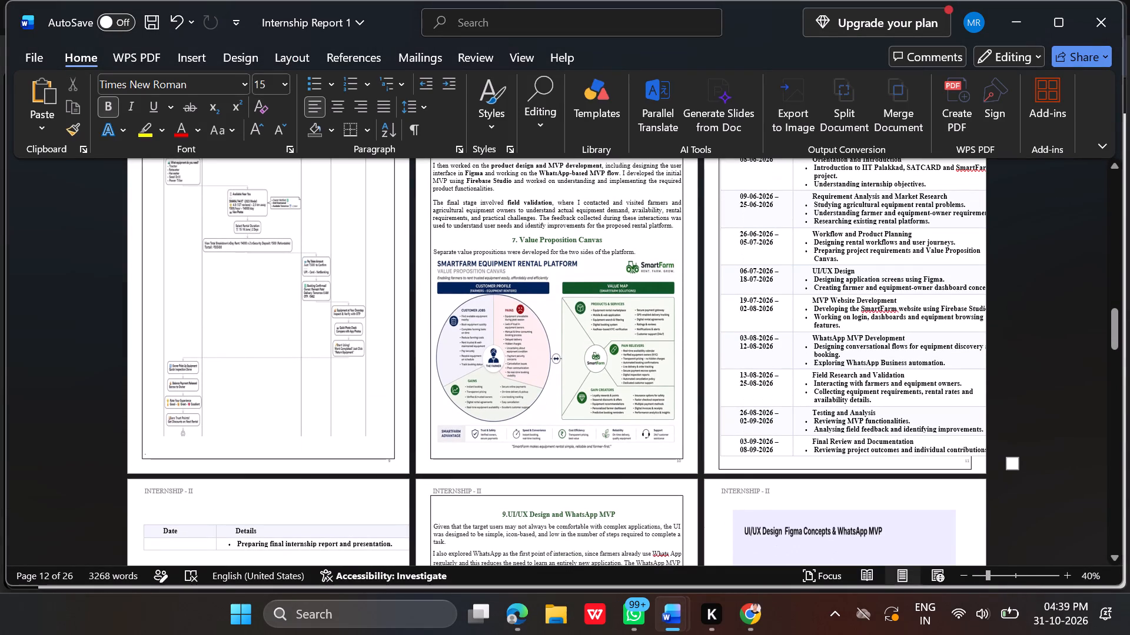
Select the Details column of the Internship Schedule table, from its header through the final report and presentation entry.
scroll(714, 375, down, 1)
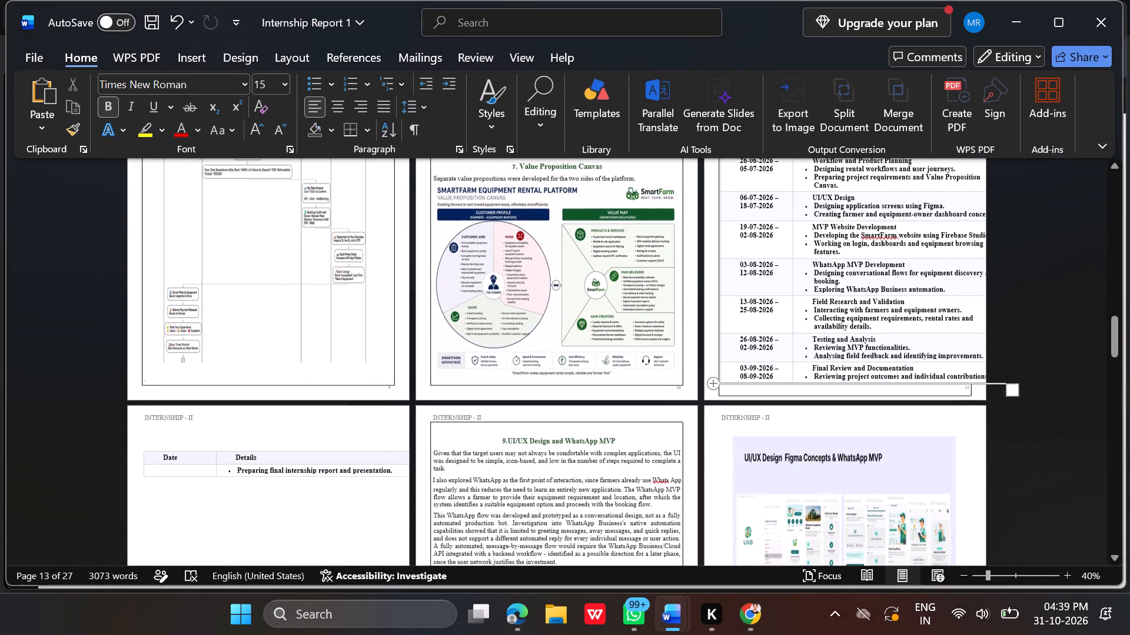
ctrl+scroll(714, 375, down, 1)
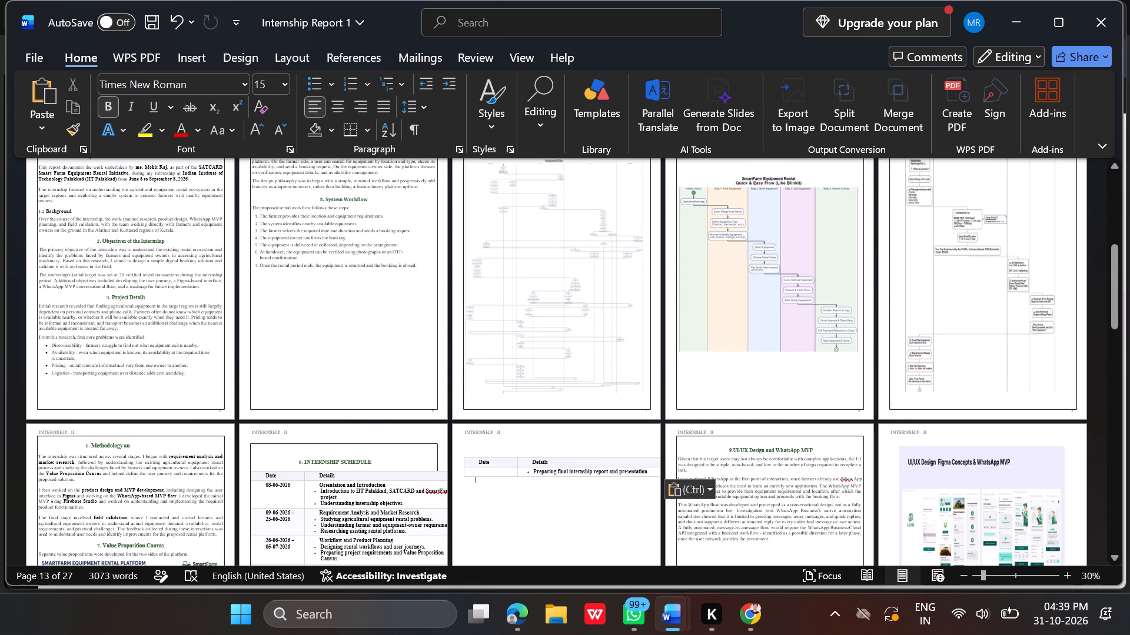
scroll(714, 375, down, 1)
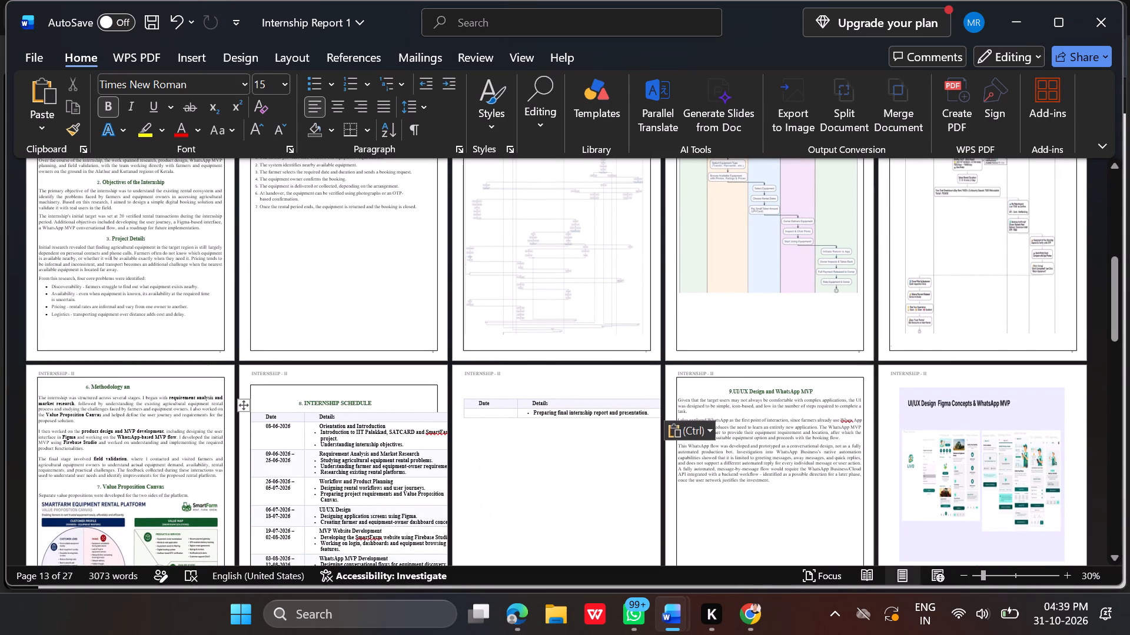
drag(650, 414, 348, 404)
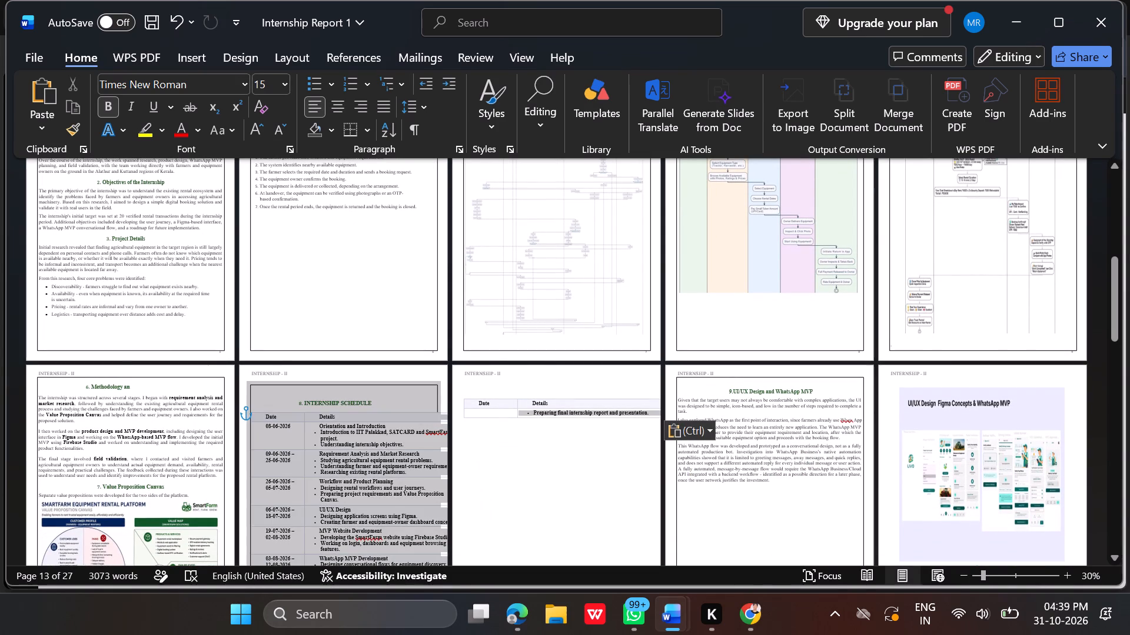
drag(348, 404, 313, 404)
drag(313, 404, 374, 414)
scroll(374, 414, down, 3)
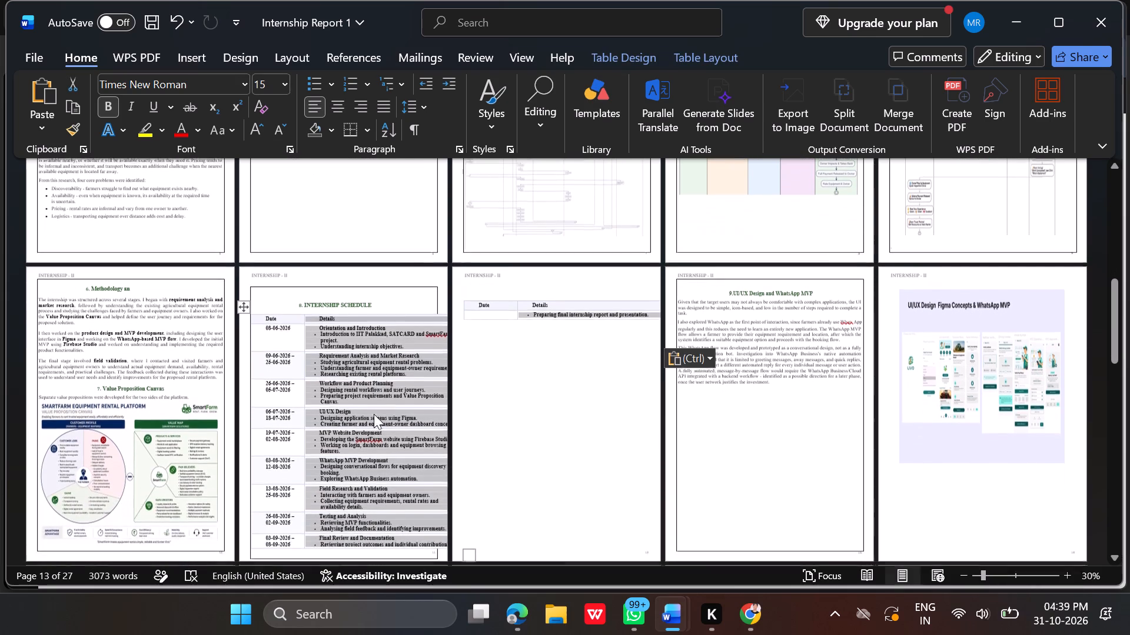
In the Word report, decrease the indent of the selected Details column in the internship schedule table.
scroll(374, 414, down, 2)
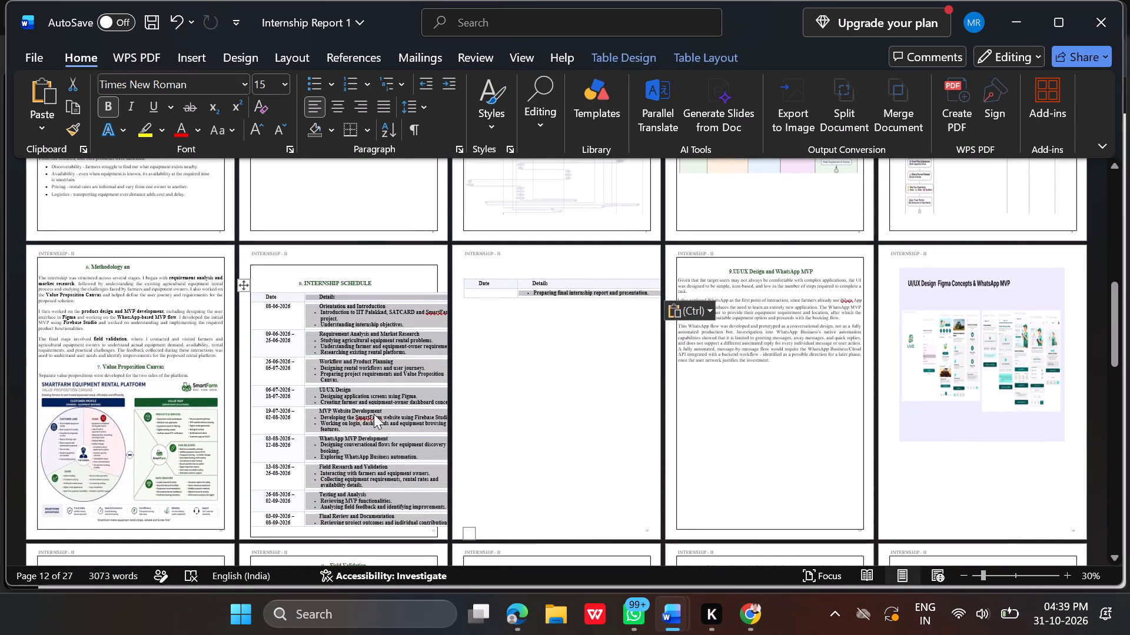
ctrl+scroll(346, 409, up, 1)
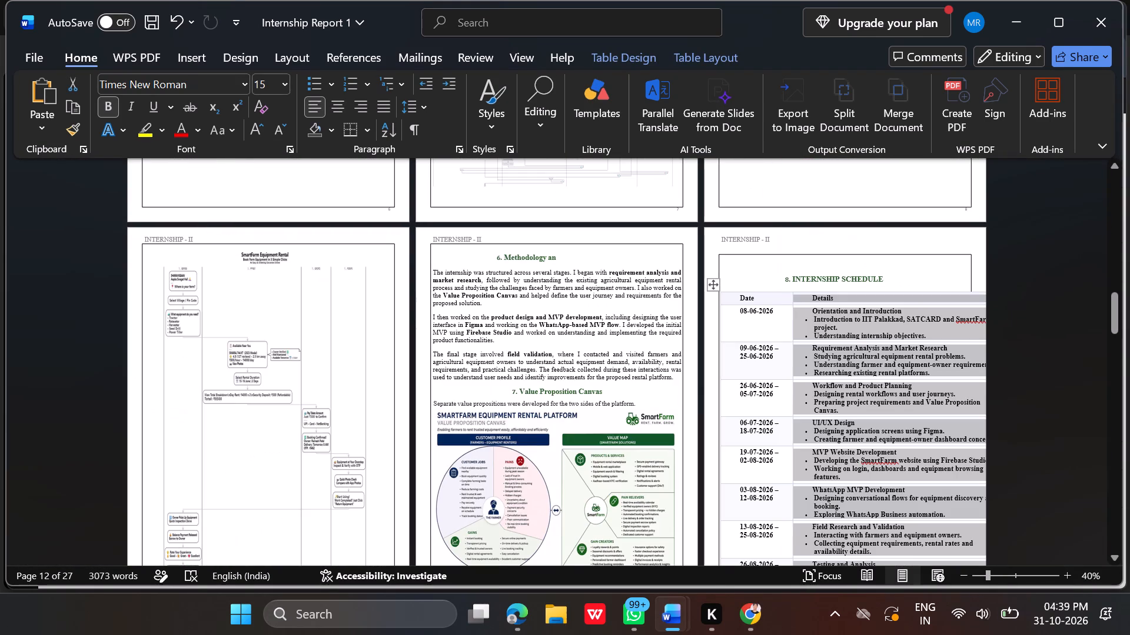
scroll(716, 434, down, 2)
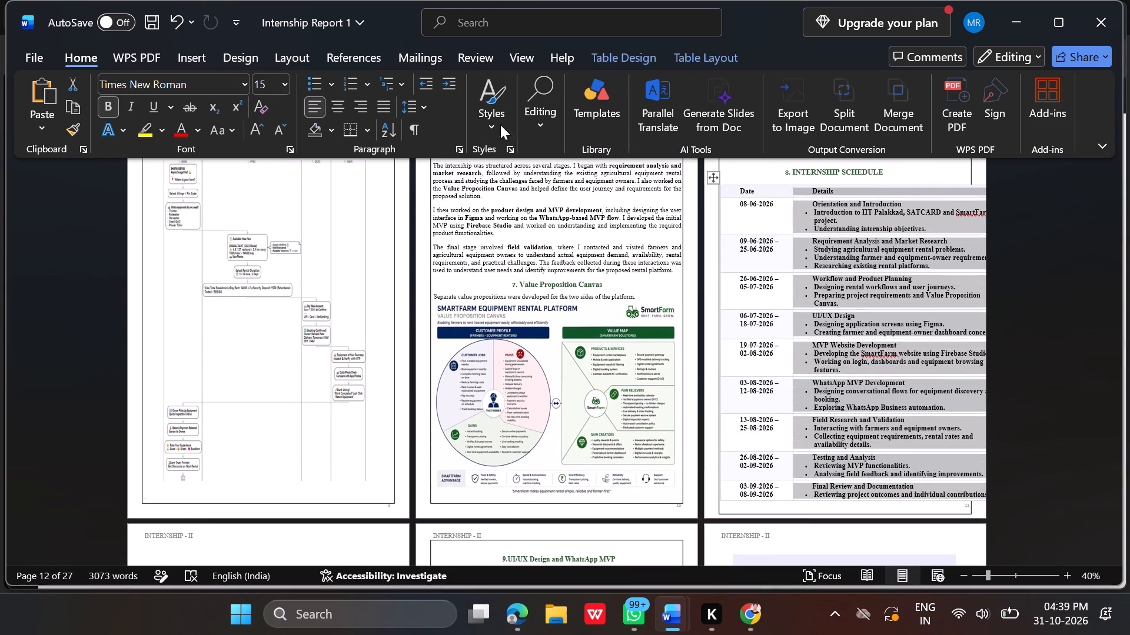
click(429, 84)
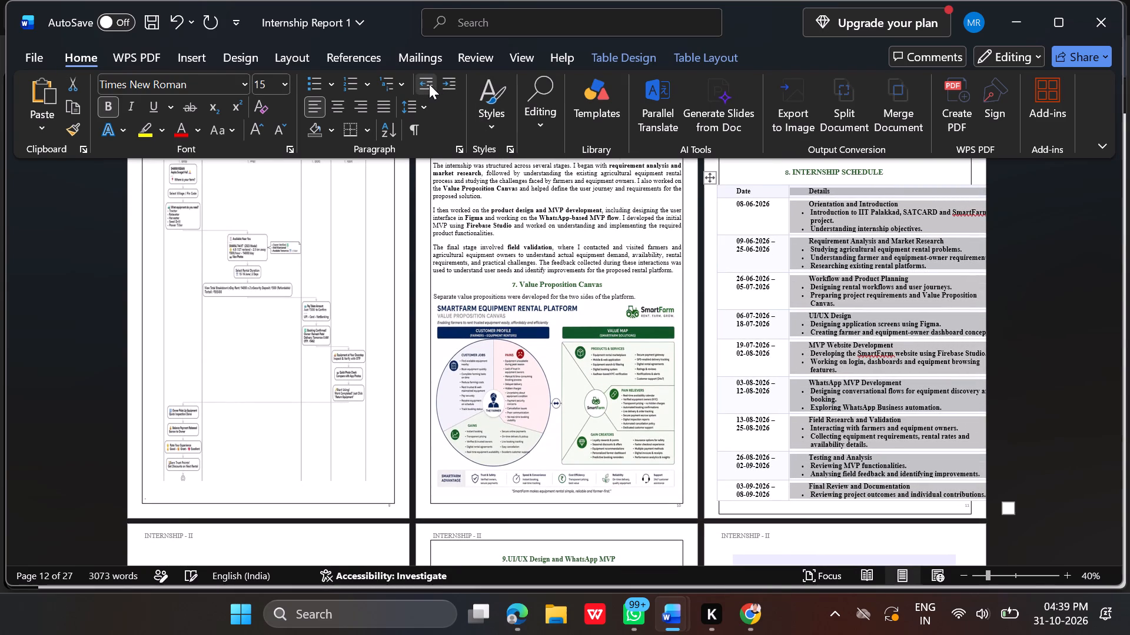
click(429, 84)
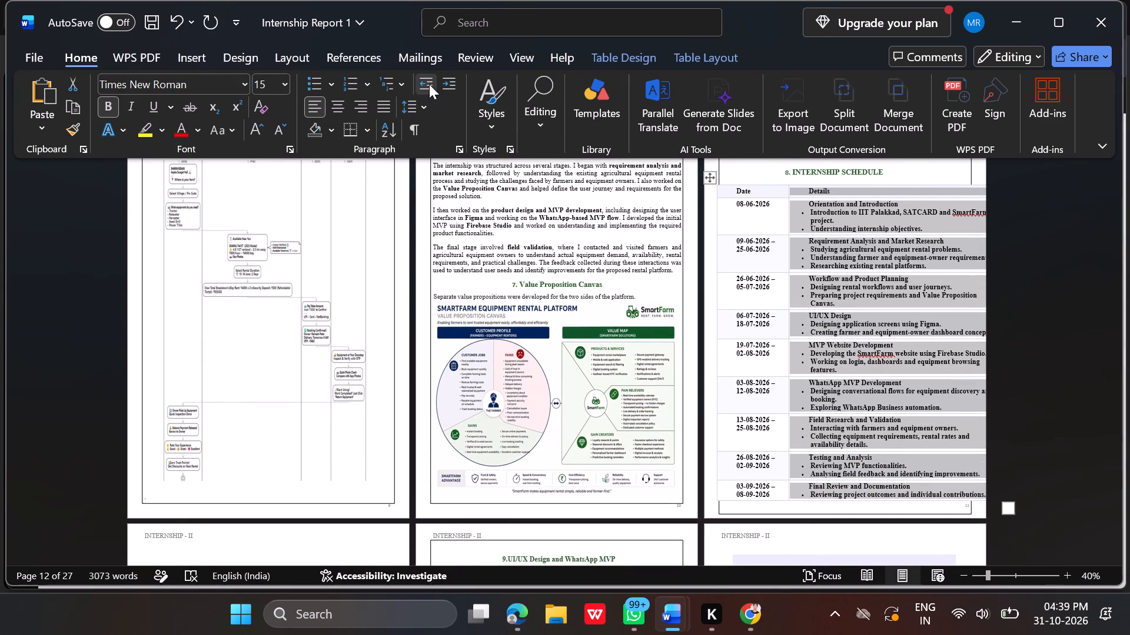
click(429, 84)
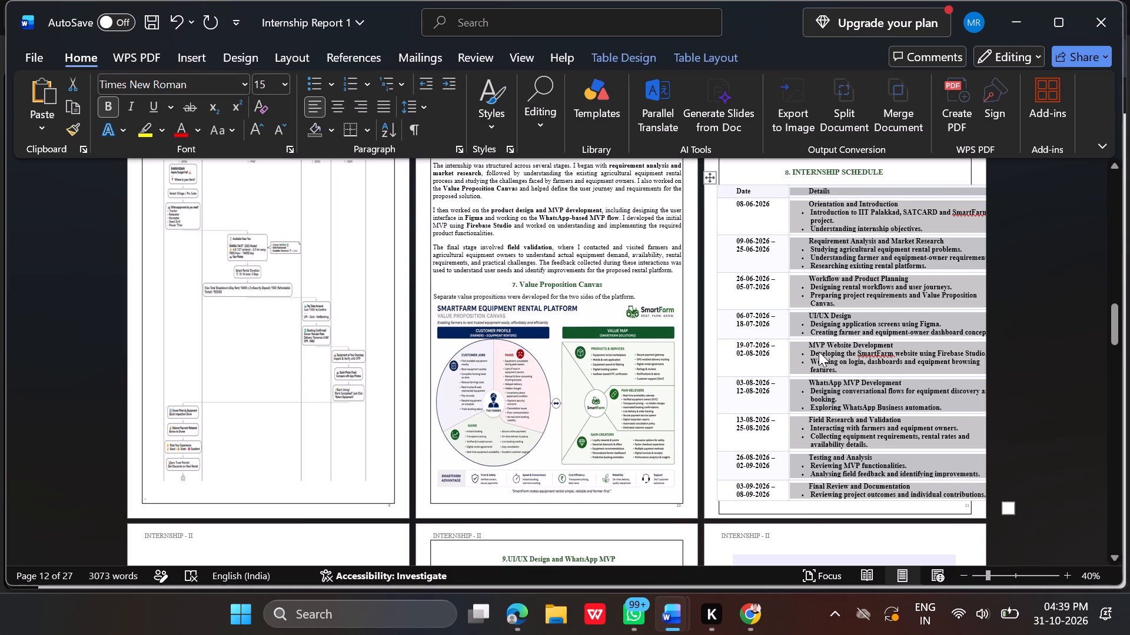
ctrl+scroll(819, 352, up, 1)
scroll(819, 352, left, 1)
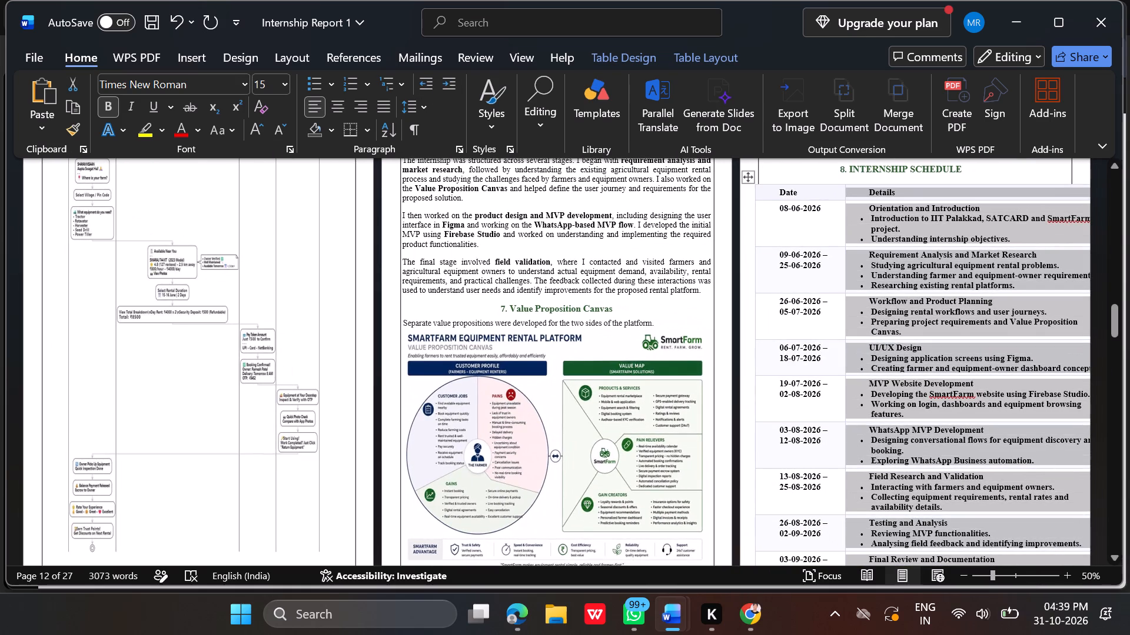
scroll(819, 352, left, 1)
ctrl+scroll(944, 369, down, 2)
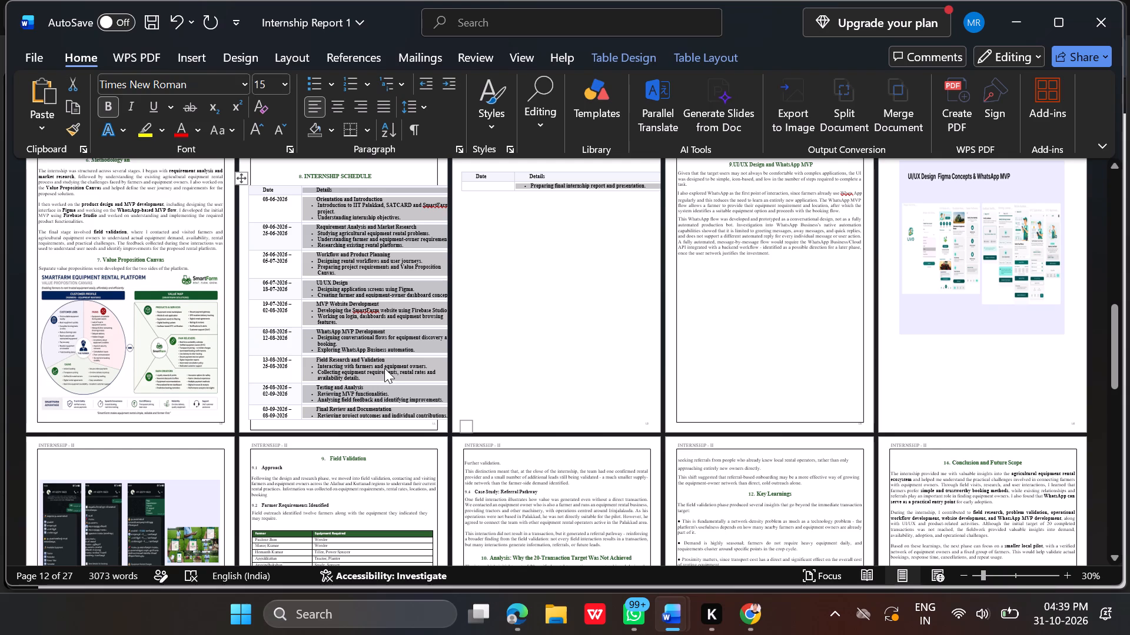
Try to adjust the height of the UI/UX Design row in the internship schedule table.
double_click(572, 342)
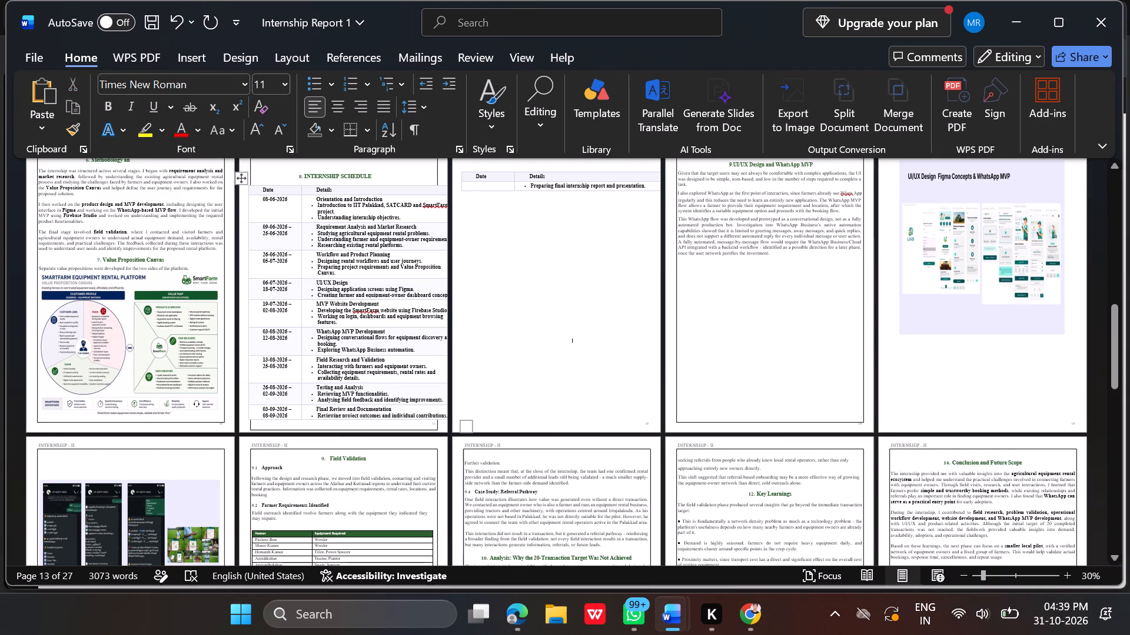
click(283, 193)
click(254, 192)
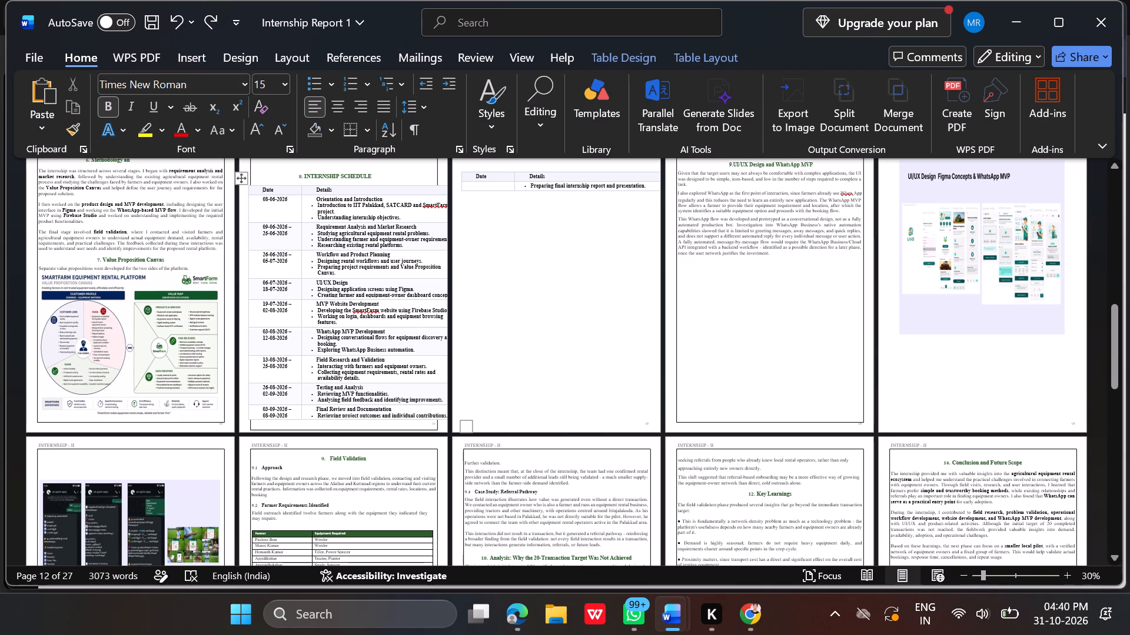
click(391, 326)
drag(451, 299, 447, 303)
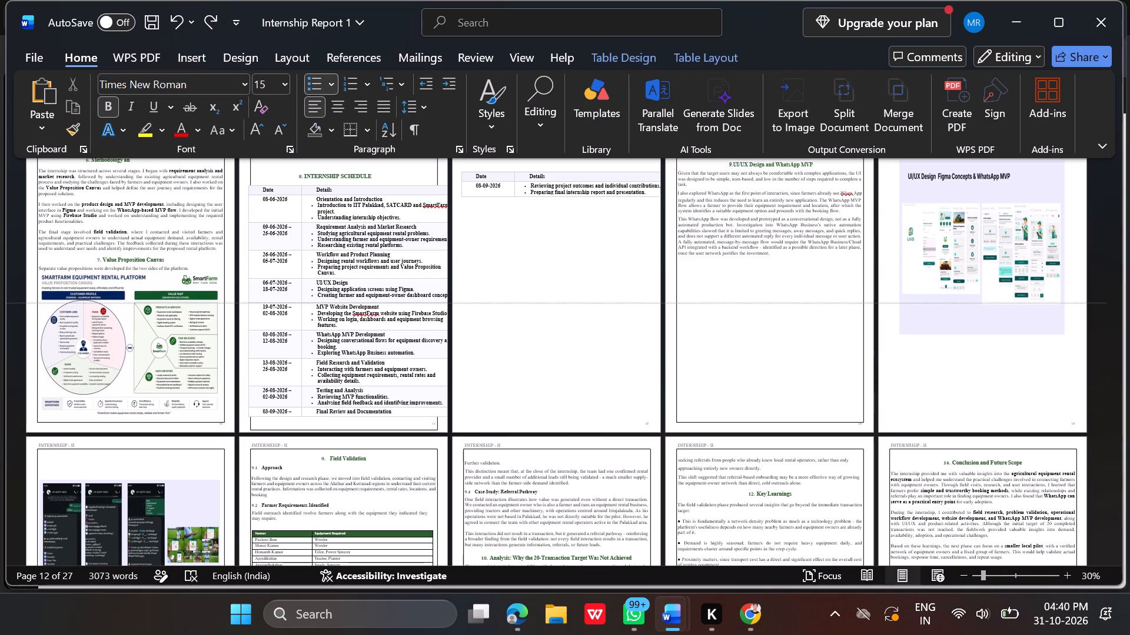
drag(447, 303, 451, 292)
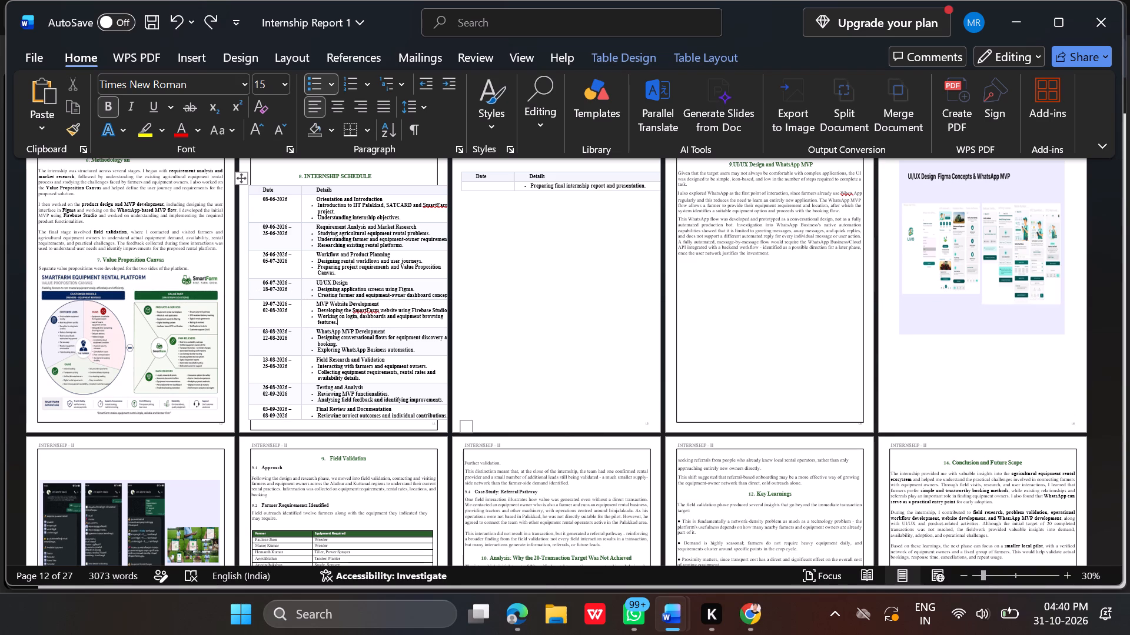
Select the whole internship schedule table and examine how it fits the page under the INTERNSHIP SCHEDULE heading.
click(242, 178)
click(242, 178)
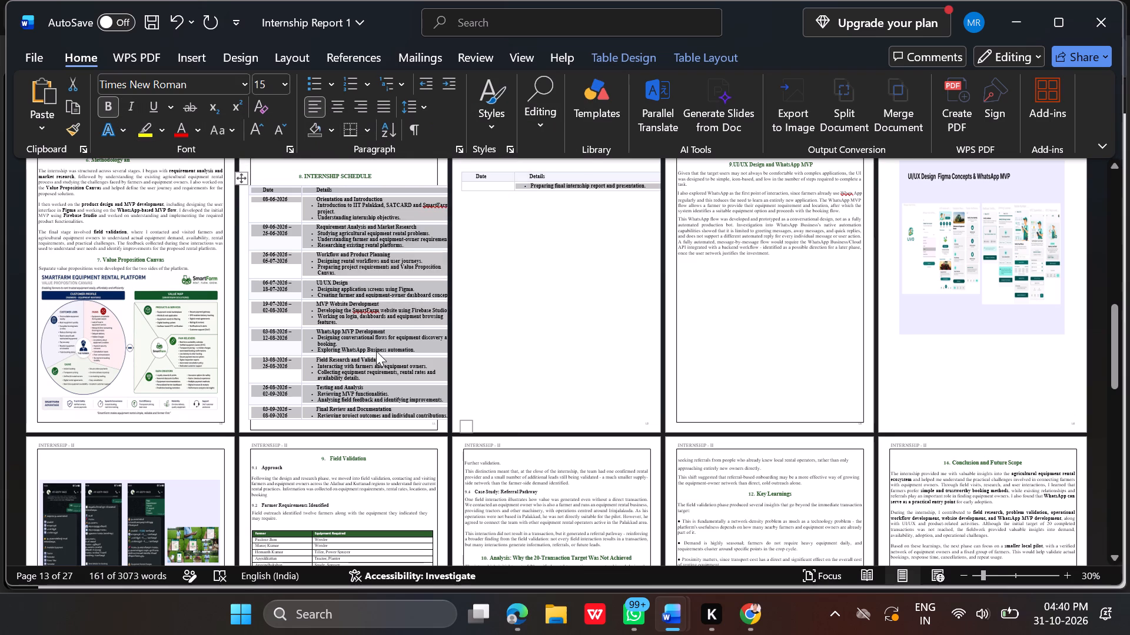
ctrl+scroll(376, 351, up, 2)
scroll(376, 351, up, 4)
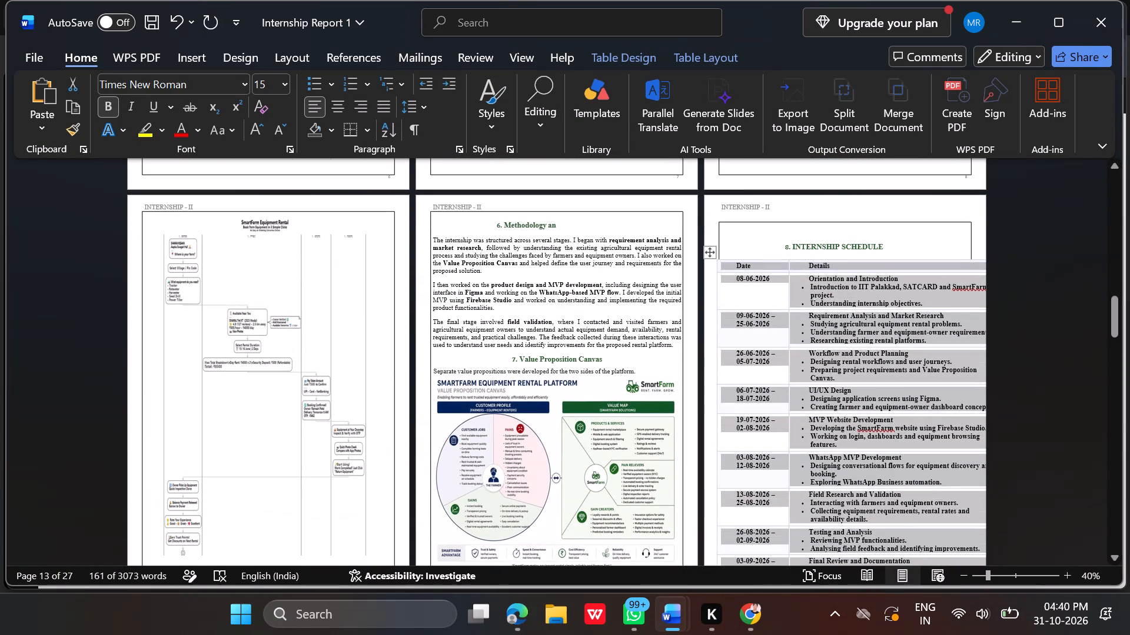
click(606, 194)
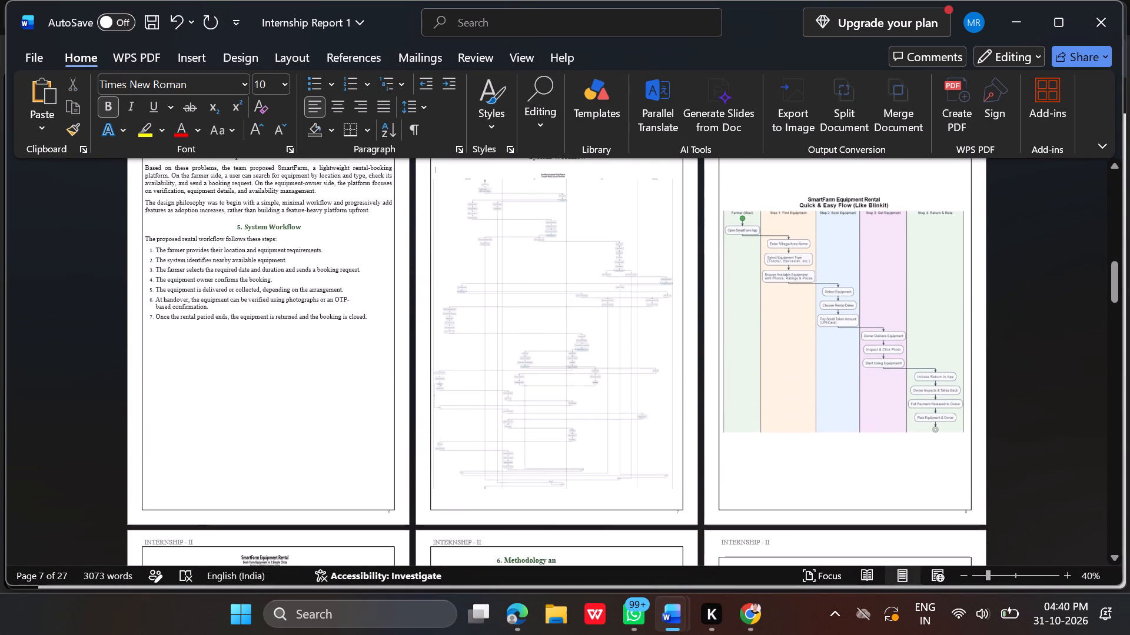
scroll(752, 317, down, 2)
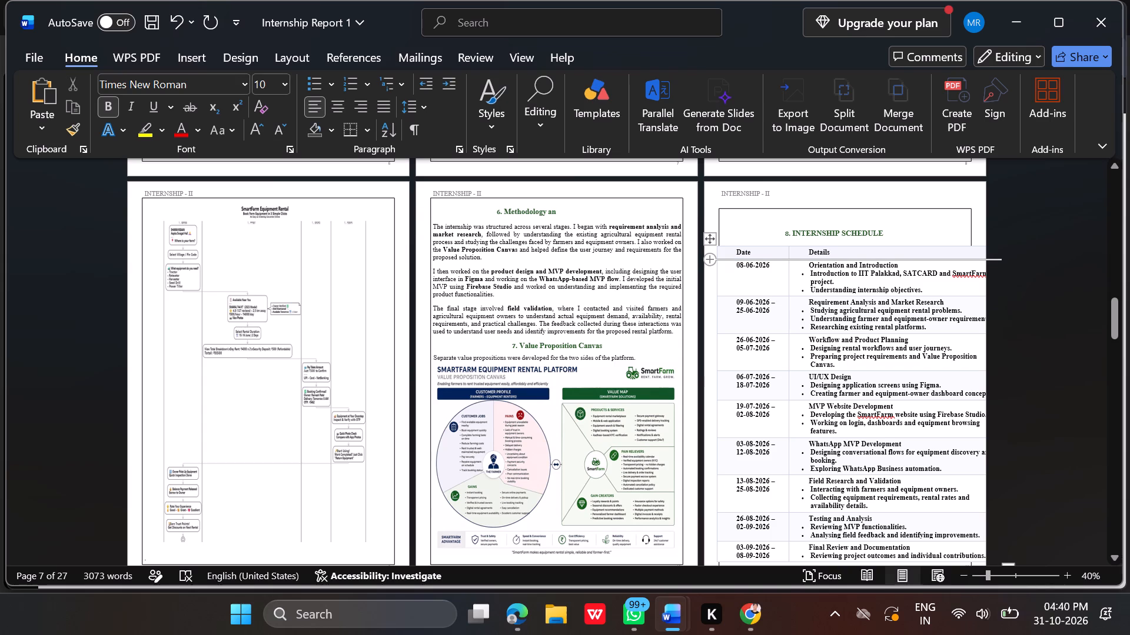
scroll(718, 260, down, 1)
ctrl+scroll(718, 260, up, 1)
ctrl+scroll(718, 260, down, 1)
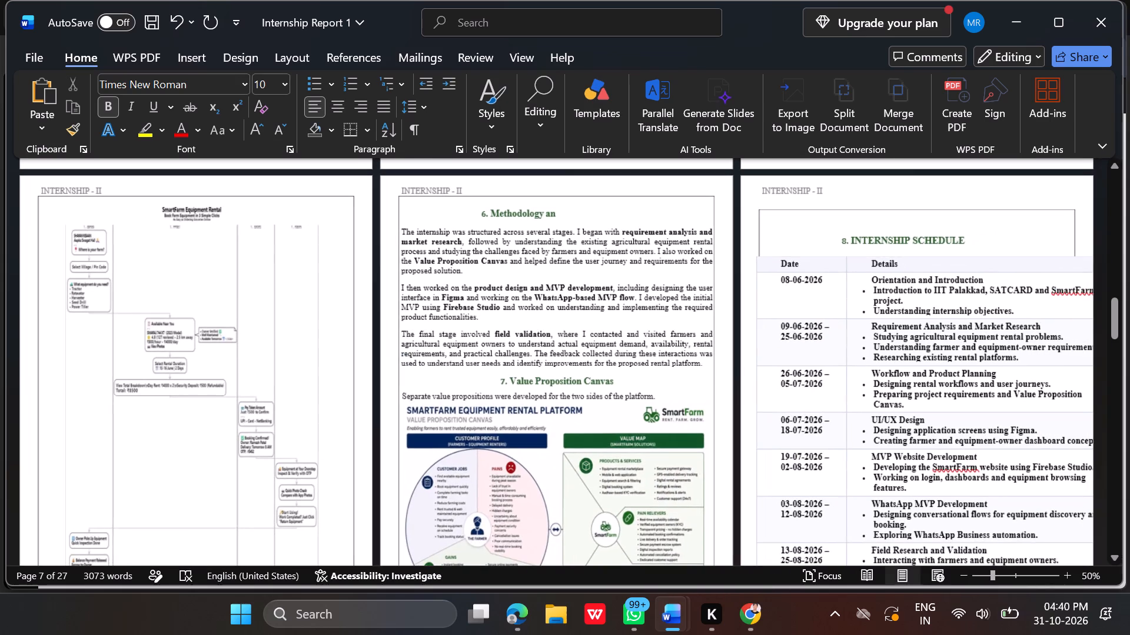
ctrl+scroll(718, 260, down, 1)
scroll(718, 260, down, 1)
scroll(718, 260, up, 1)
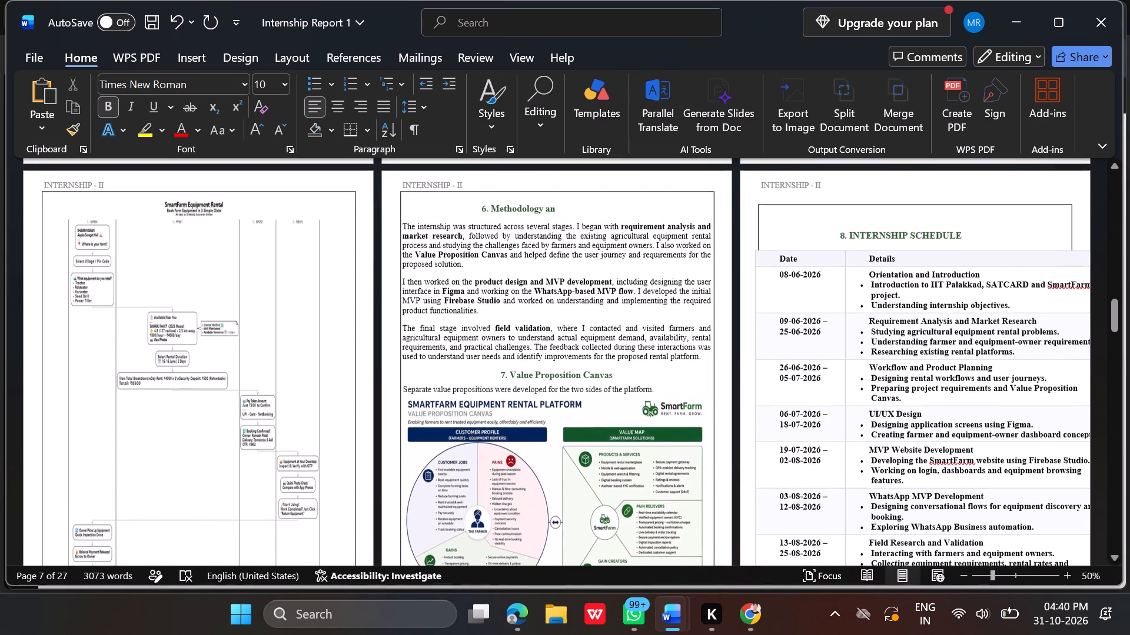
click(819, 229)
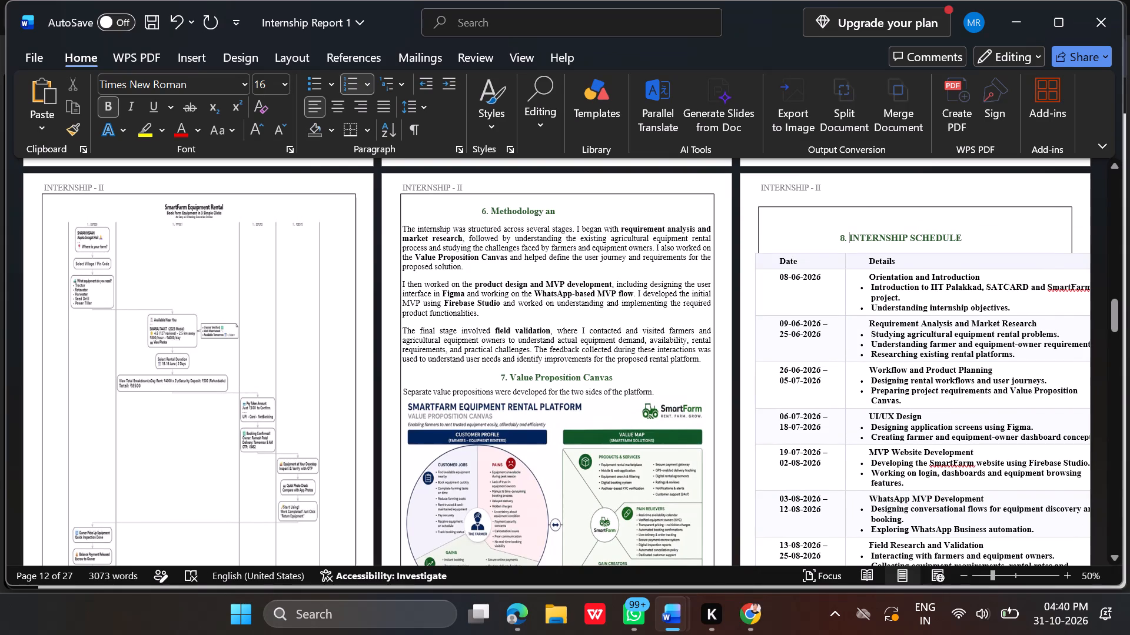
click(853, 226)
scroll(853, 226, down, 3)
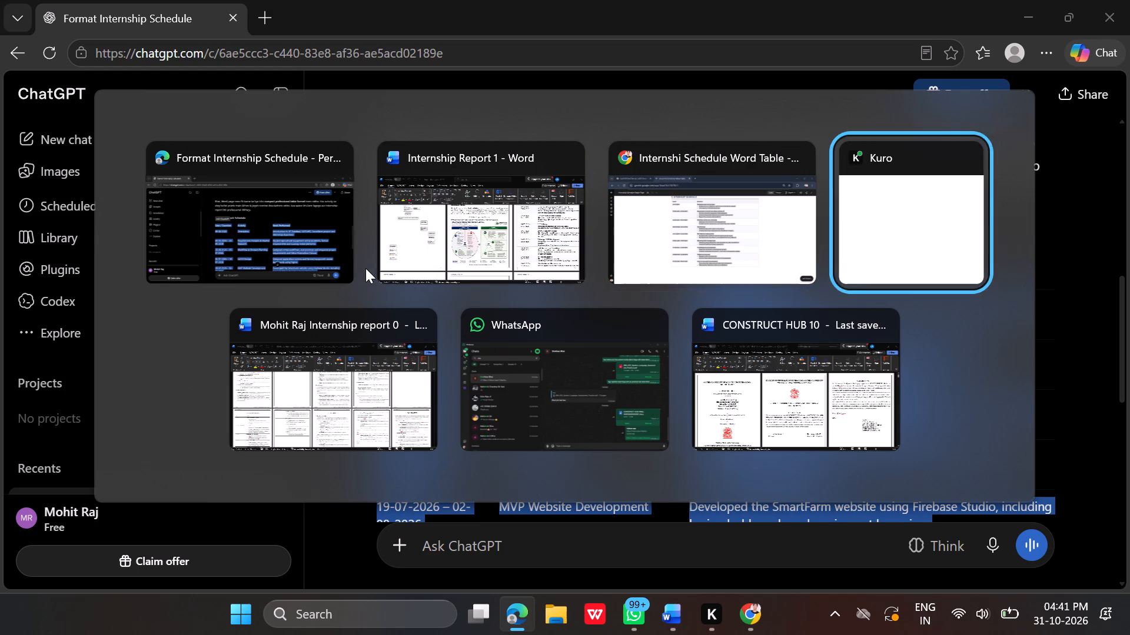
key(alt+Tab)
key(alt+Tab)
key(alt+Tab)
key(alt+Tab)
key(alt+Tab)
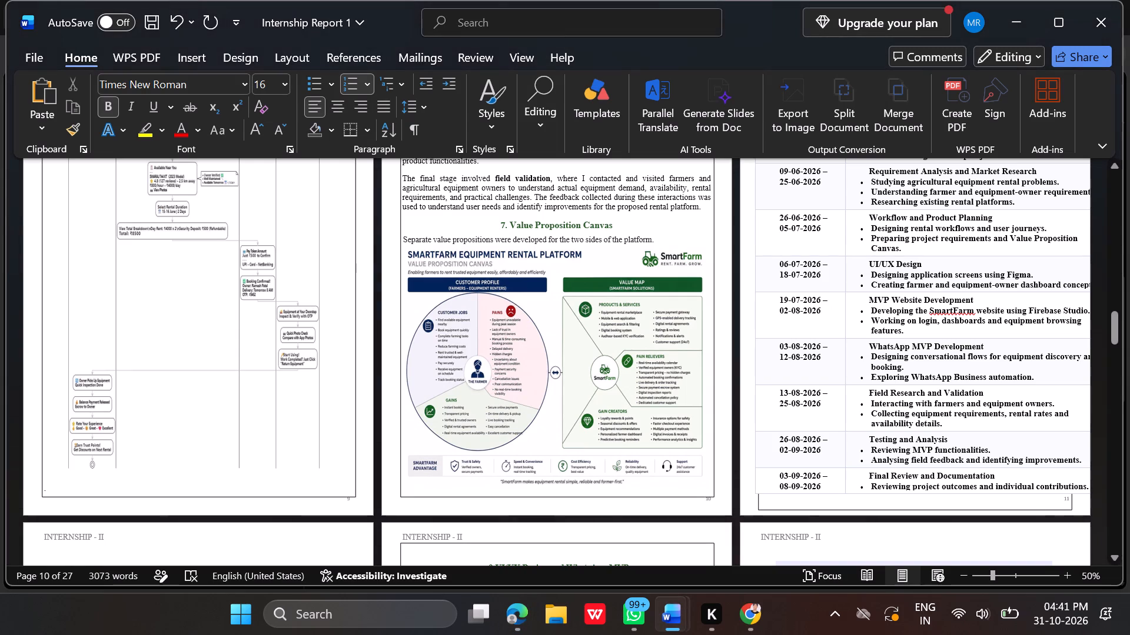
key(ctrl+z)
key(ctrl+z)
key(ctrl+z)
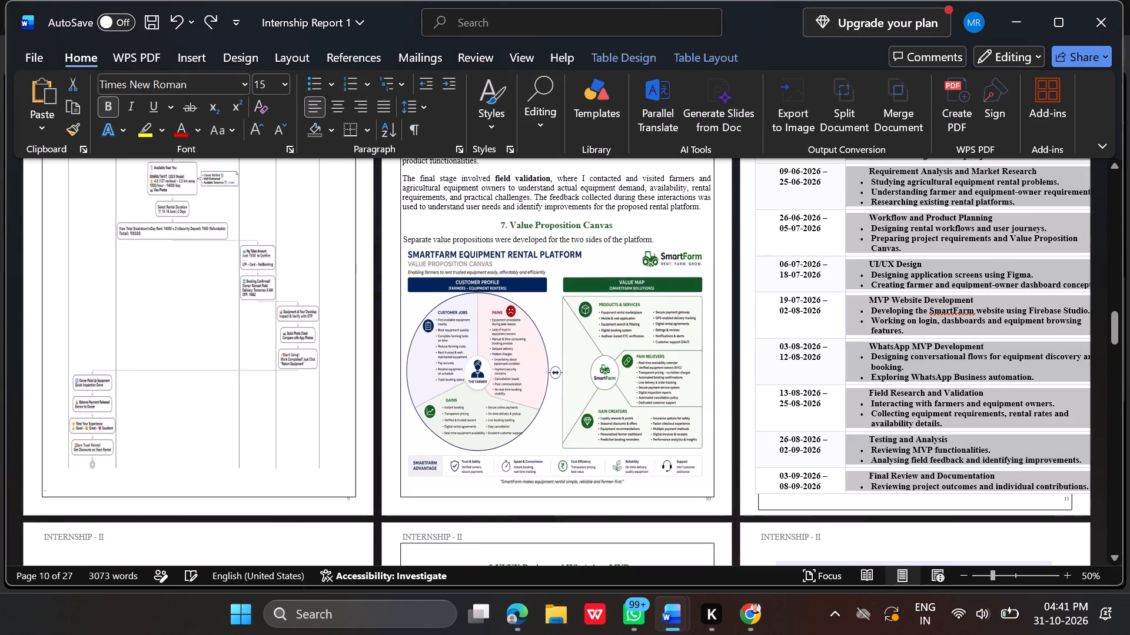
key(ctrl+z)
key(ctrl+z)
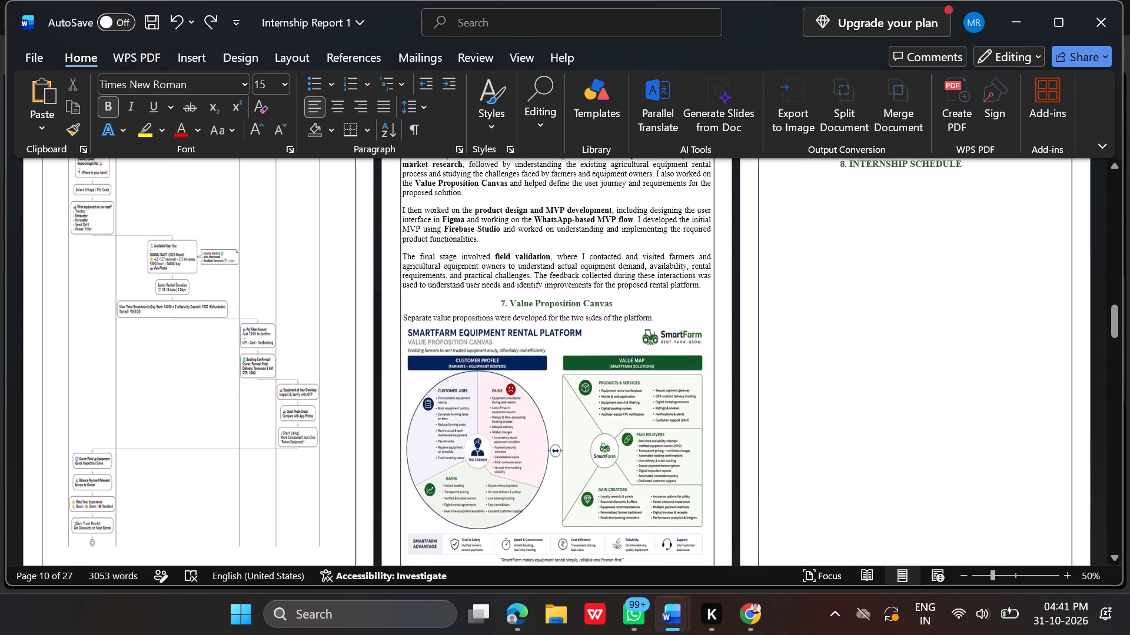
Paste the copied ChatGPT schedule table under the 8. INTERNSHIP SCHEDULE heading.
key(ctrl+v)
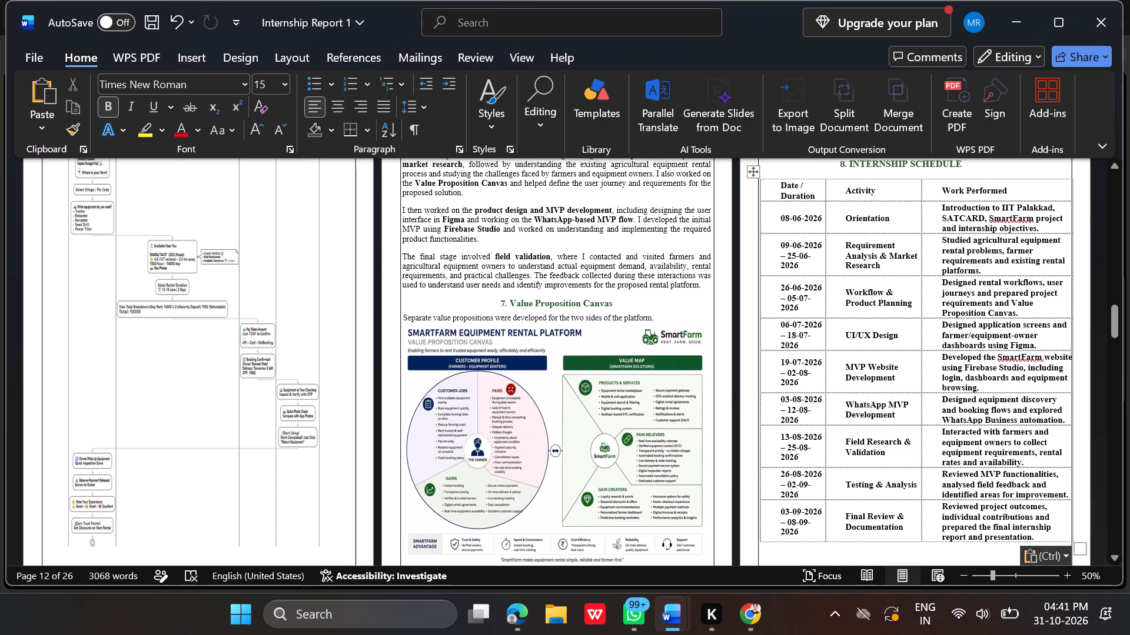
click(919, 549)
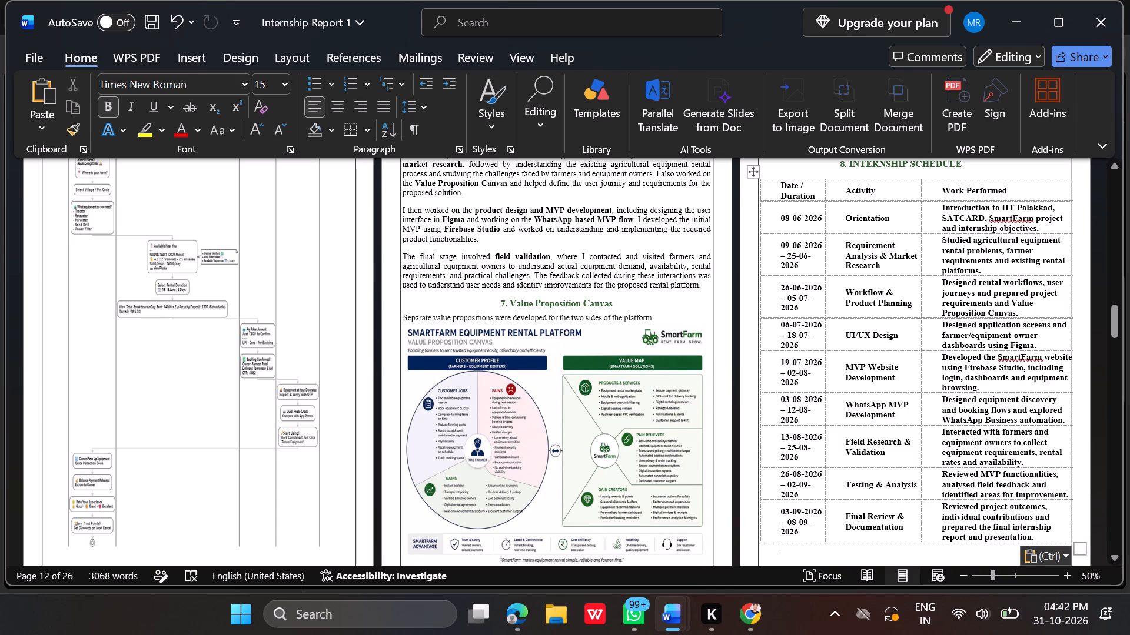
Set the text in all schedule table rows below the header to size 12 and remove its bold formatting.
click(1036, 534)
drag(1036, 534, 772, 206)
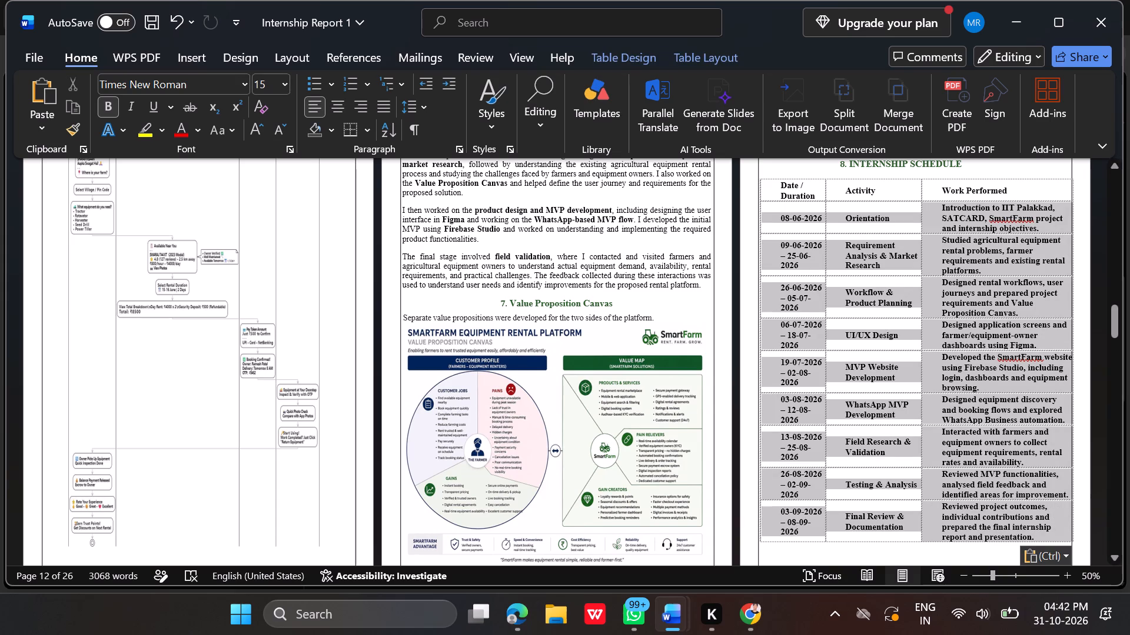
drag(772, 206, 781, 216)
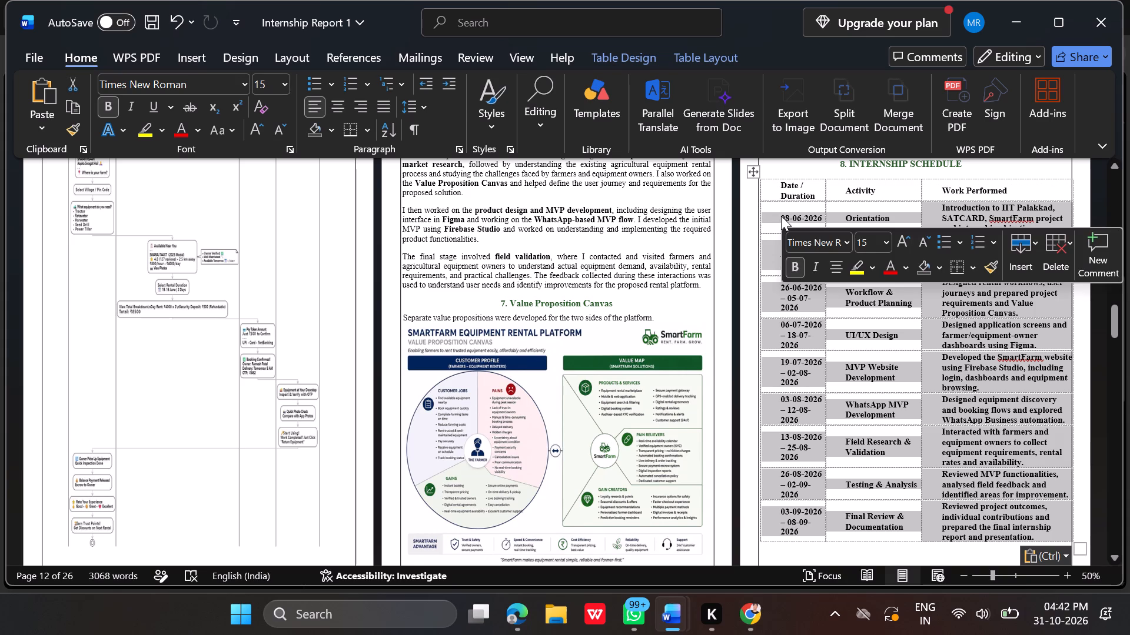
click(884, 246)
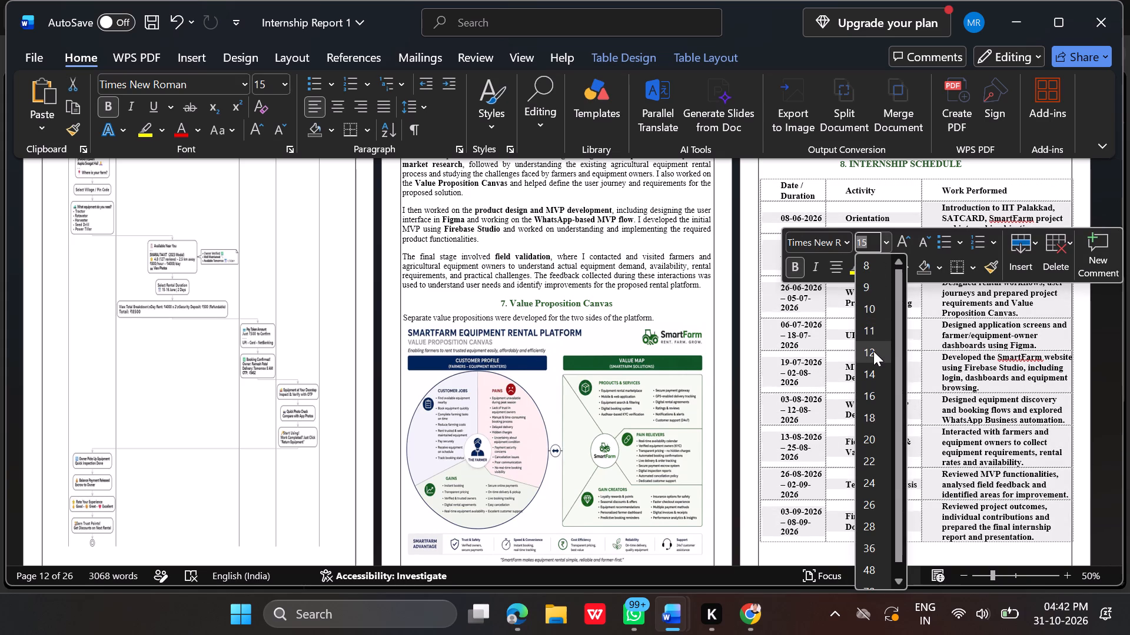
click(873, 351)
click(792, 269)
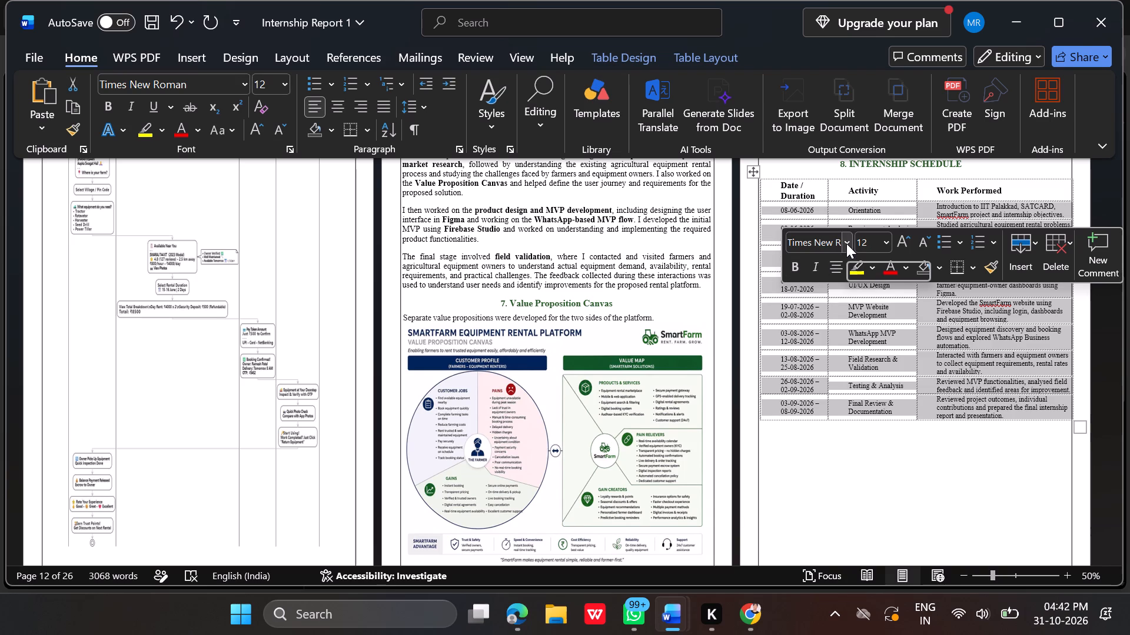
click(810, 275)
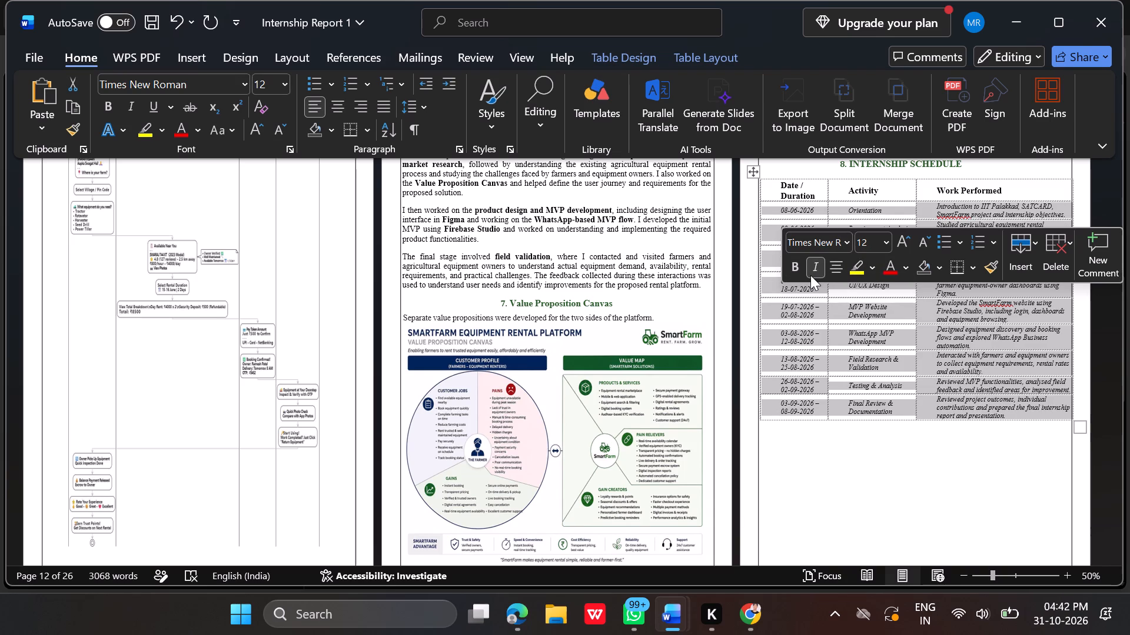
click(810, 275)
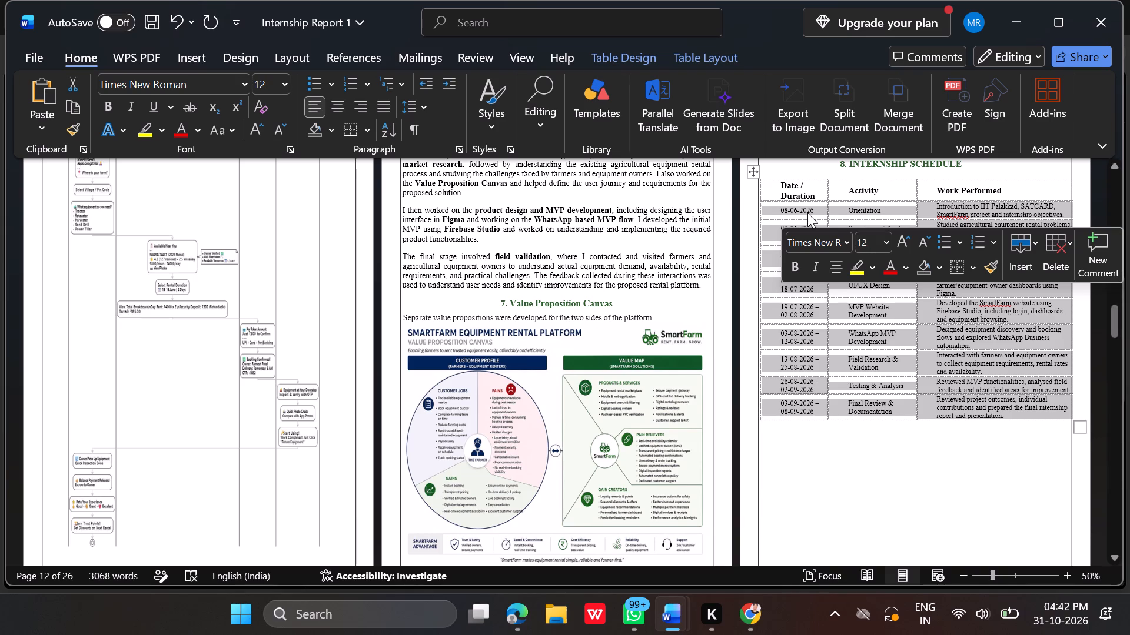
Set the line spacing of the selected schedule table rows to 1.5.
click(419, 105)
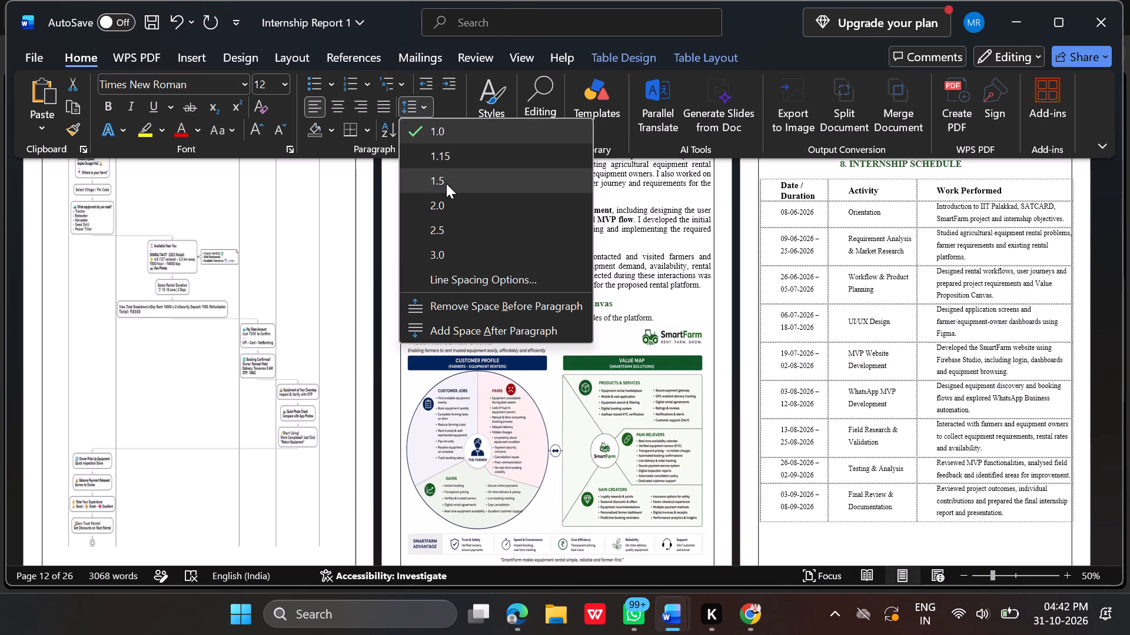
click(446, 183)
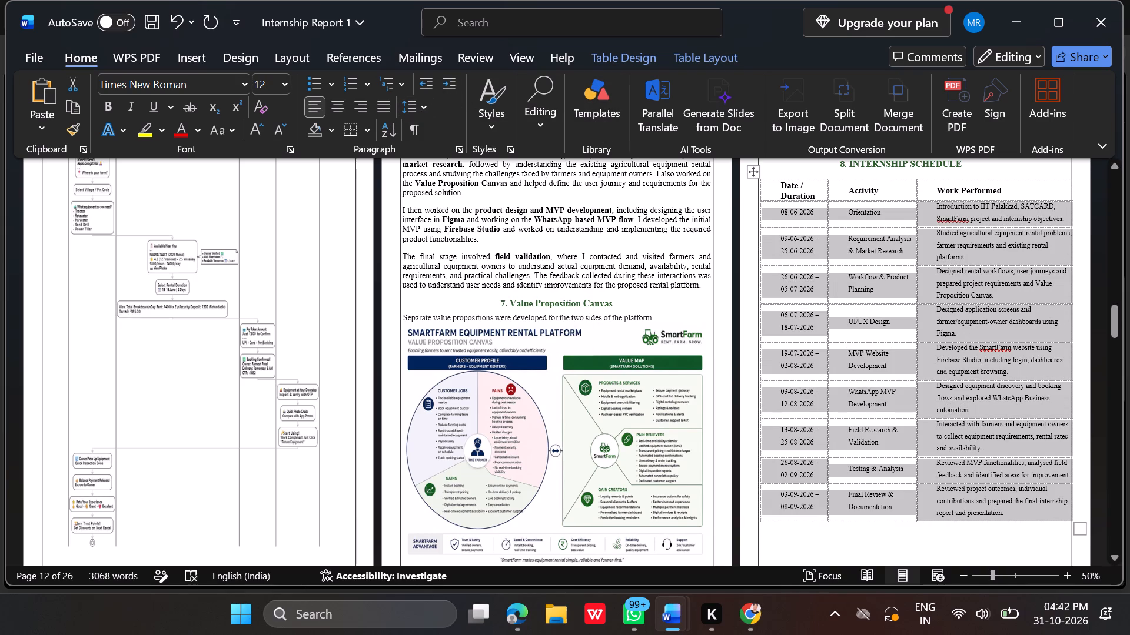
click(878, 537)
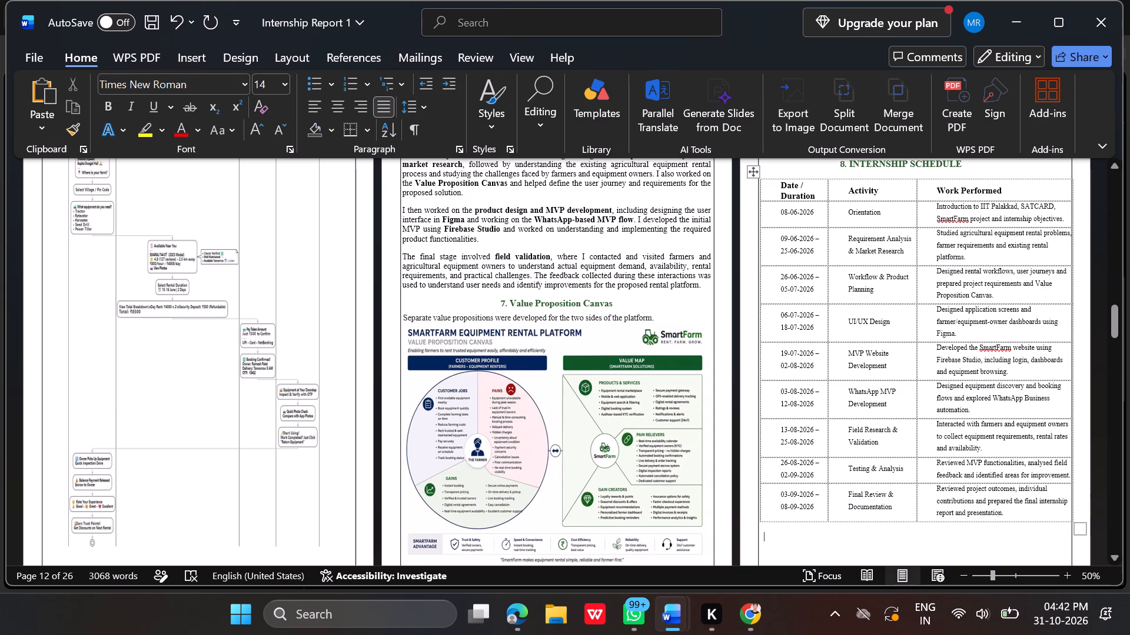
Resize the whole schedule table slightly narrower so its outer edge sits inside the page border.
scroll(940, 395, down, 1)
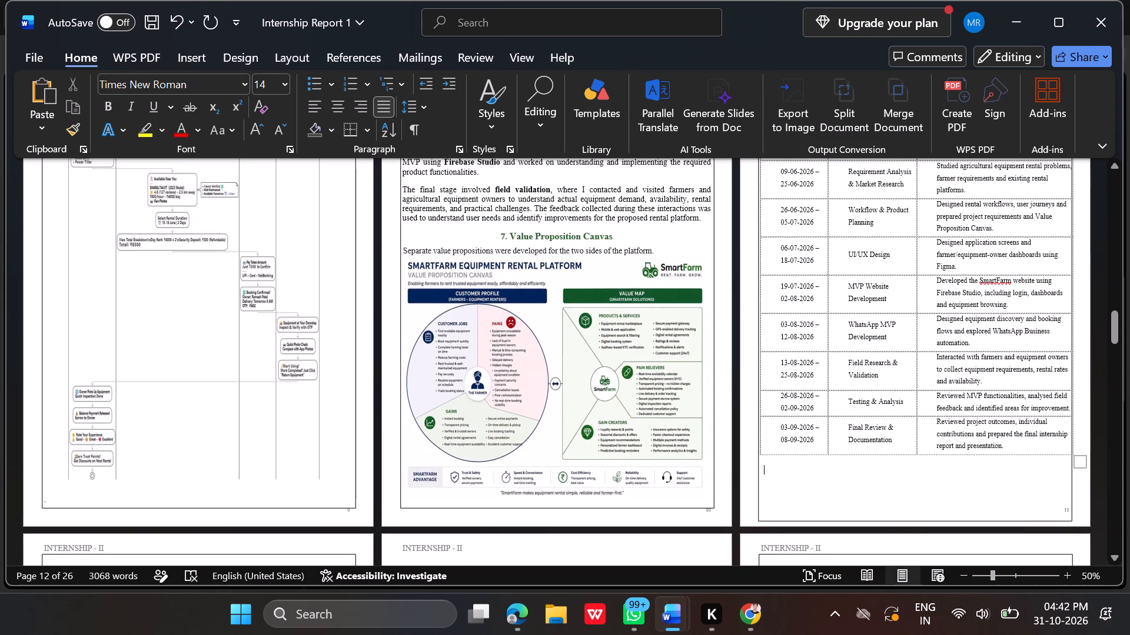
drag(1075, 455, 1061, 449)
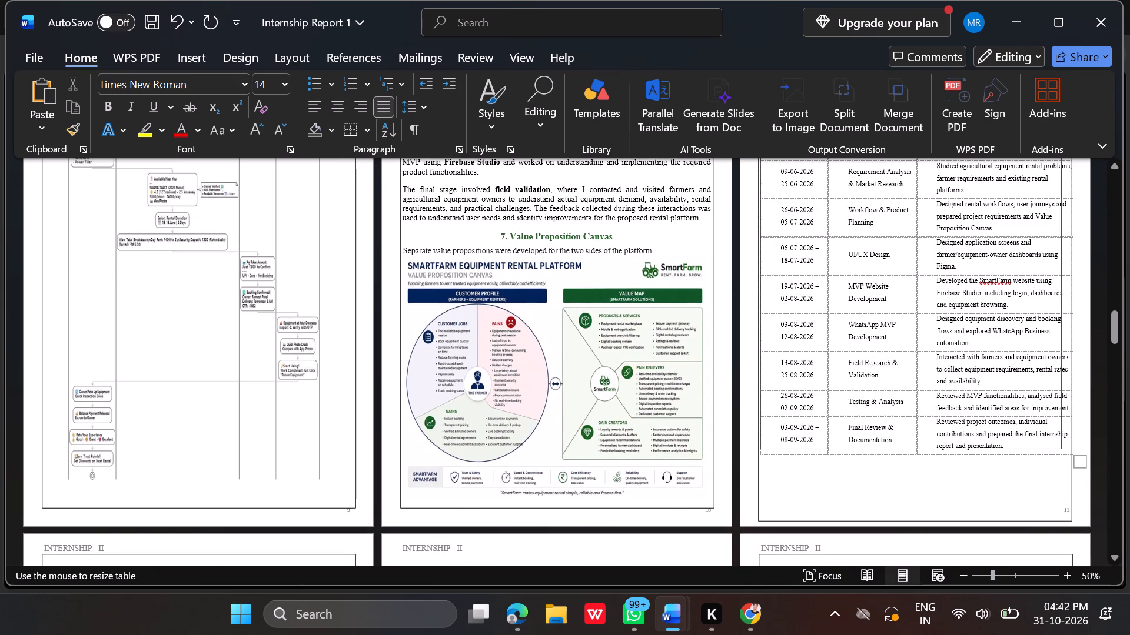
drag(1061, 449, 1061, 449)
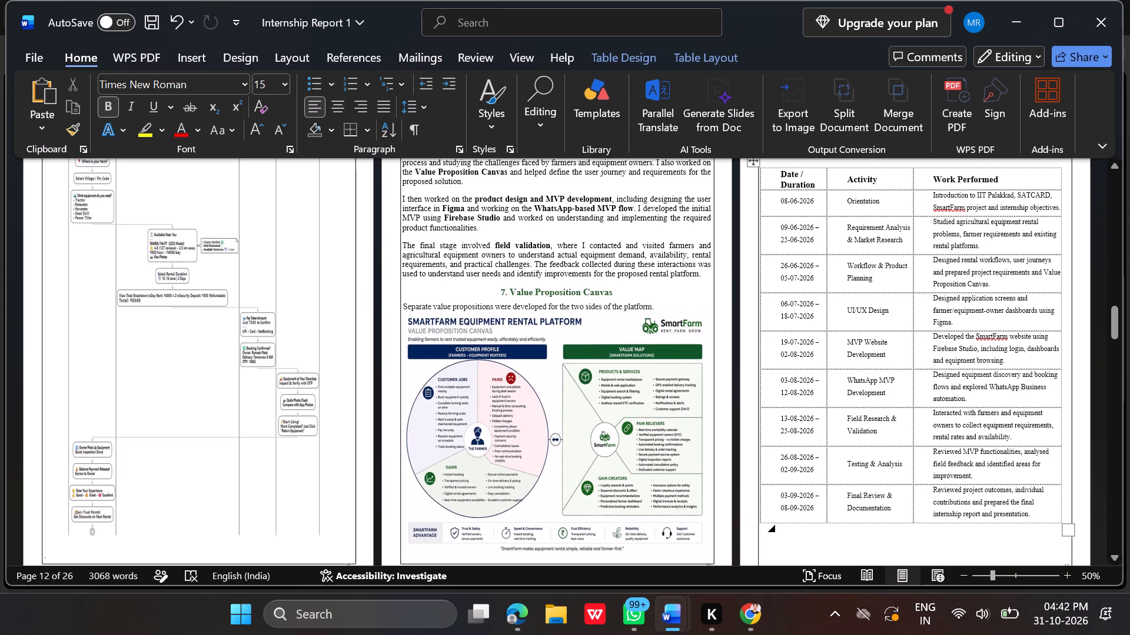
Increase the height of the Final Review & Documentation row at the end of the schedule table.
click(1054, 520)
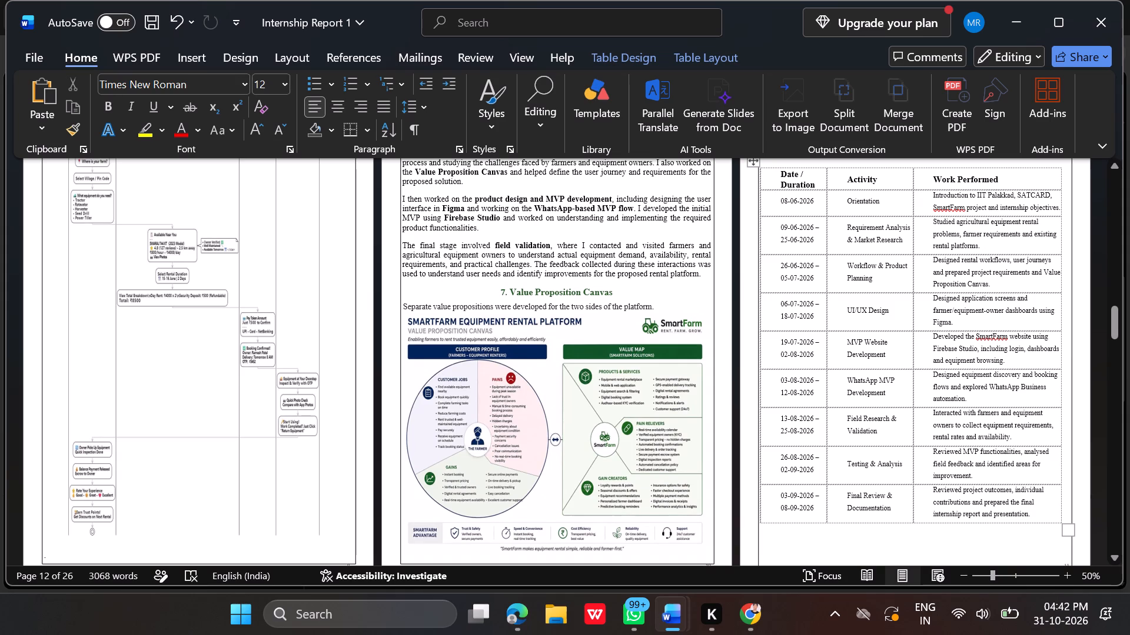
click(1061, 520)
drag(912, 522, 914, 552)
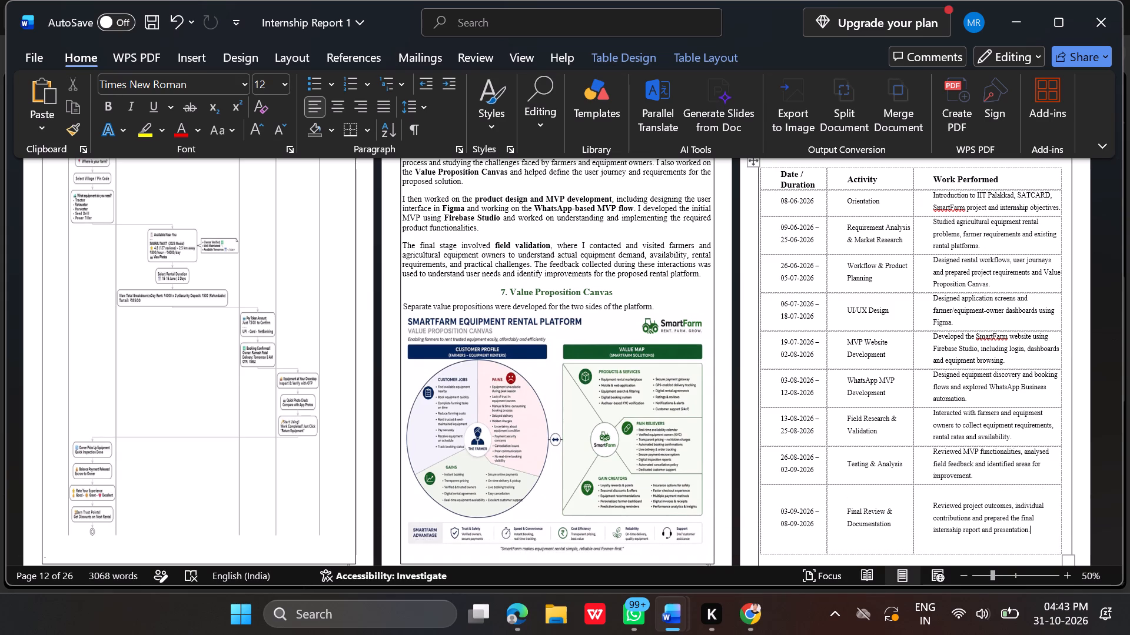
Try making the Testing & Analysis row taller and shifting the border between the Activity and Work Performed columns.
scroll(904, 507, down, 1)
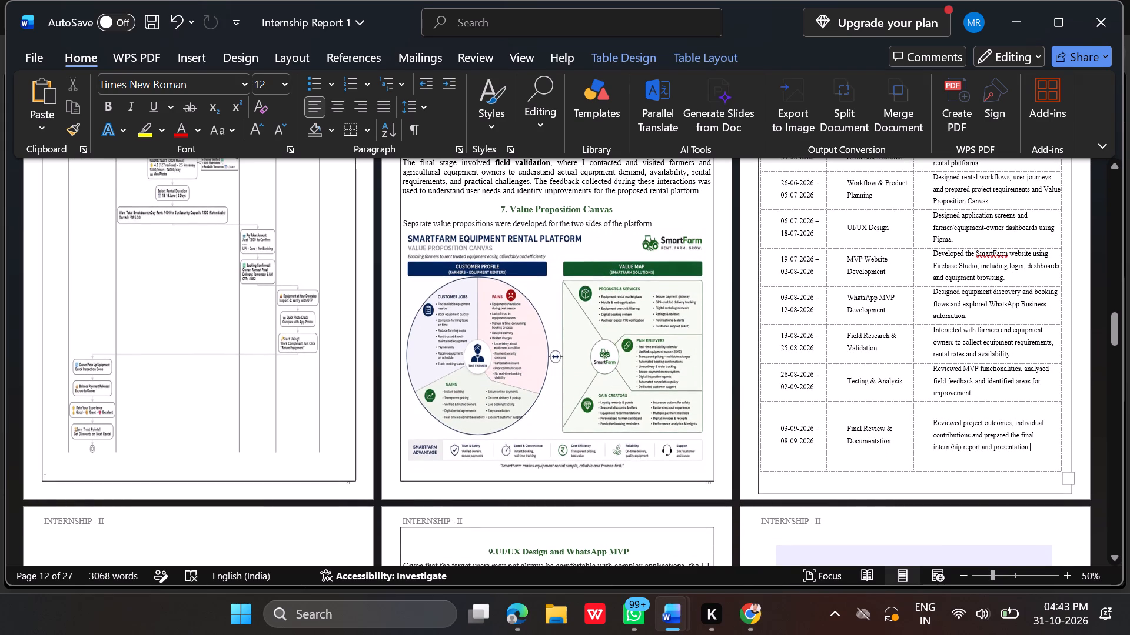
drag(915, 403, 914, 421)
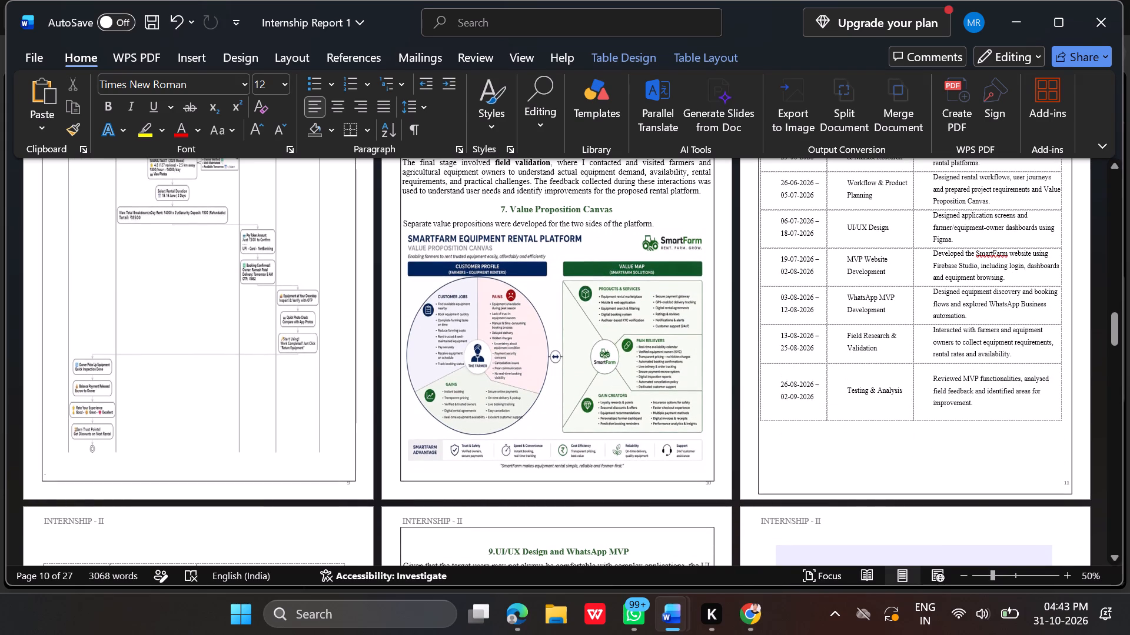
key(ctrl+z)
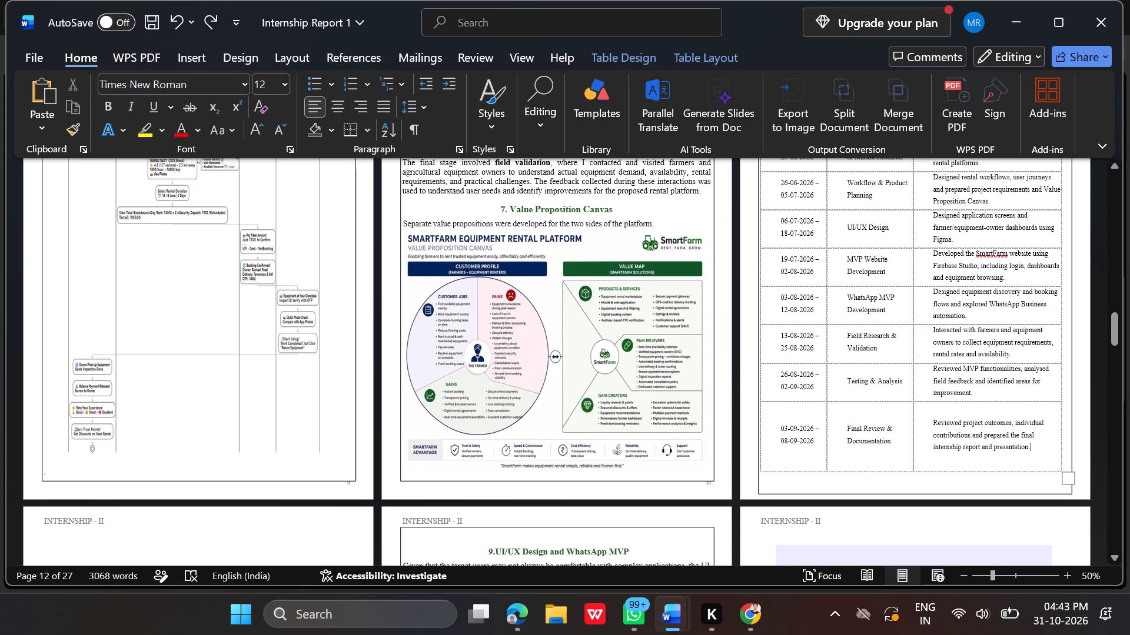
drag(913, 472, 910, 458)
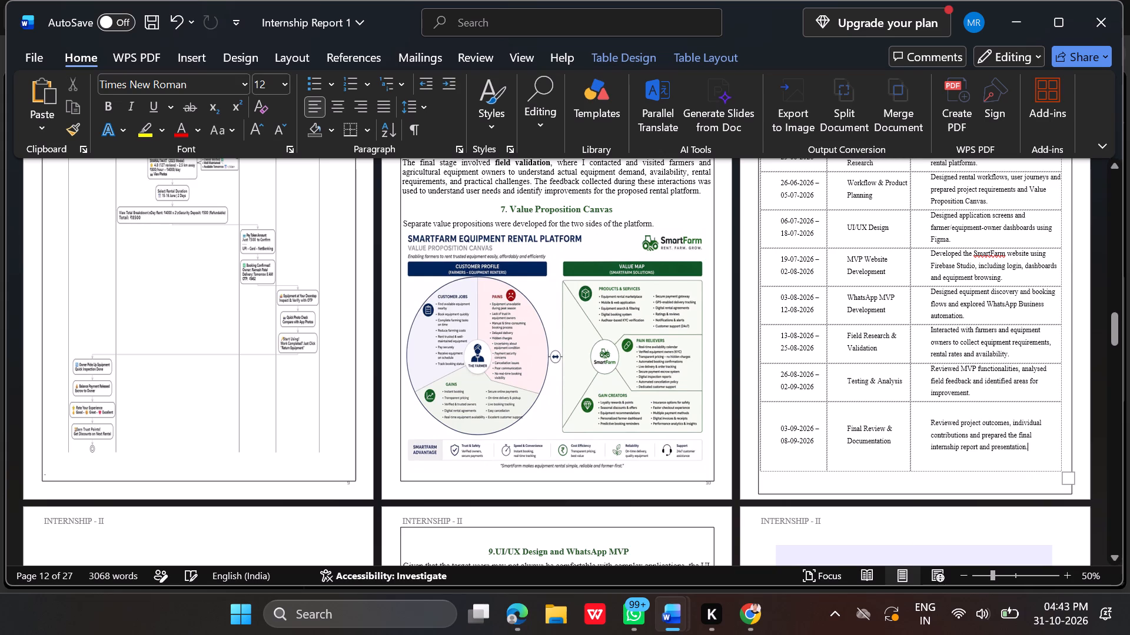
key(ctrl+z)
Undo the height increase of the Final Review & Documentation row in the schedule table.
key(ctrl+z)
click(910, 460)
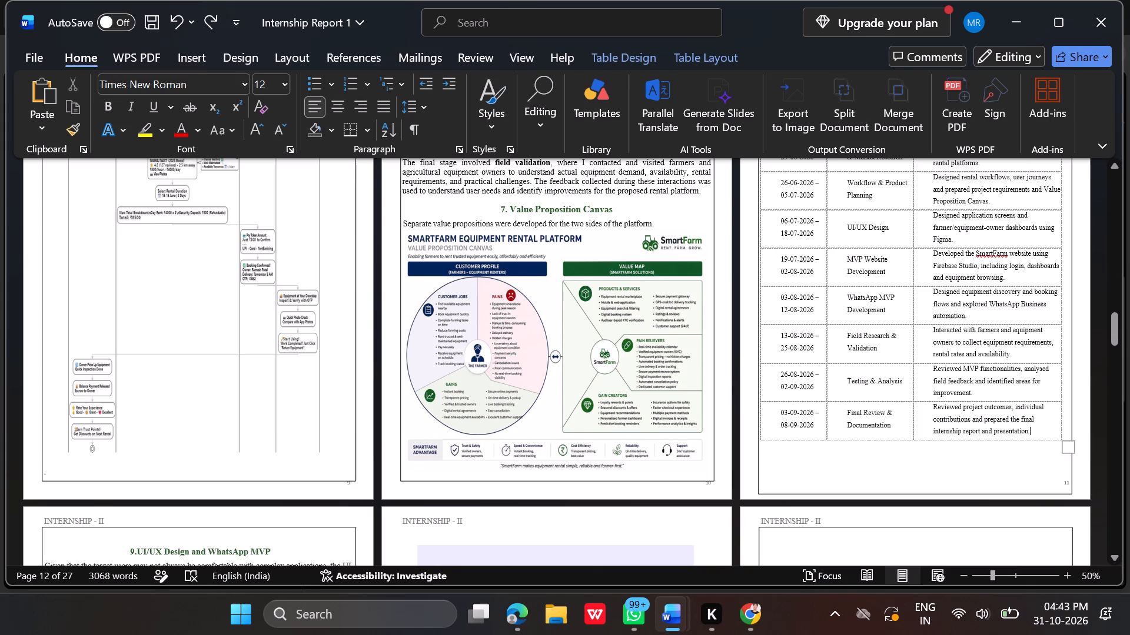
Copy the title Methodology and Work Completed from entry 6 of the table of contents.
scroll(910, 460, up, 1)
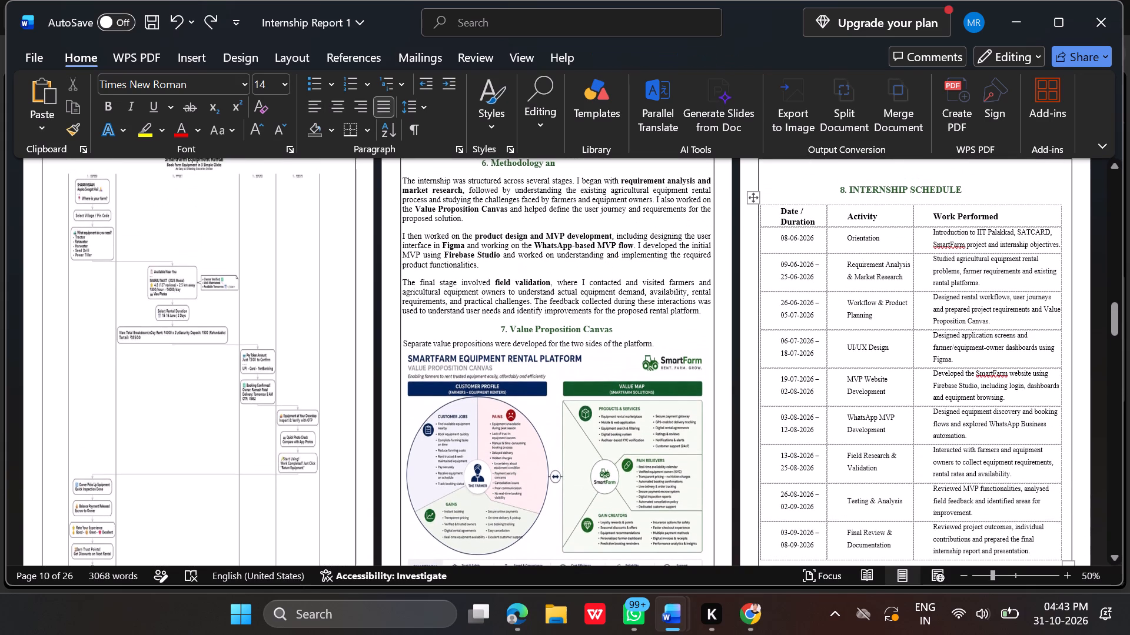
scroll(910, 460, up, 1)
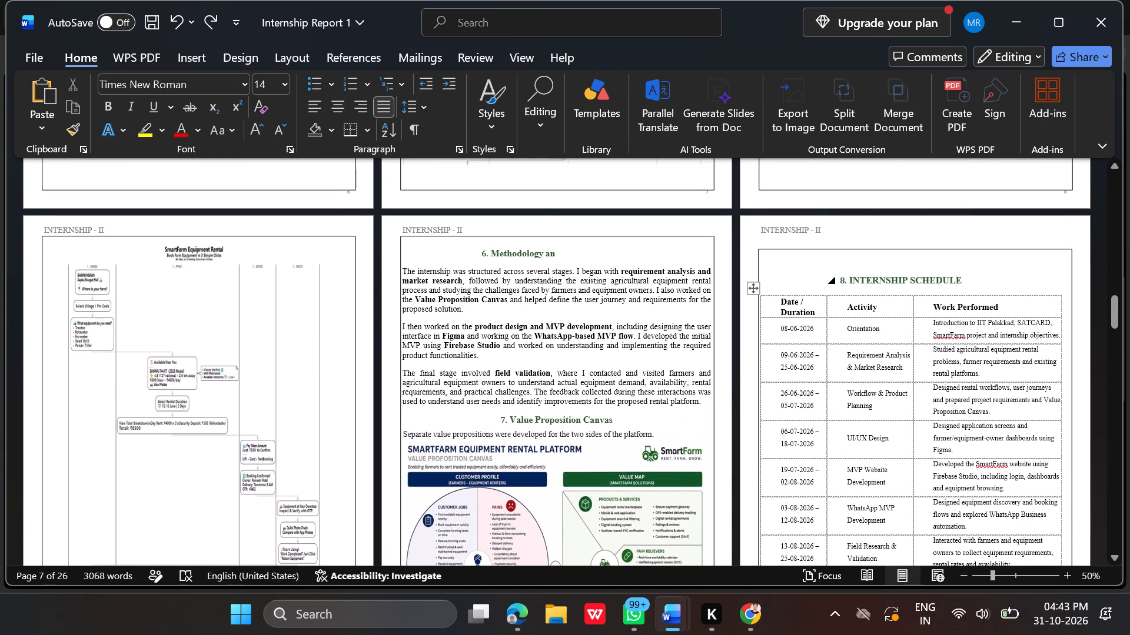
click(827, 268)
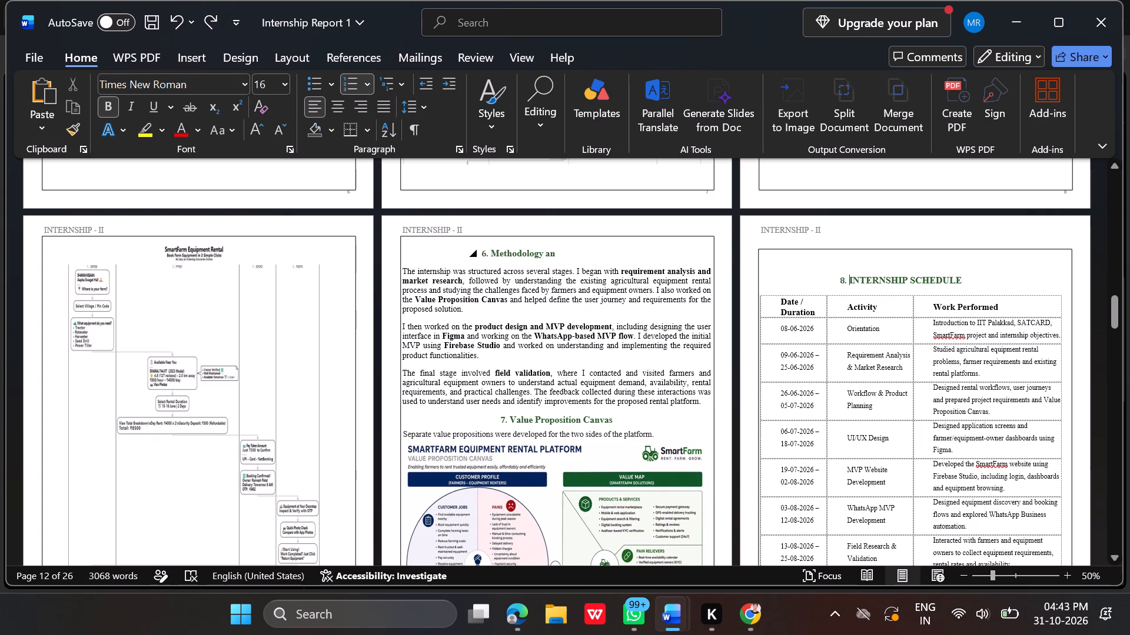
scroll(619, 256, up, 9)
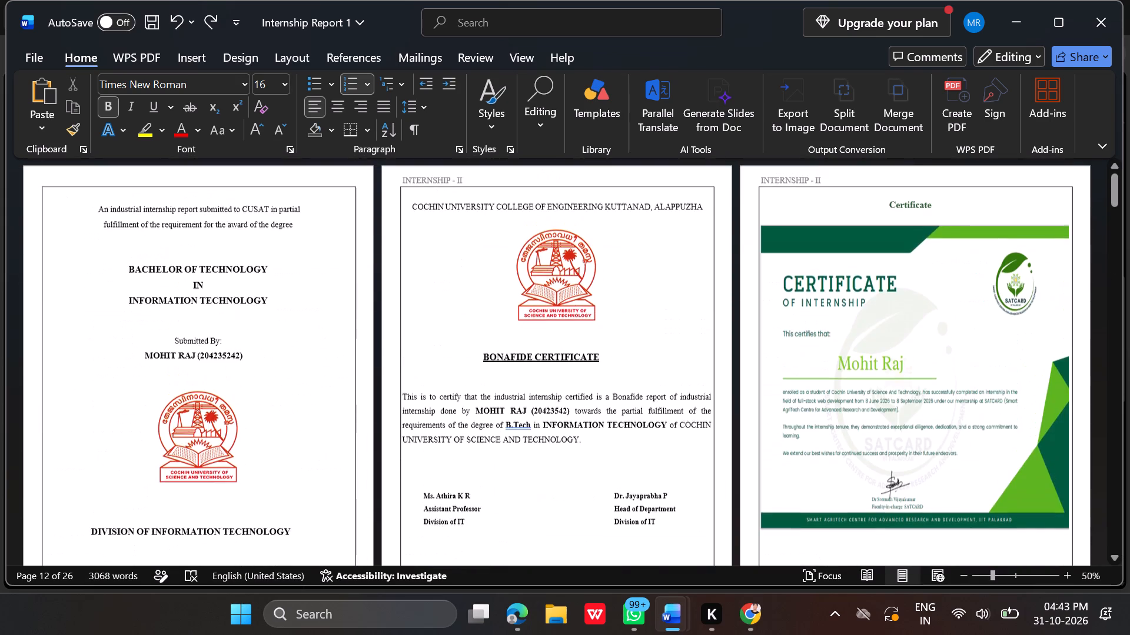
scroll(619, 256, down, 4)
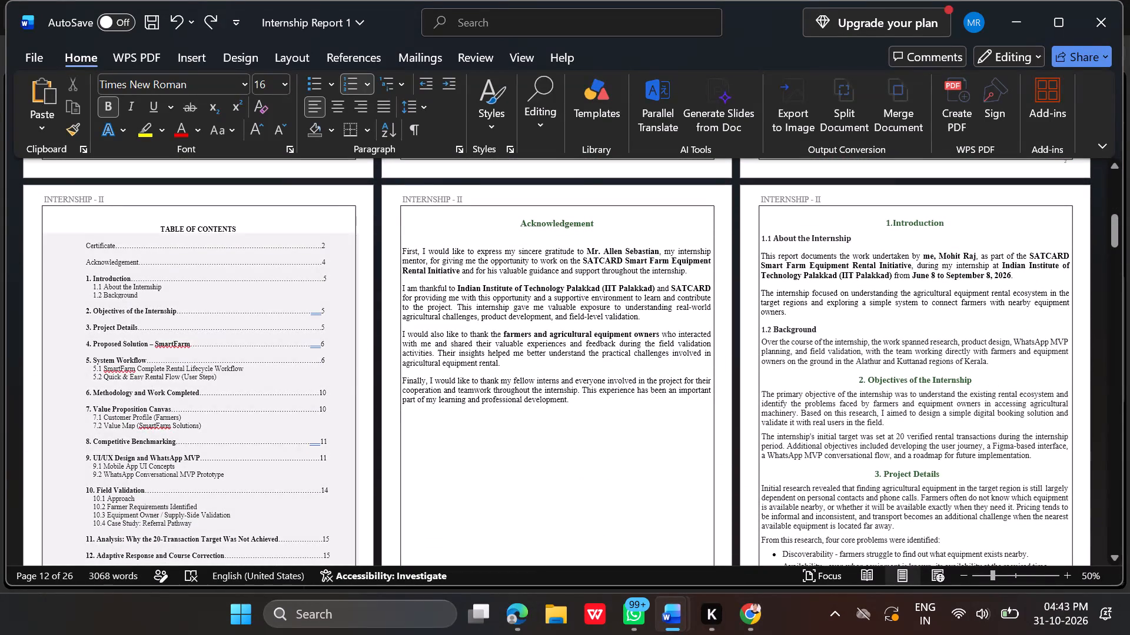
drag(199, 392, 92, 391)
key(ctrl+c)
key(alt+Tab)
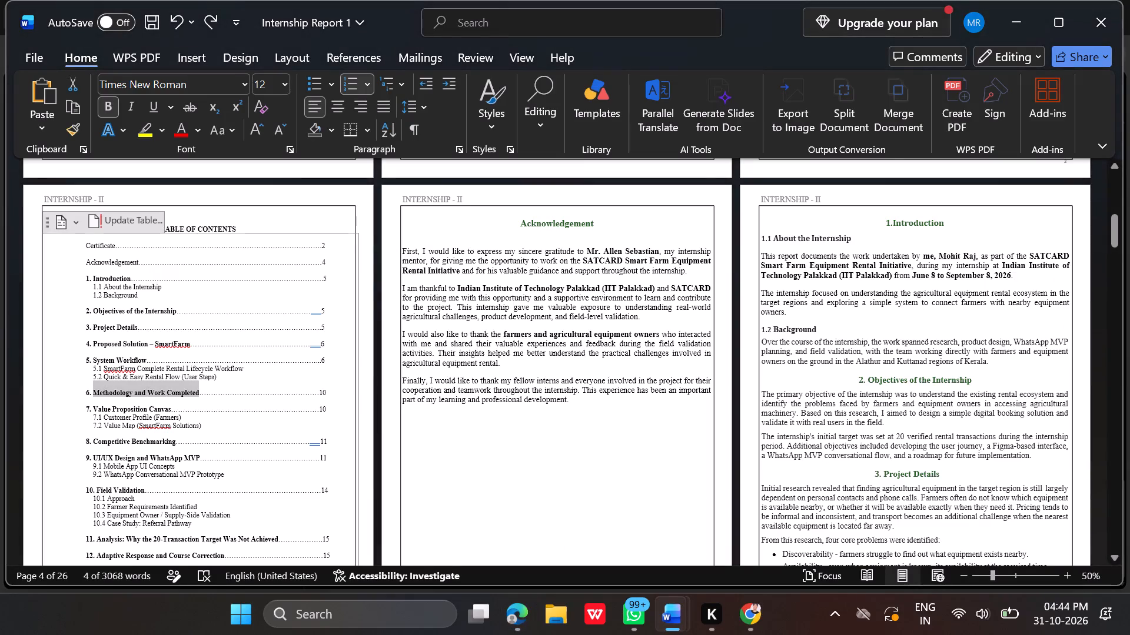
scroll(557, 429, down, 6)
scroll(557, 429, up, 1)
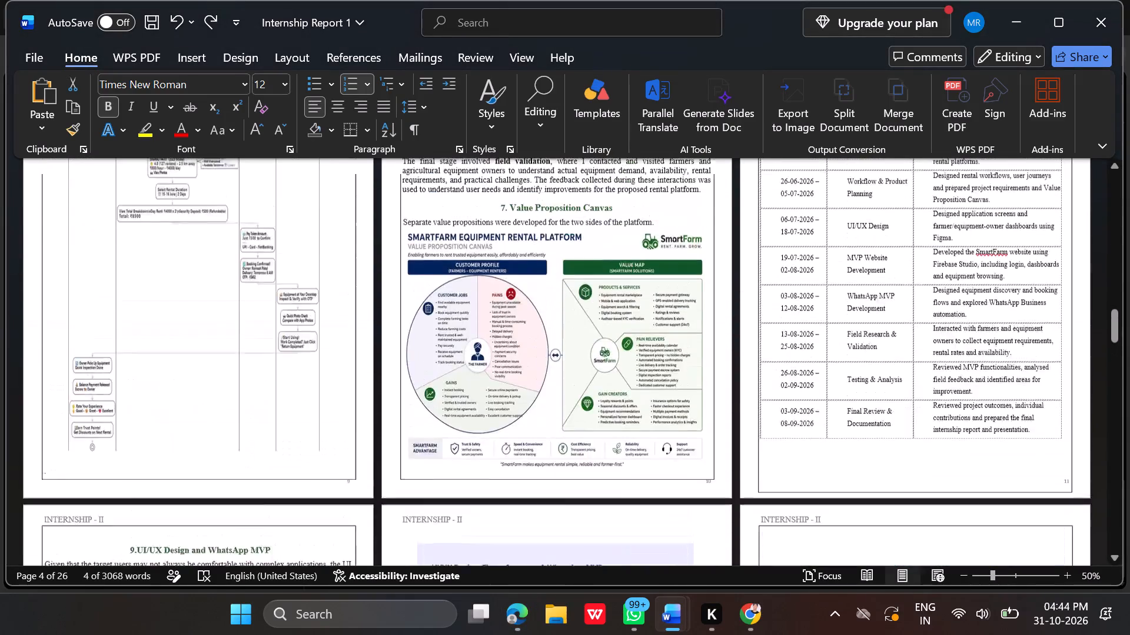
scroll(557, 429, up, 2)
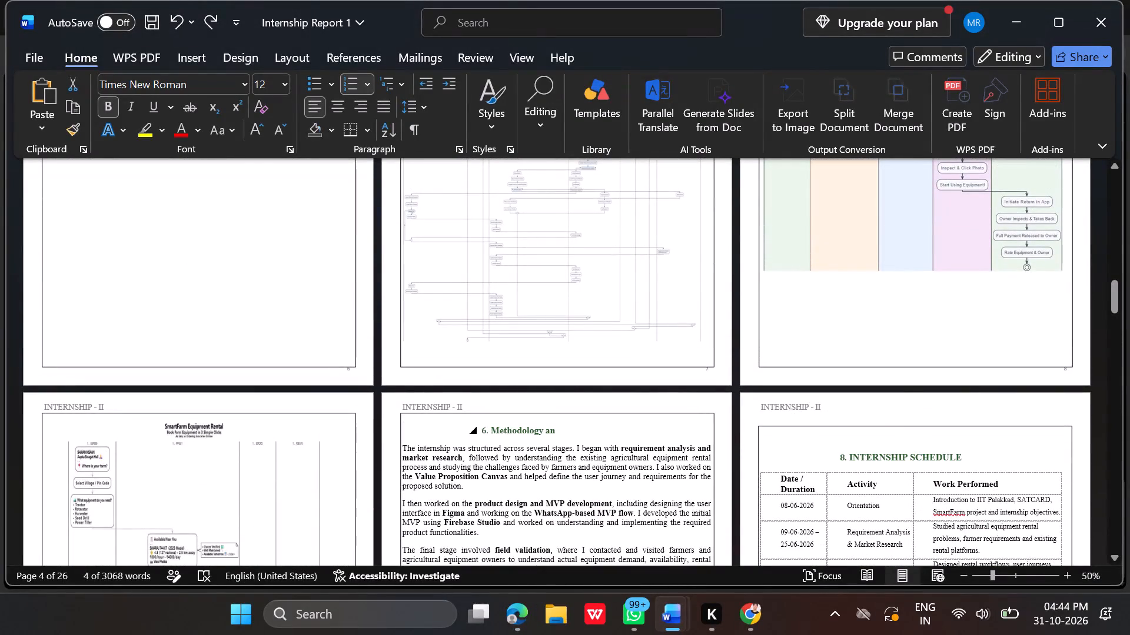
click(563, 425)
key(BackSpace)
key(BackSpace)
key(BackSpace)
key(BackSpace)
key(BackSpace)
key(BackSpace)
key(BackSpace)
key(BackSpace)
key(BackSpace)
key(BackSpace)
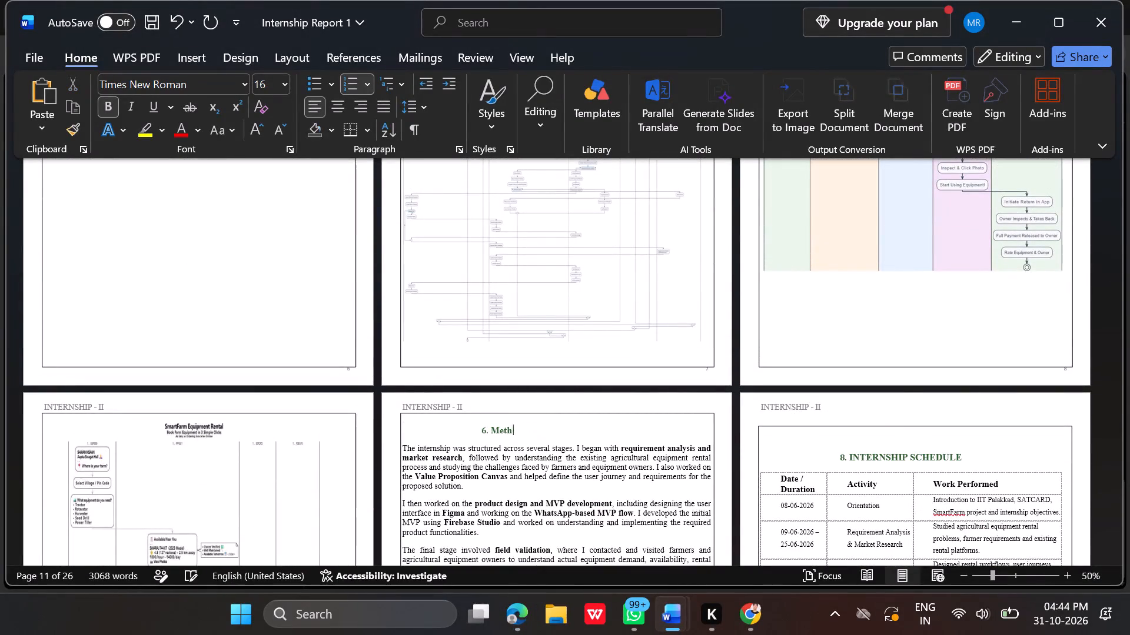
key(BackSpace)
key(BackSpace)
key(BackSpace)
key(BackSpace)
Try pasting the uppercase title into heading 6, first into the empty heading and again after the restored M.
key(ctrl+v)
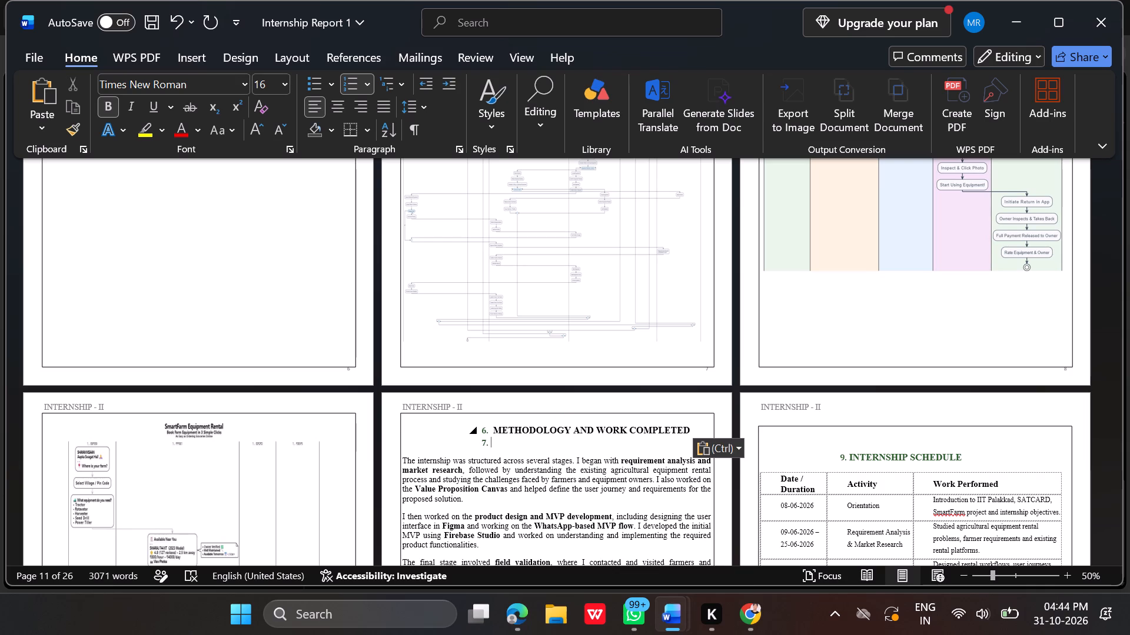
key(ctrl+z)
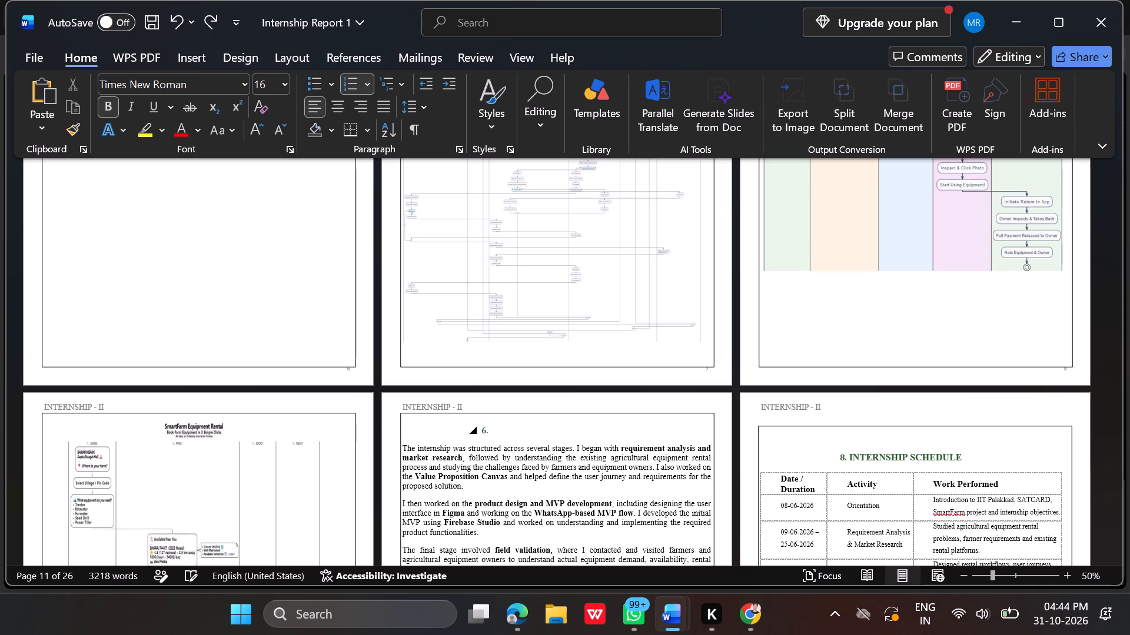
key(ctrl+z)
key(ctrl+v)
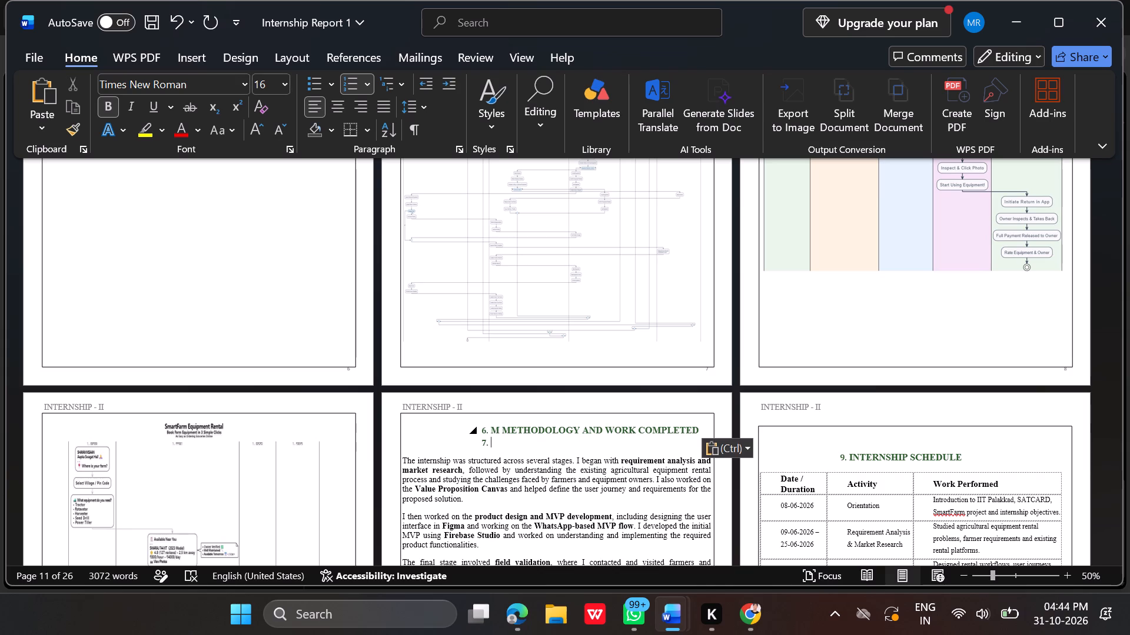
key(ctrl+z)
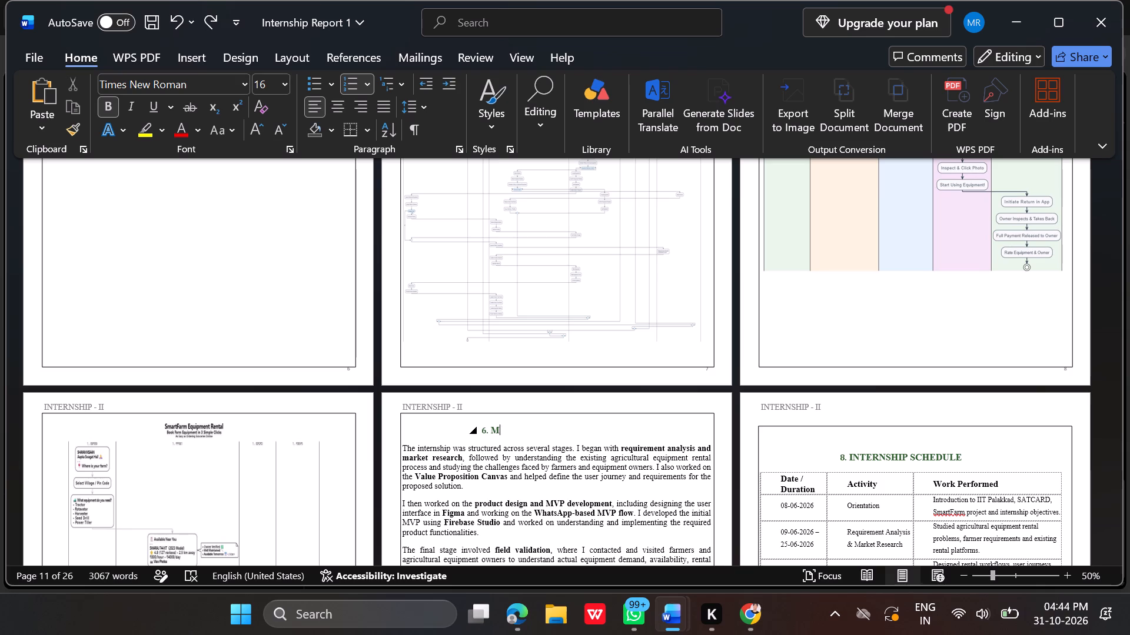
Replace the automatic number of the INTERNSHIP SCHEDULE heading with a manually entered "7.".
scroll(563, 425, up, 3)
scroll(563, 425, down, 1)
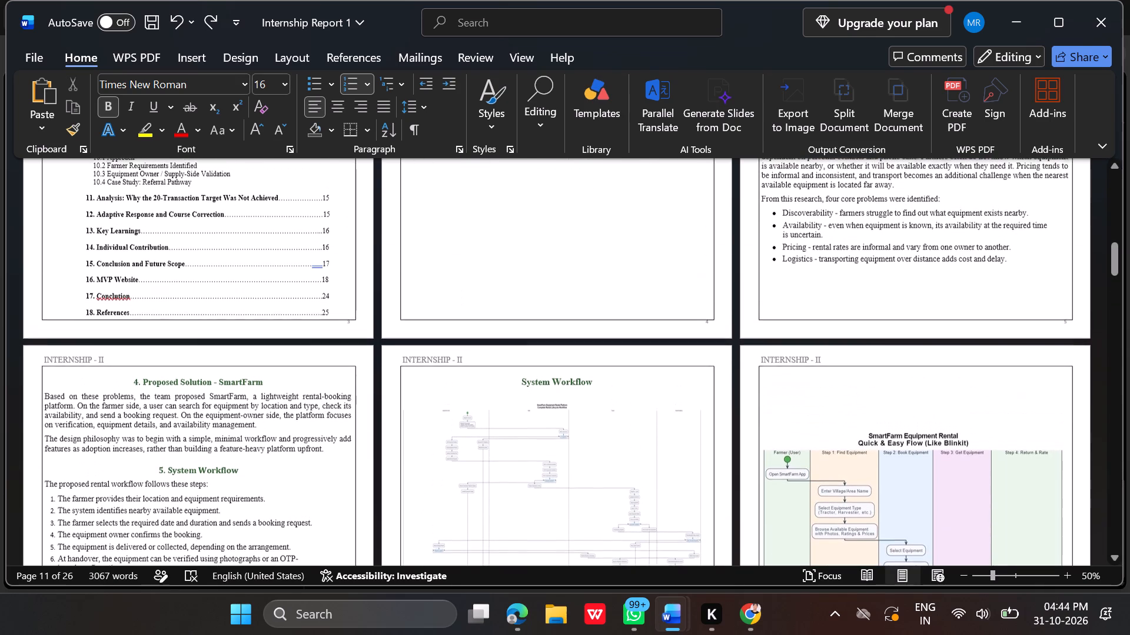
scroll(563, 425, down, 5)
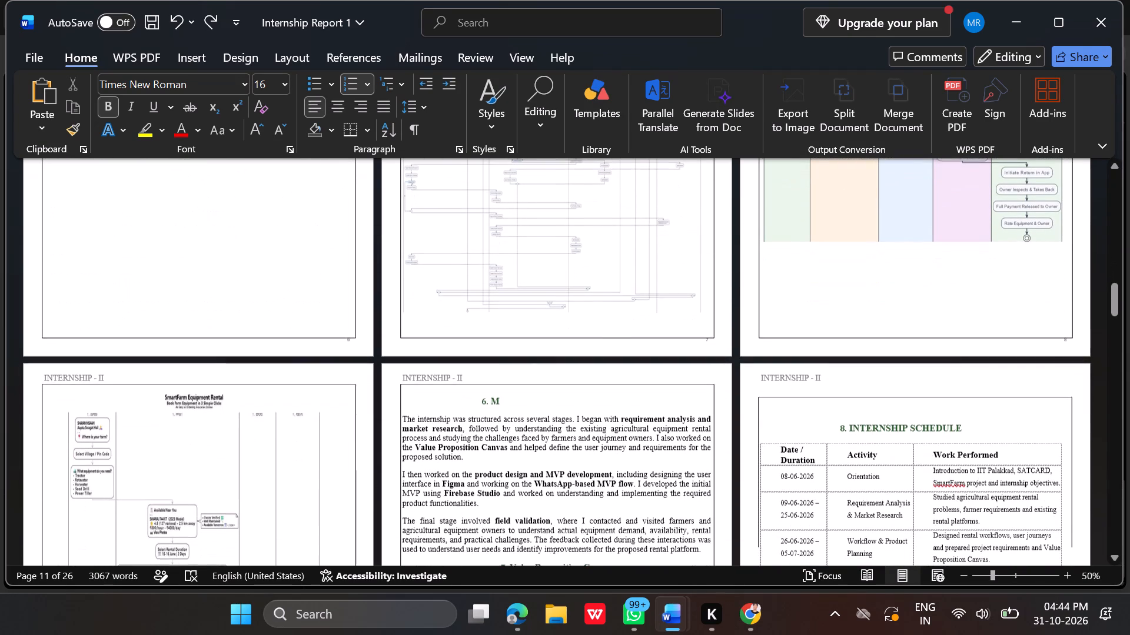
click(847, 431)
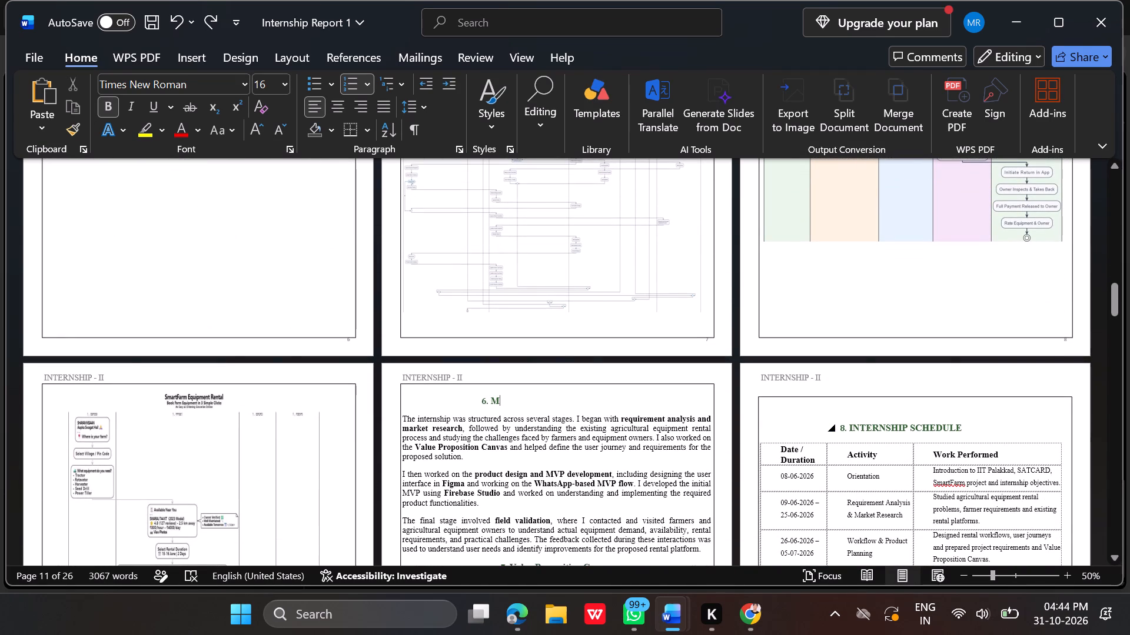
key(BackSpace)
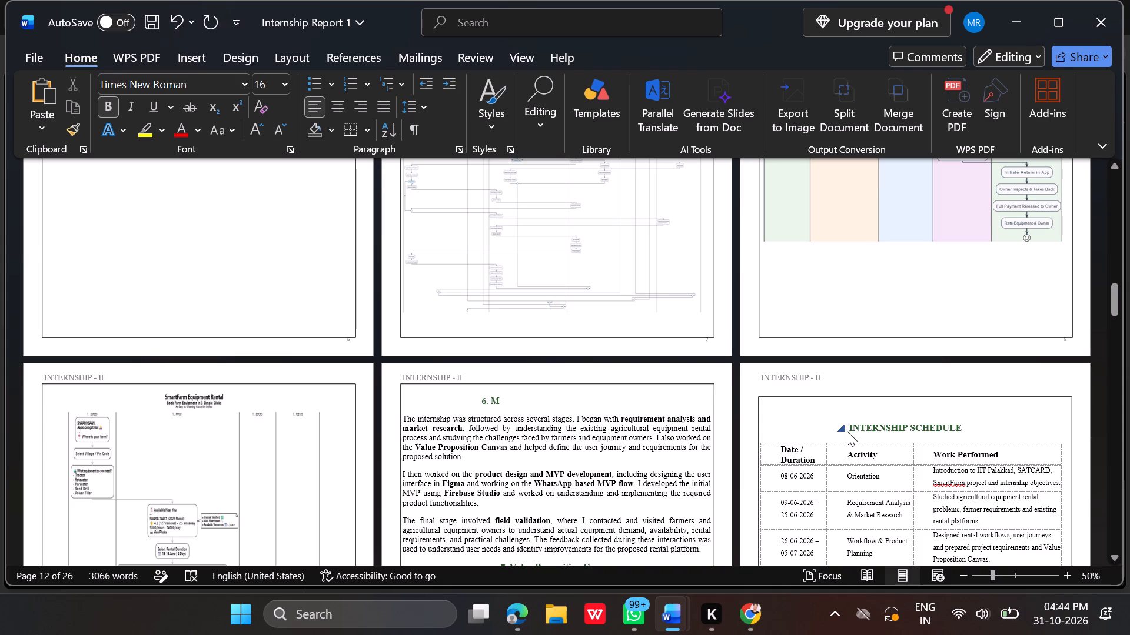
text(7.)
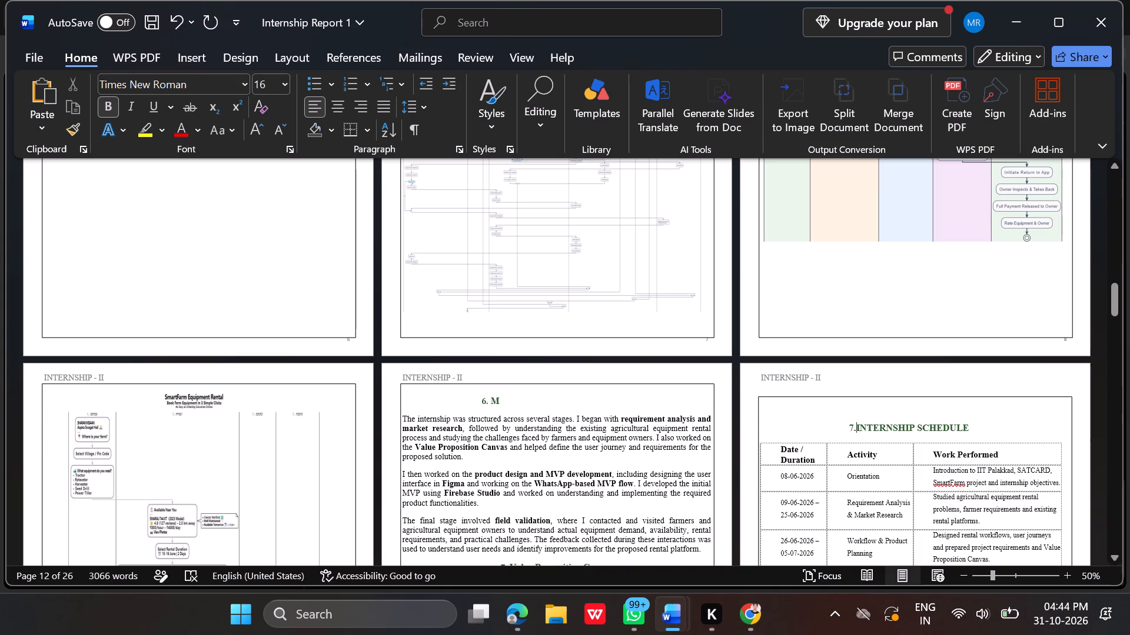
Paste METHODOLOGY AND WORK COMPLETED after the M in heading 6 and remove the extra list number beneath it.
click(528, 397)
key(ctrl+v)
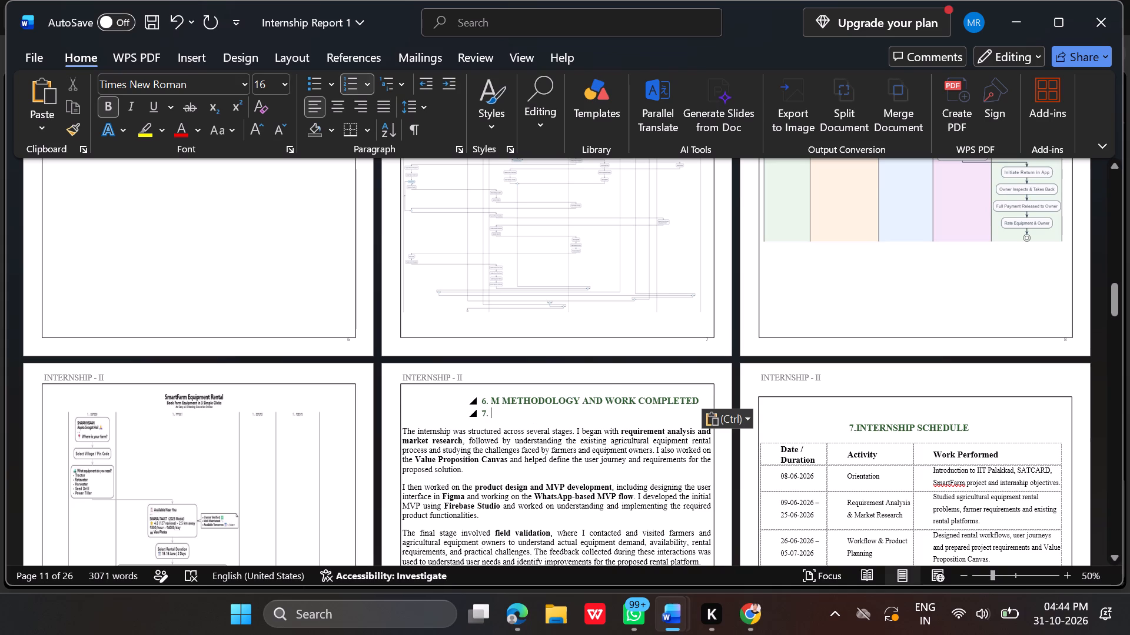
key(BackSpace)
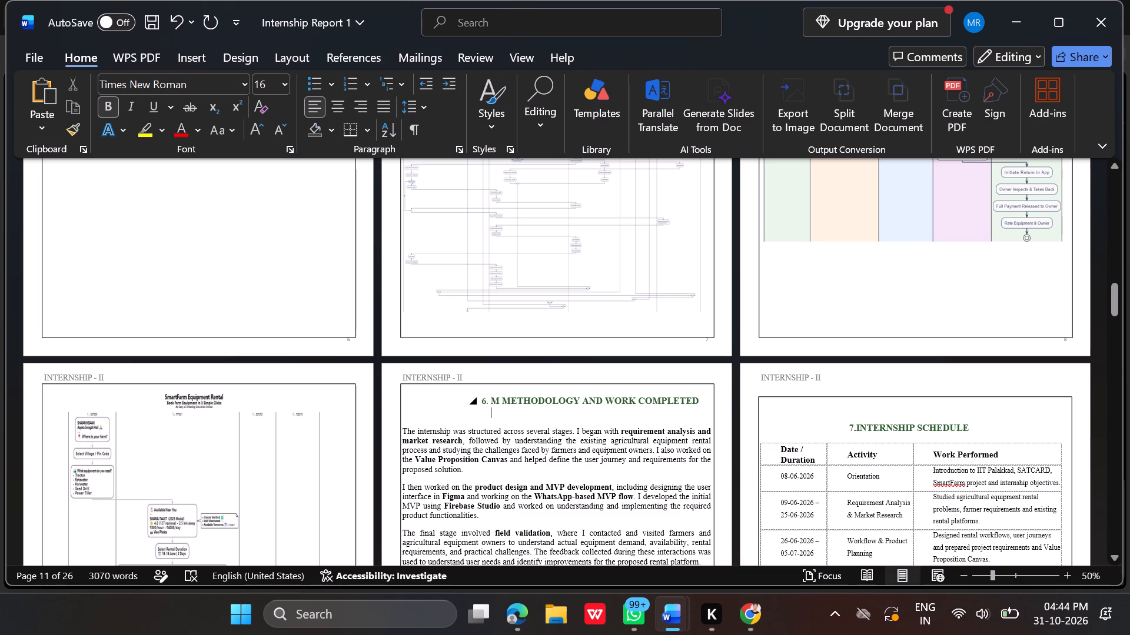
Center the METHODOLOGY AND WORK COMPLETED heading.
drag(700, 399, 463, 413)
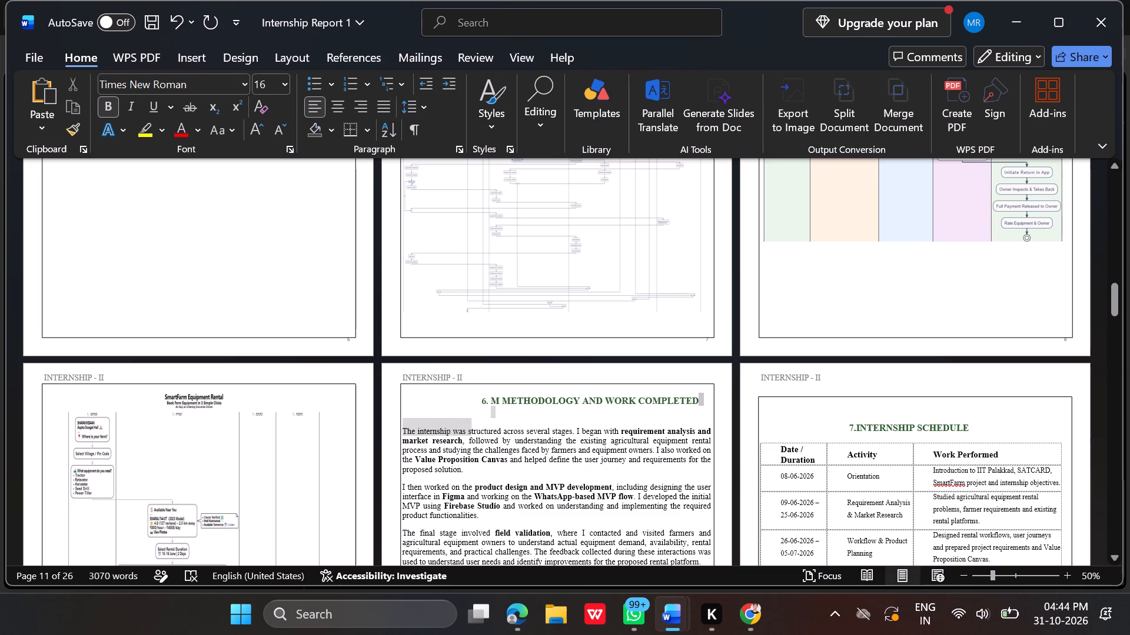
drag(463, 413, 481, 405)
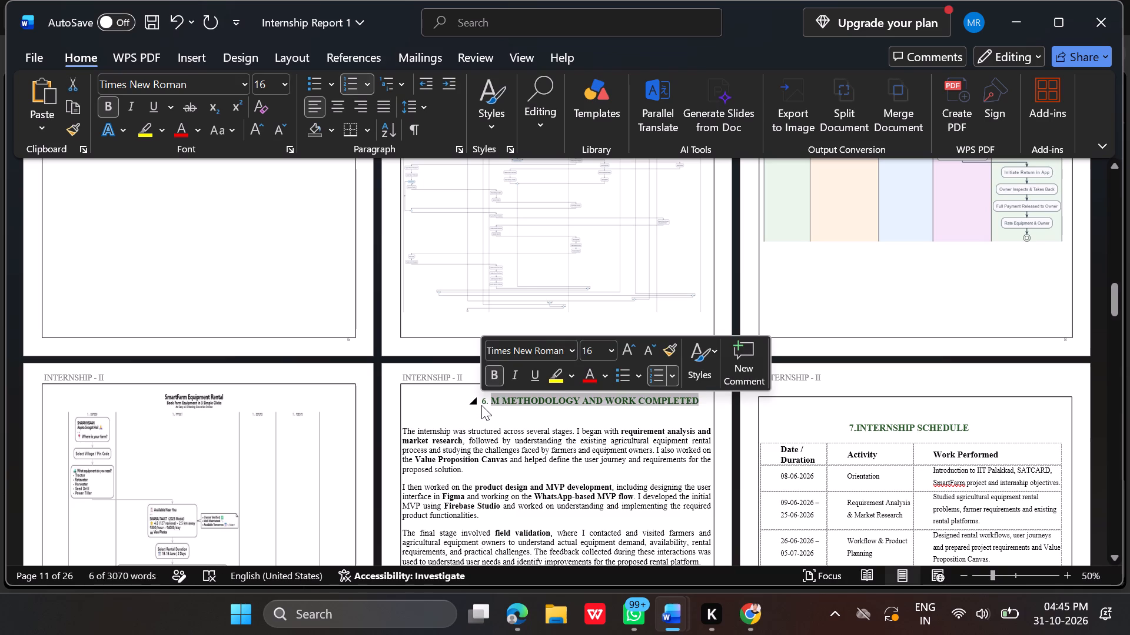
click(343, 109)
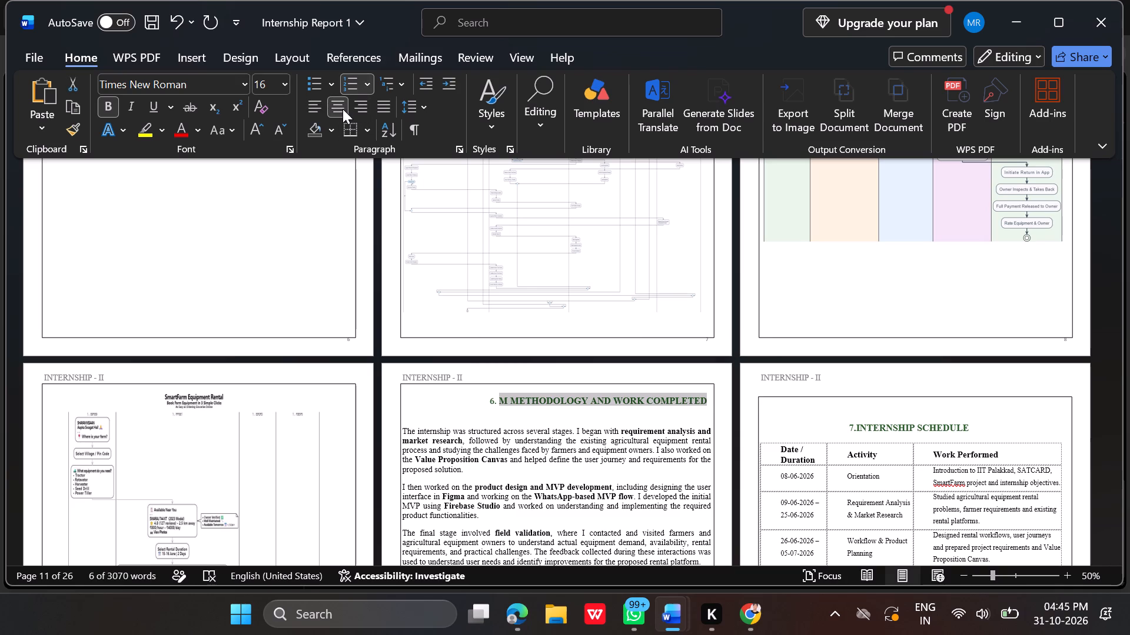
Delete the stray M and space before METHODOLOGY AND WORK COMPLETED in heading 6.
click(506, 400)
key(Right)
key(BackSpace)
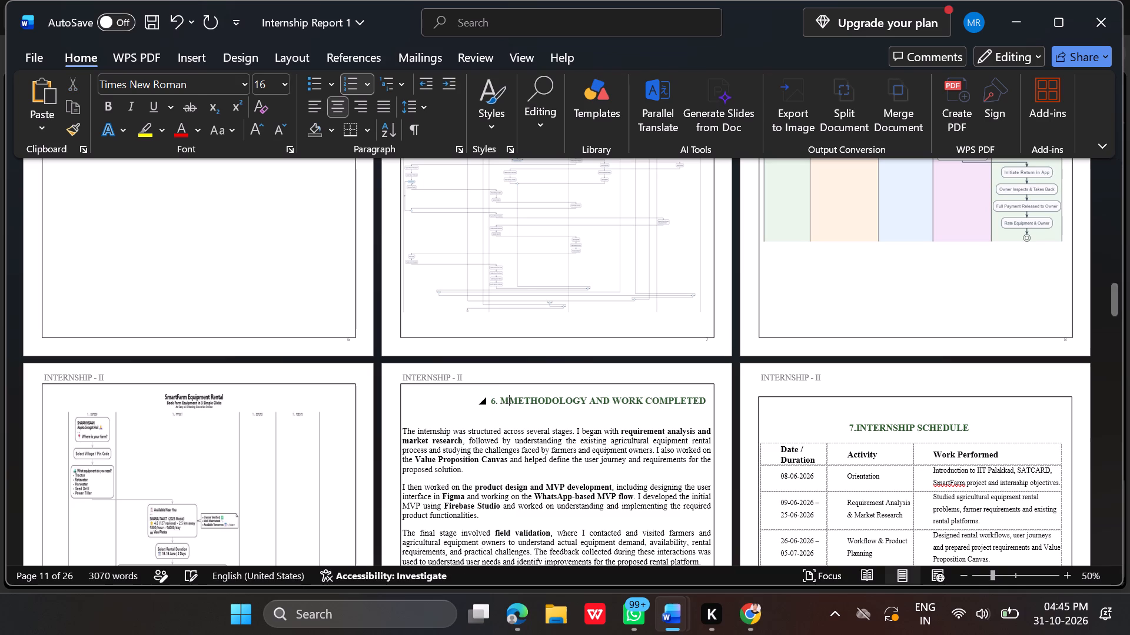
key(BackSpace)
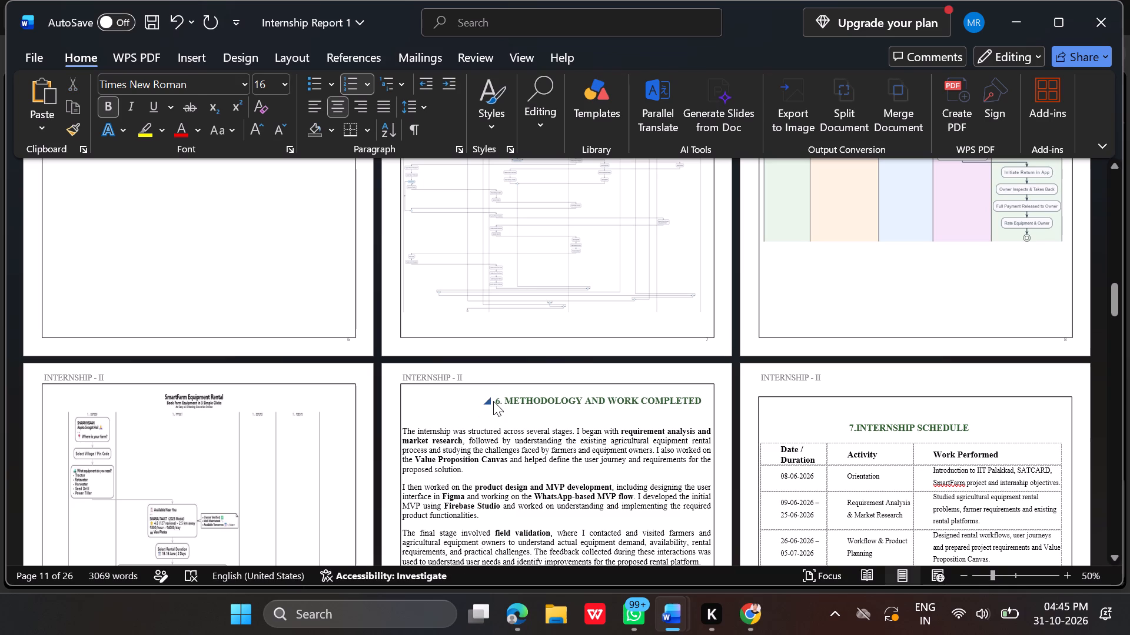
click(493, 401)
key(Left)
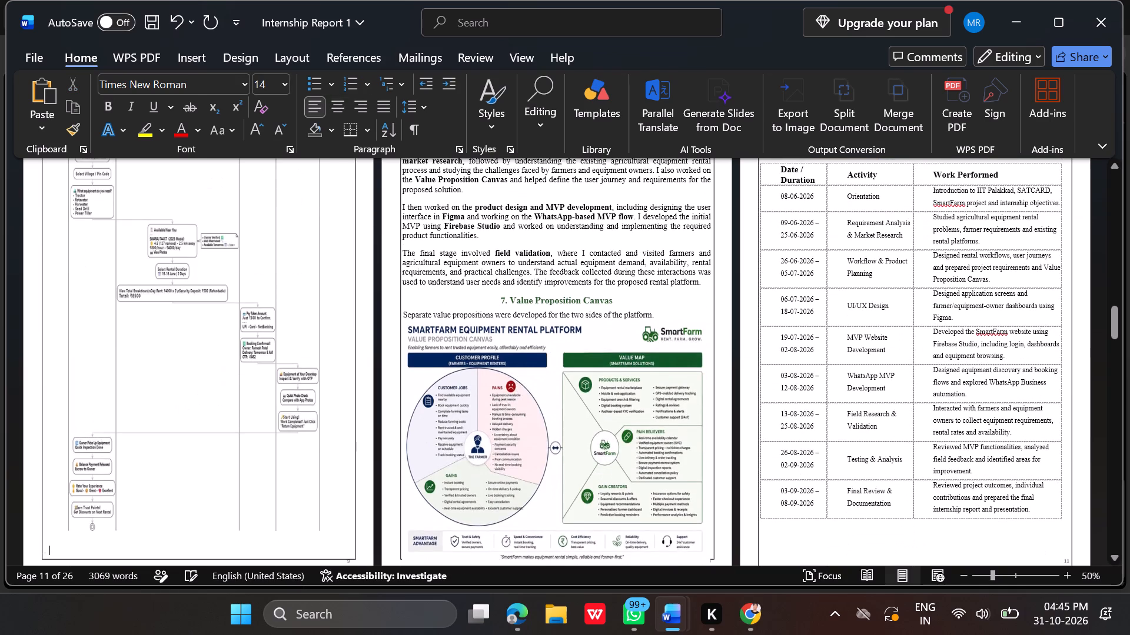
Replace the automatic number of the METHODOLOGY AND WORK COMPLETED heading with a manually entered "6." followed by a space.
key(Right)
key(BackSpace)
key(BackSpace)
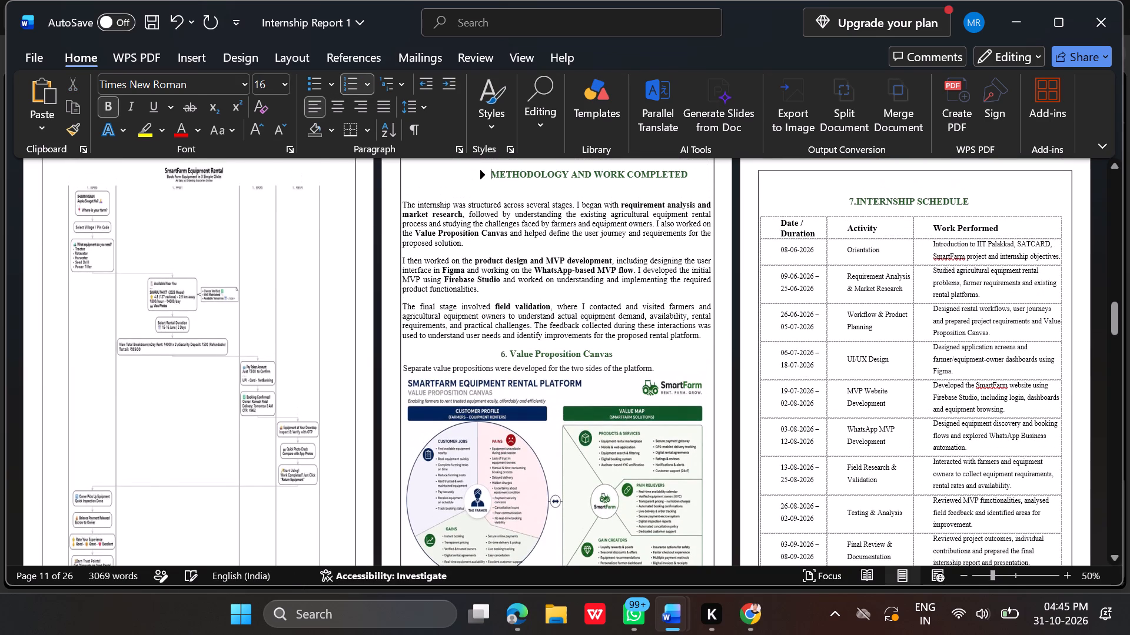
key(BackSpace)
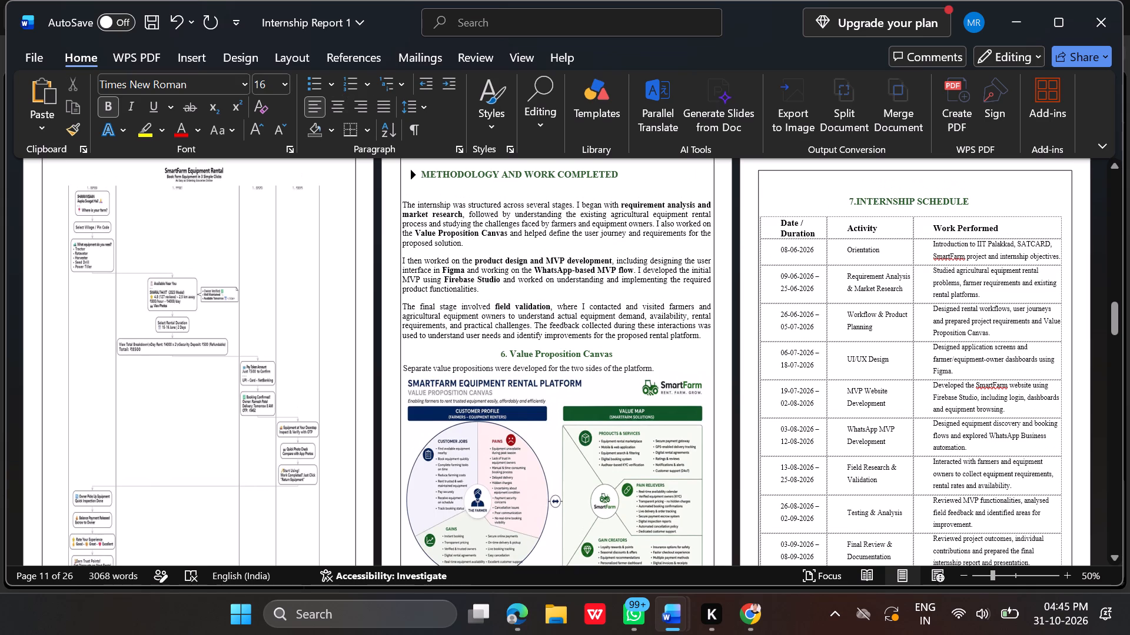
key(6)
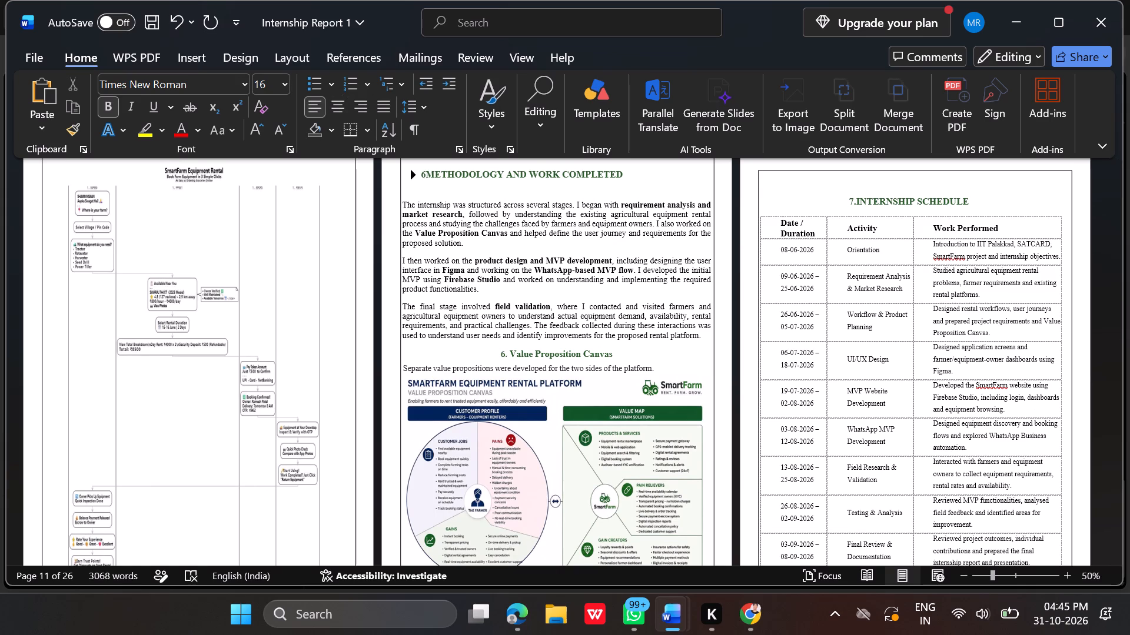
key(period)
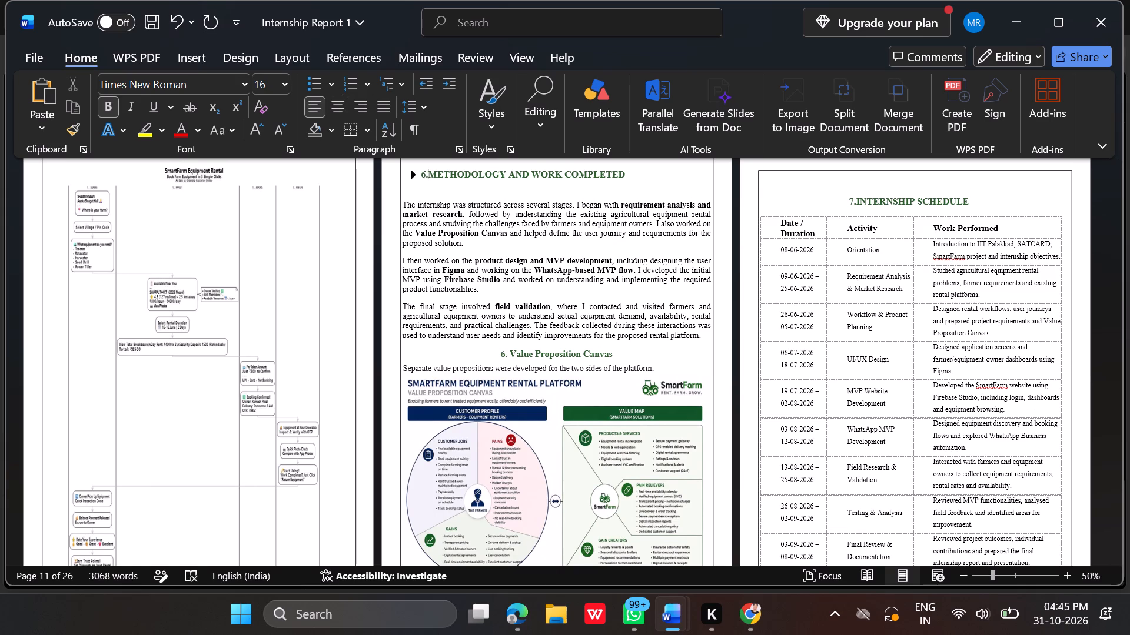
key(space)
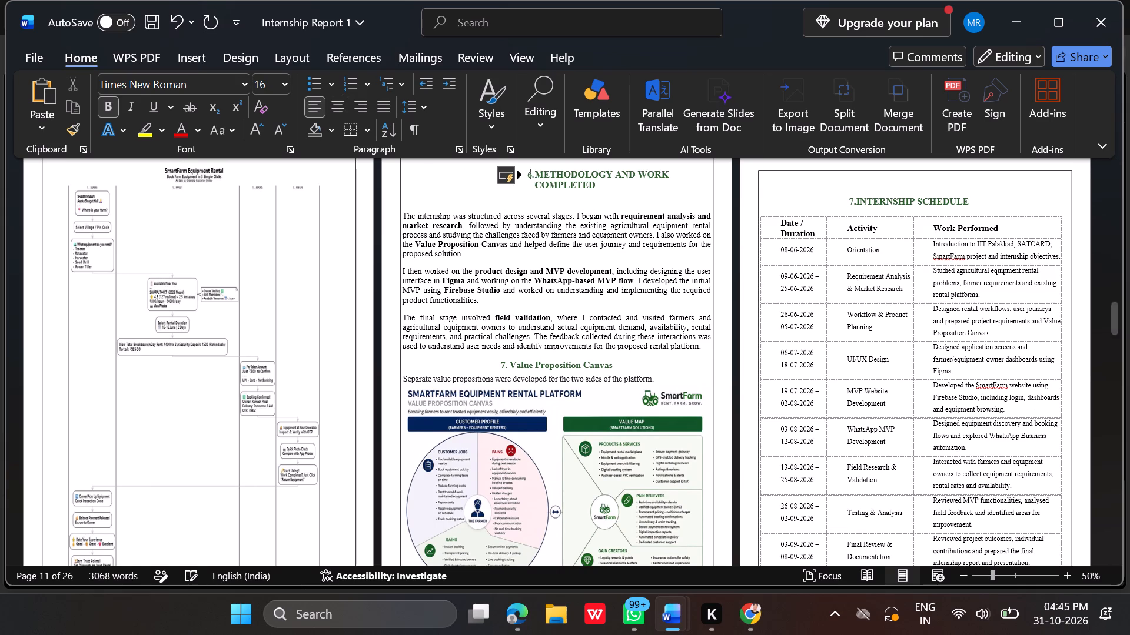
key(ctrl+z)
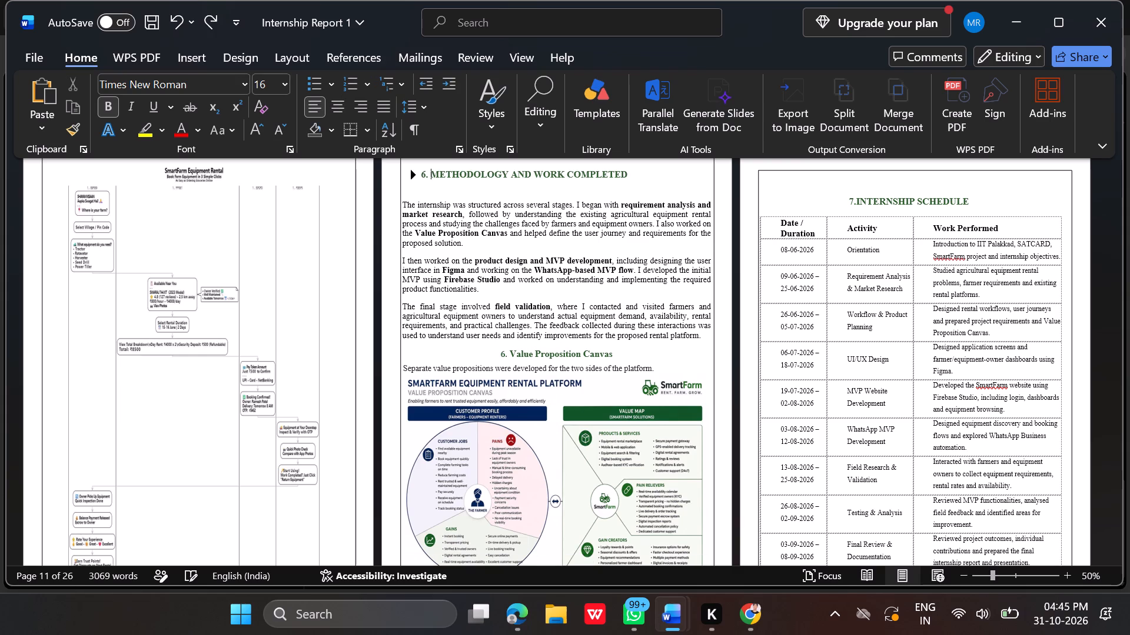
drag(655, 173, 480, 180)
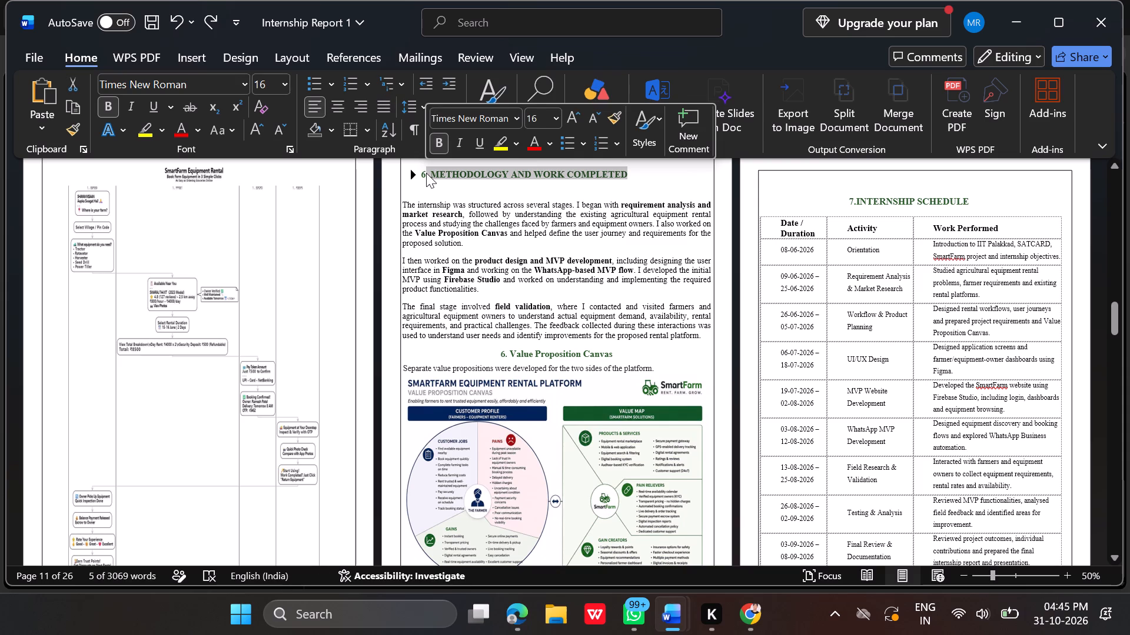
click(344, 104)
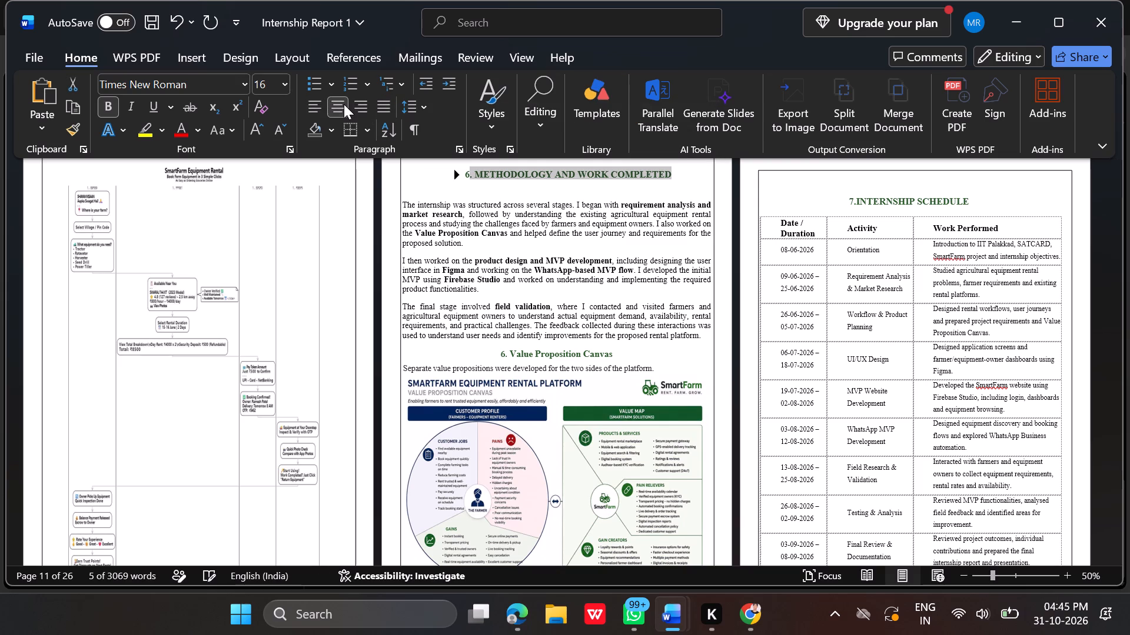
Remove the blank line between the METHODOLOGY AND WORK COMPLETED heading and its first paragraph.
click(543, 191)
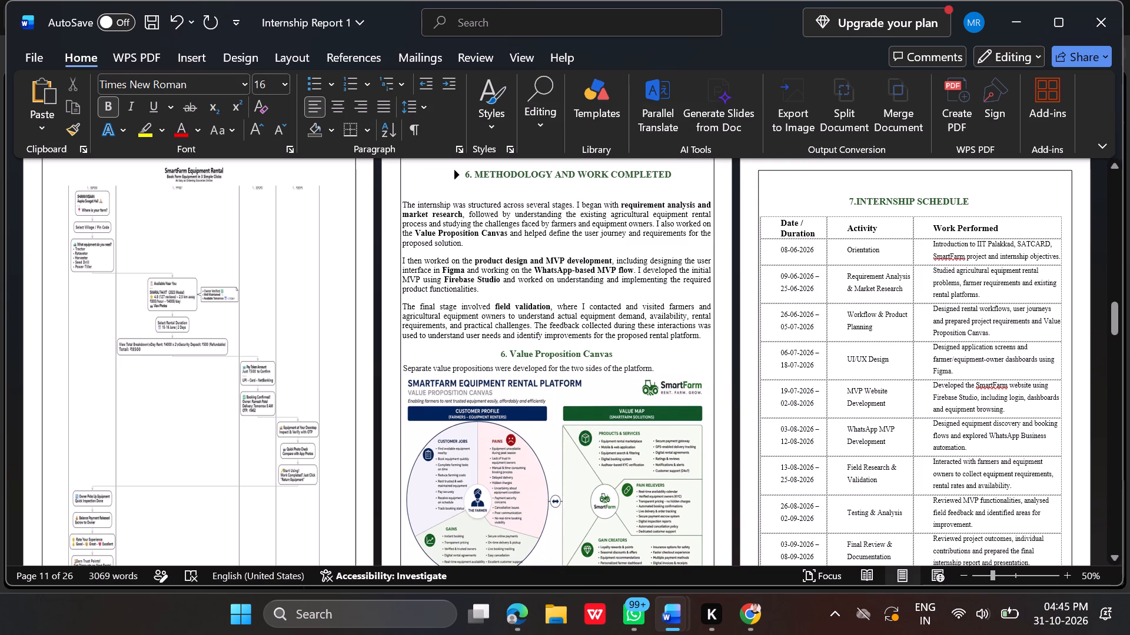
key(BackSpace)
key(BackSpace)
key(BackSpace)
key(BackSpace)
scroll(521, 196, up, 1)
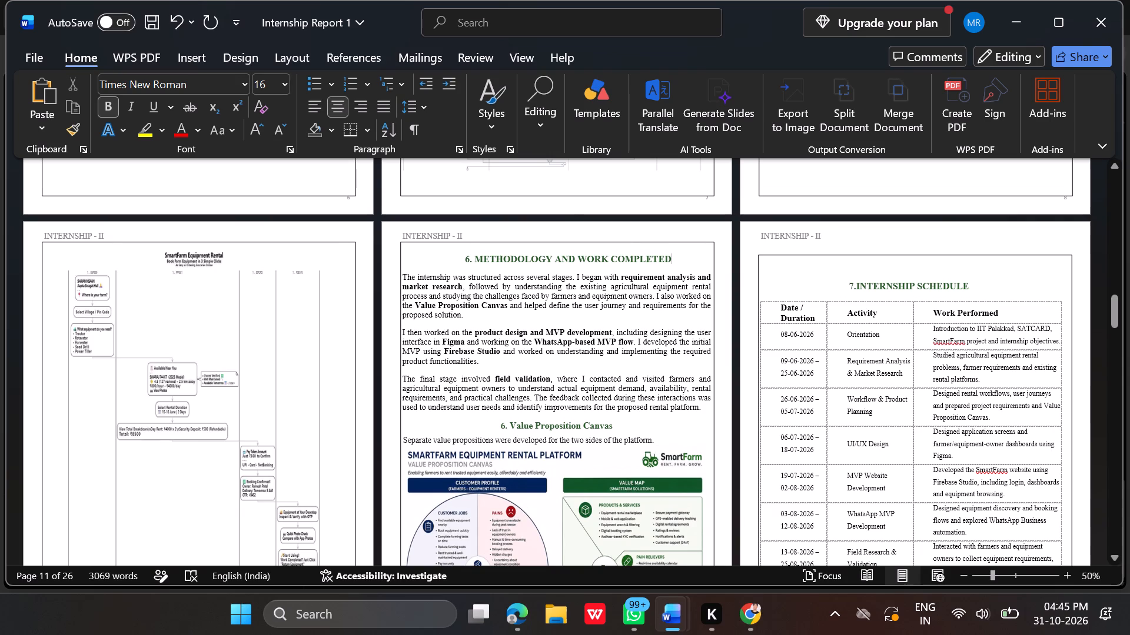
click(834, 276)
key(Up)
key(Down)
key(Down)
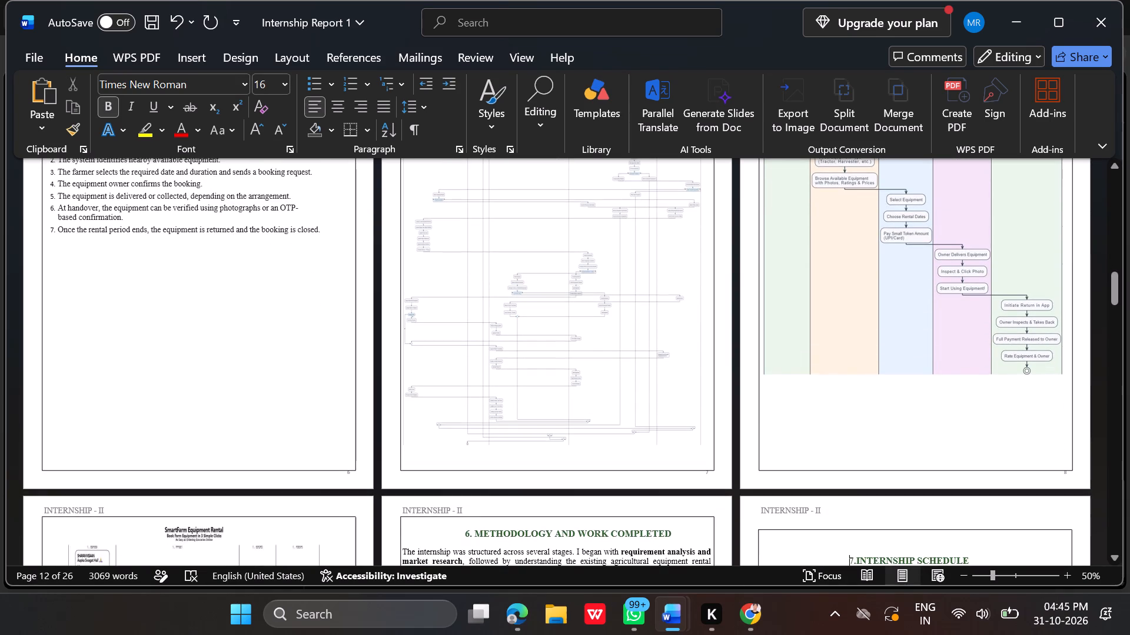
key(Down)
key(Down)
Replace the Competitive Benchmarking title in entry 8 of the table of contents with "Internship Schedule".
scroll(834, 276, down, 1)
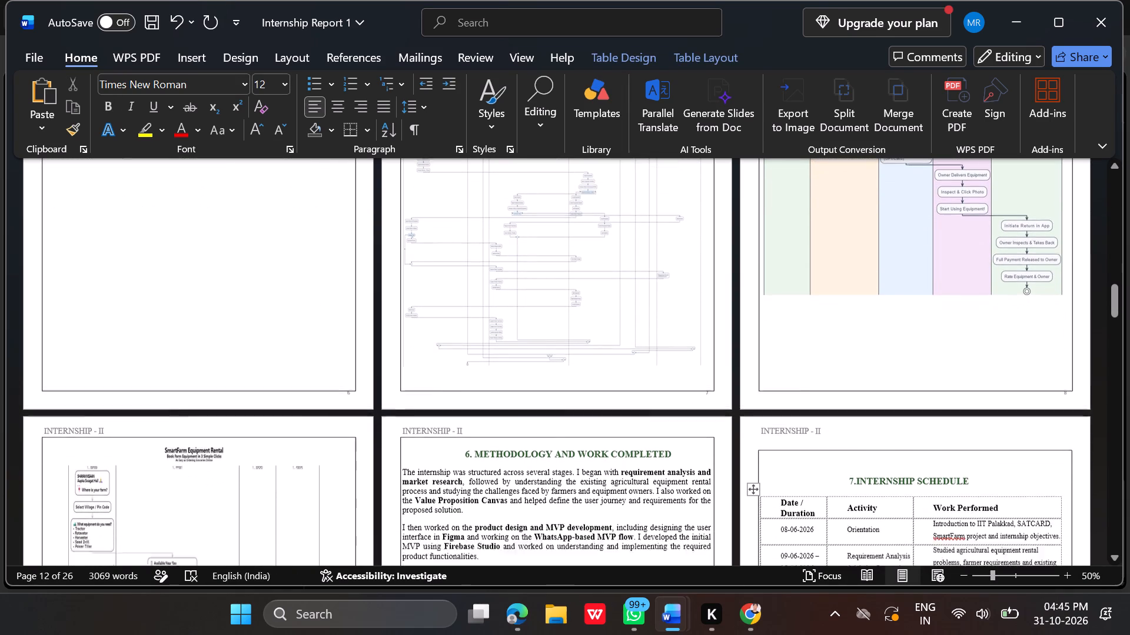
scroll(834, 276, down, 1)
scroll(814, 288, up, 3)
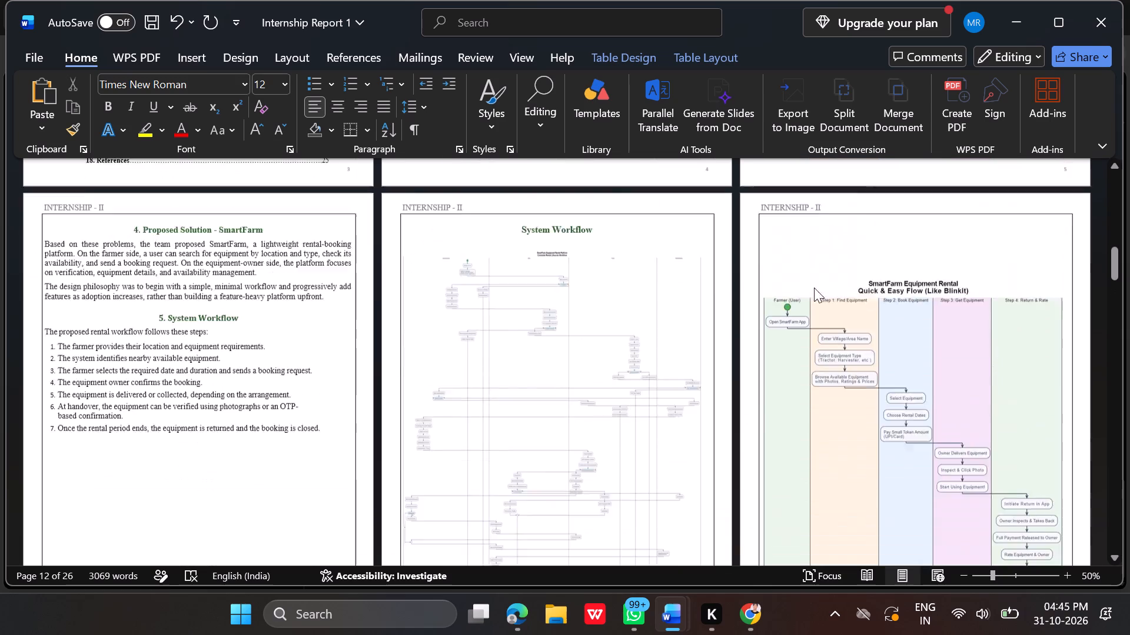
scroll(741, 362, up, 2)
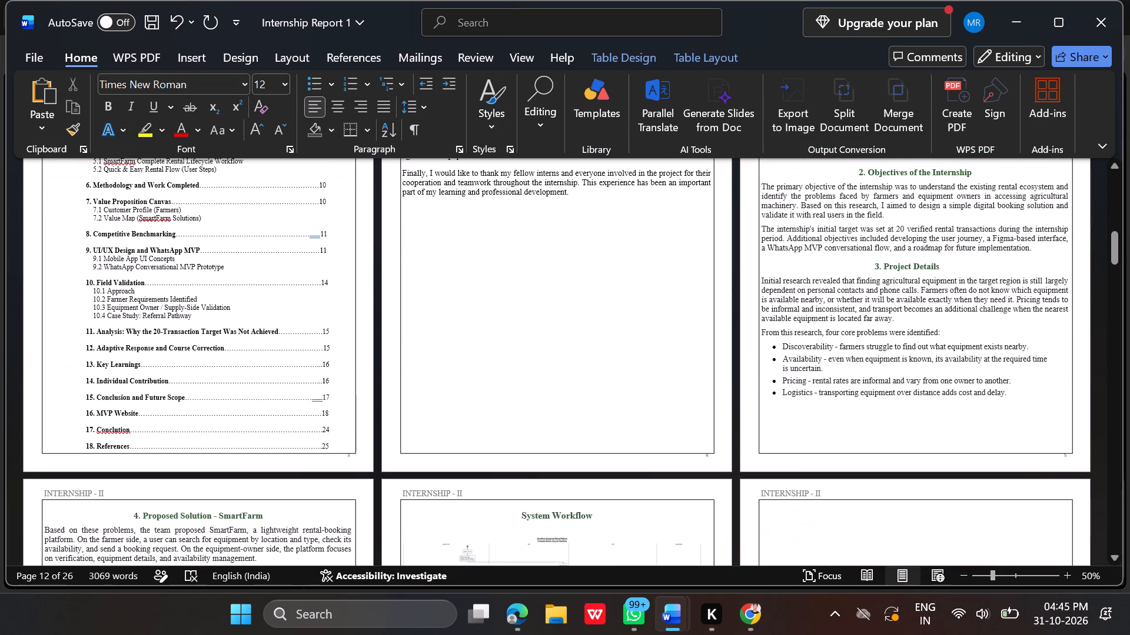
scroll(413, 319, up, 1)
click(175, 285)
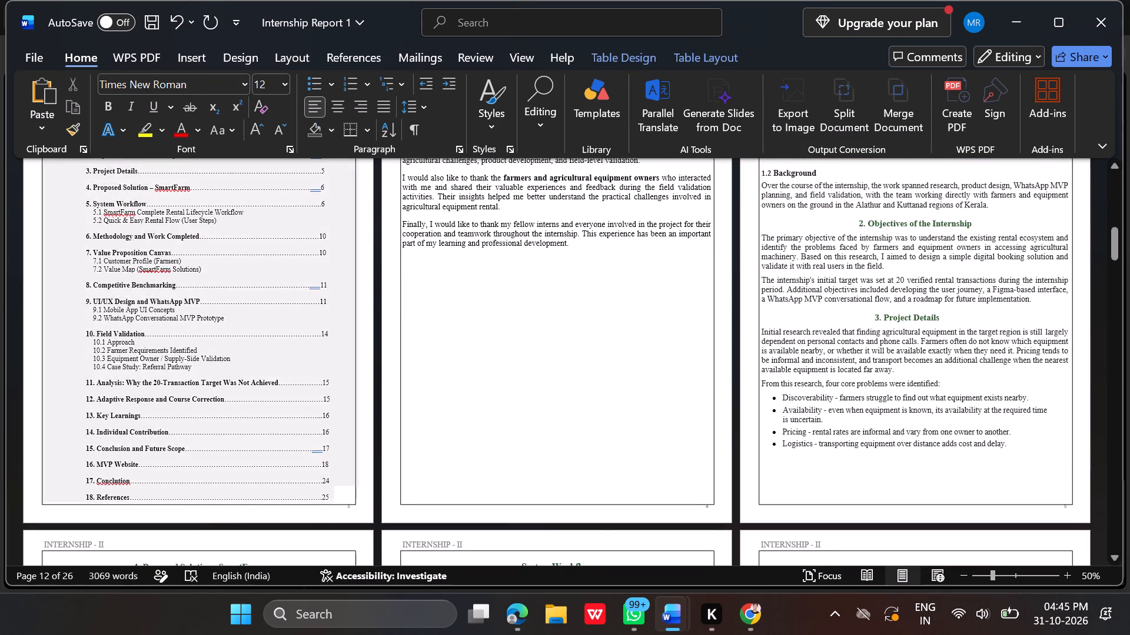
key(BackSpace)
key(BackSpace)
key(BackSpace)
key(BackSpace)
key(BackSpace)
key(BackSpace)
key(BackSpace)
key(BackSpace)
key(BackSpace)
key(BackSpace)
key(BackSpace)
key(BackSpace)
key(BackSpace)
key(BackSpace)
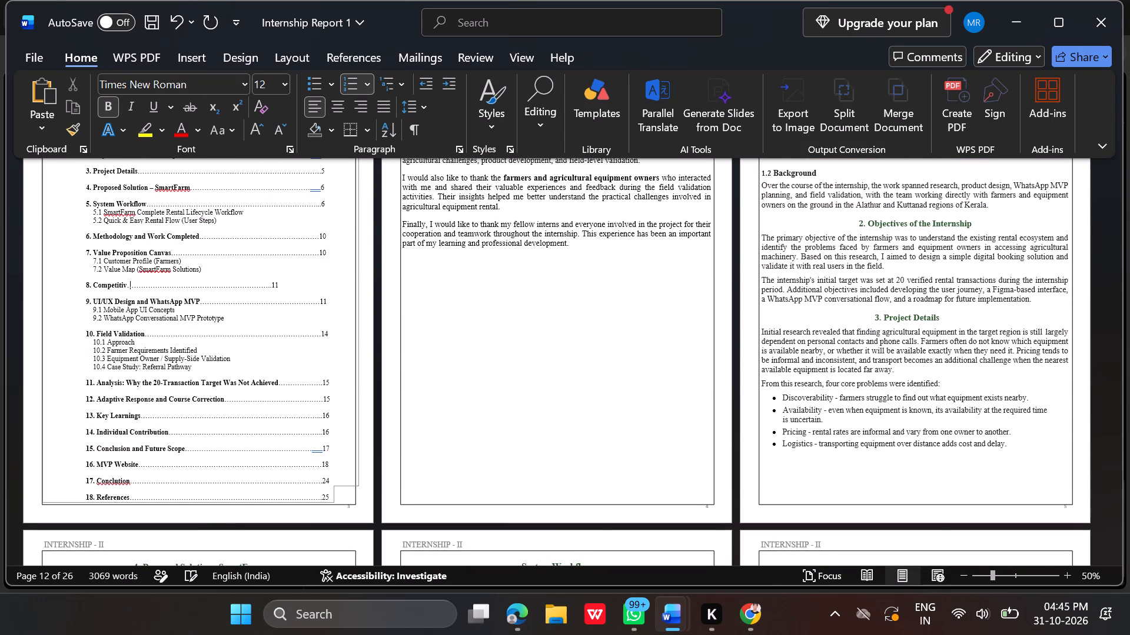
key(BackSpace)
key(BackSpace)
key(BackSpace)
key(BackSpace)
key(BackSpace)
key(BackSpace)
key(BackSpace)
key(BackSpace)
key(BackSpace)
key(BackSpace)
key(i)
text(nternship)
key(space)
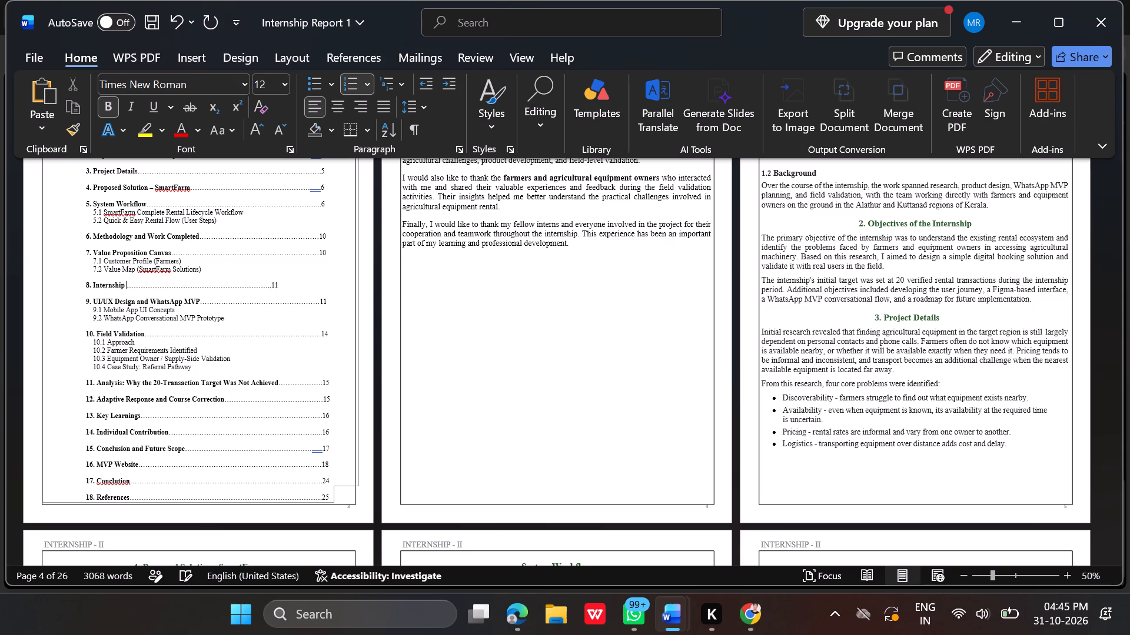
key(shift+s)
text(chedule)
Extend the dot leader of the Internship Schedule contents entry so its page number moves toward the page-number column.
scroll(175, 285, down, 1)
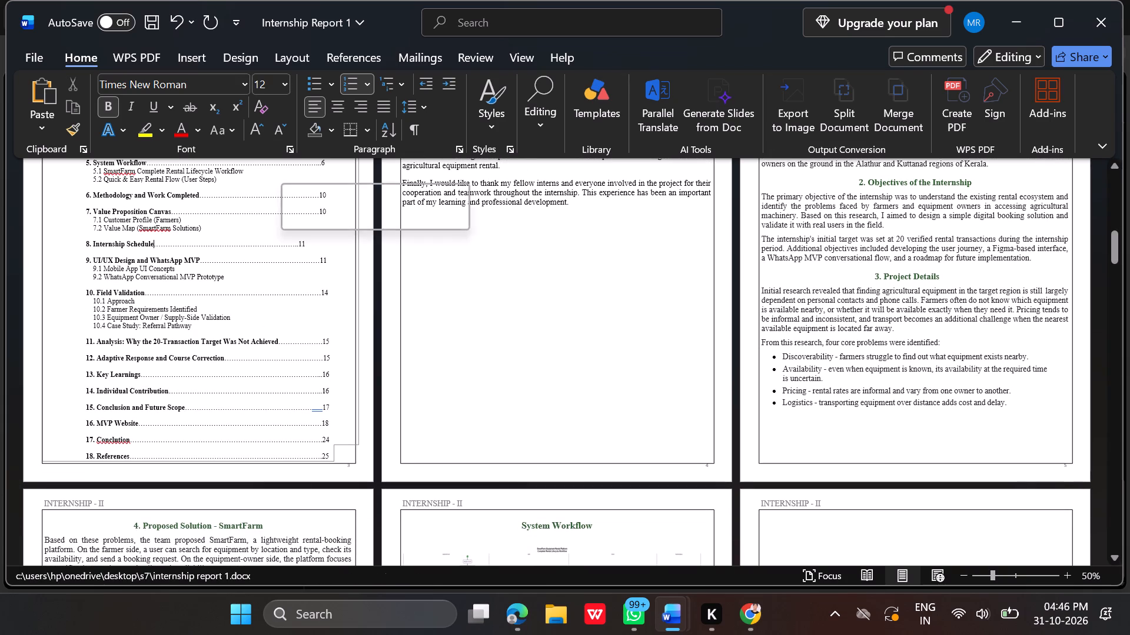
click(284, 248)
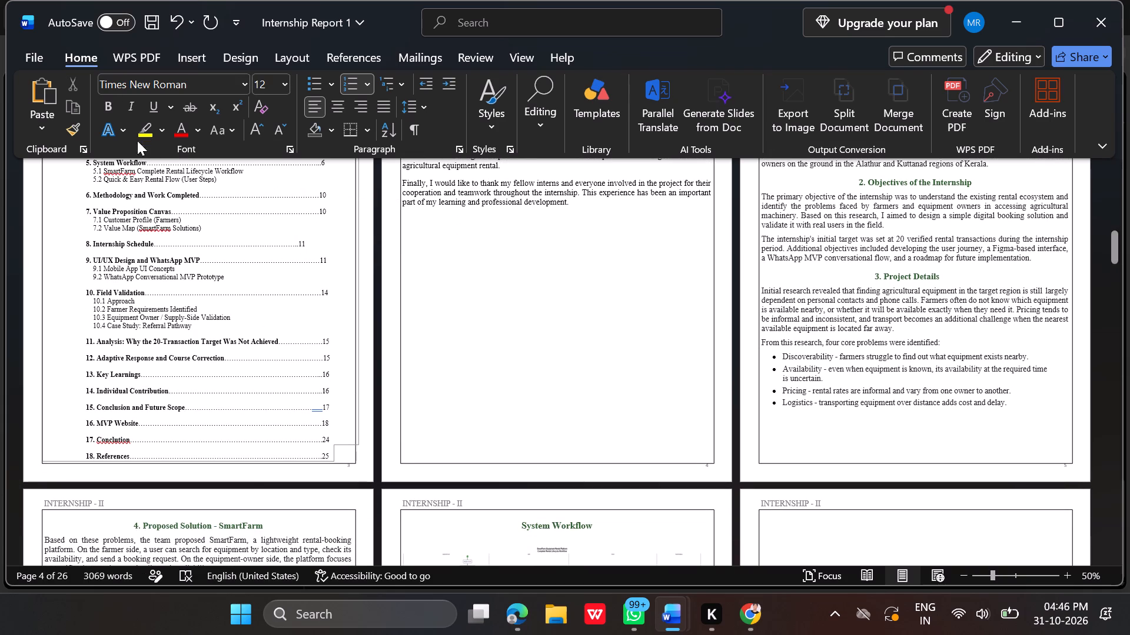
key(period)
key(period)
key(period)
key(period)
key(period)
key(period)
text(.....)
key(Down)
key(Right)
key(Right)
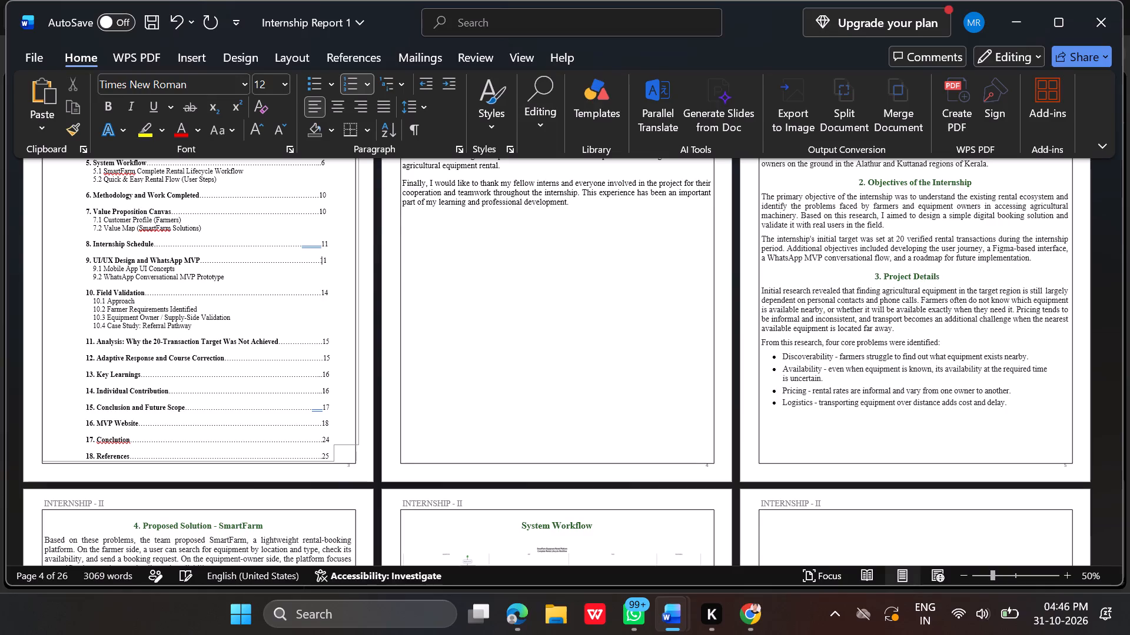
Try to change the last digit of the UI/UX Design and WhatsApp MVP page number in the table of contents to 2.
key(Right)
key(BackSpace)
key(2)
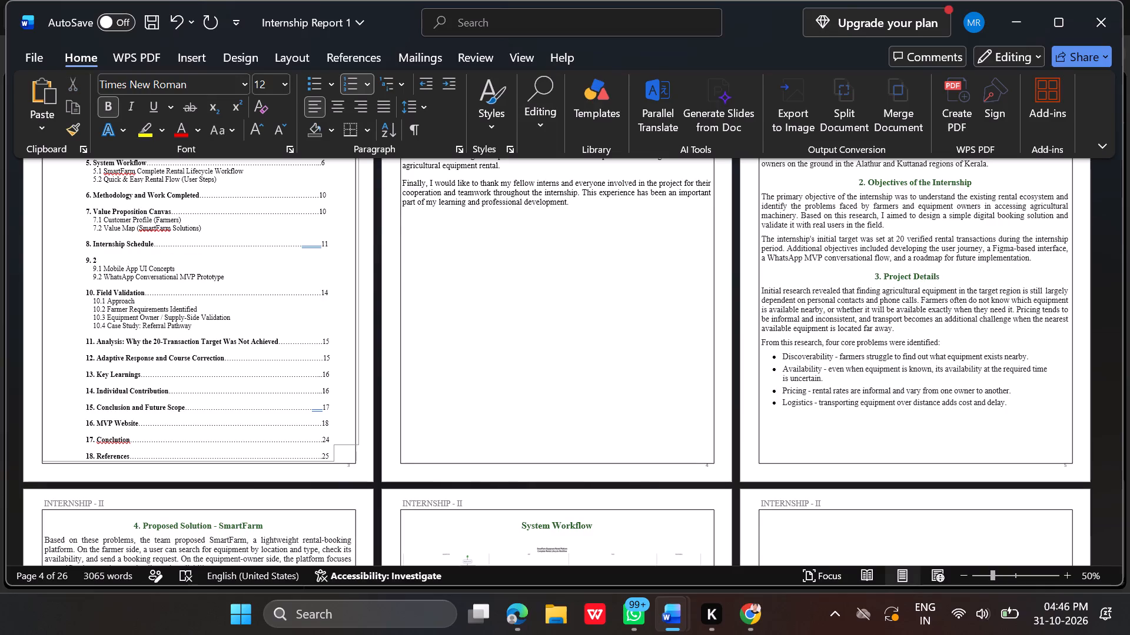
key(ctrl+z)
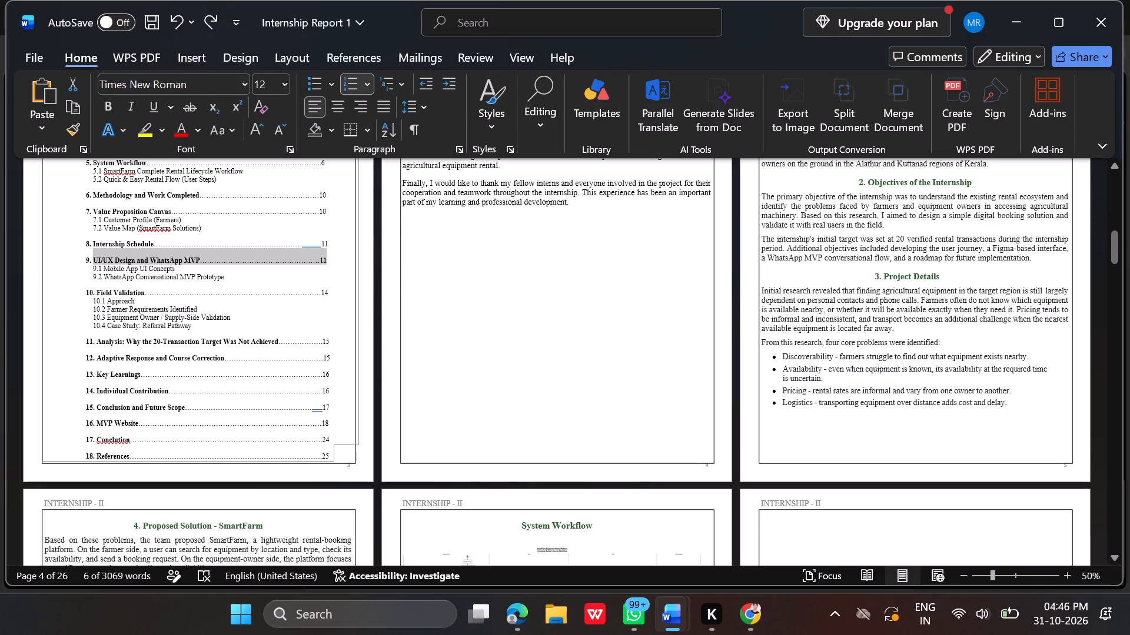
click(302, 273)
Review the report from the table of contents through the references, examining section headings, their numbering and page positions.
scroll(508, 306, down, 3)
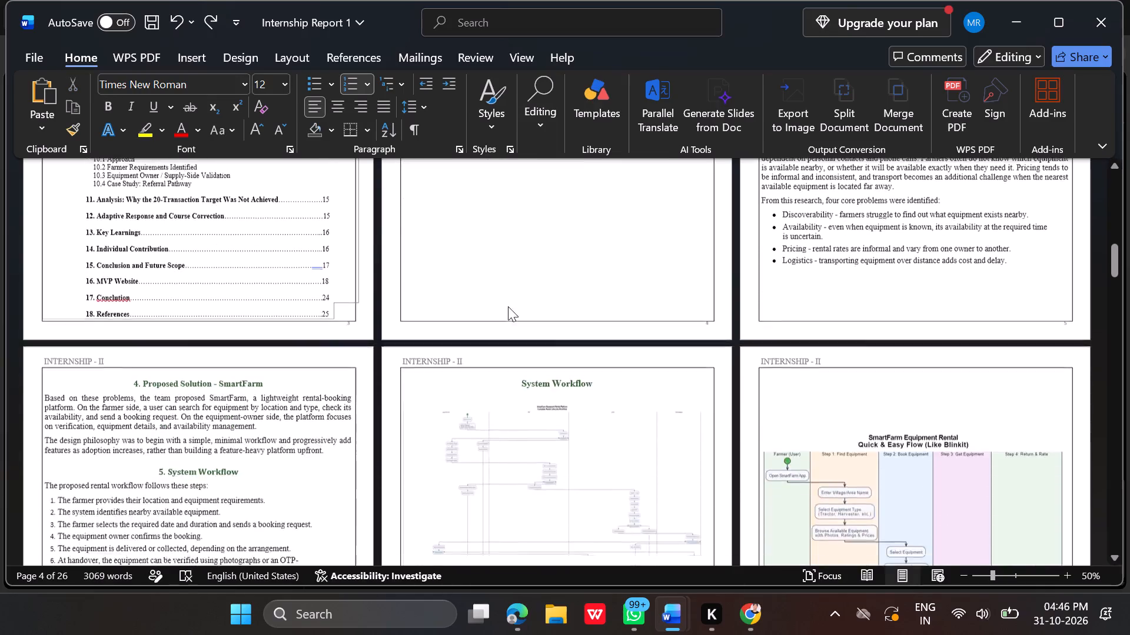
scroll(508, 306, down, 3)
scroll(508, 306, up, 1)
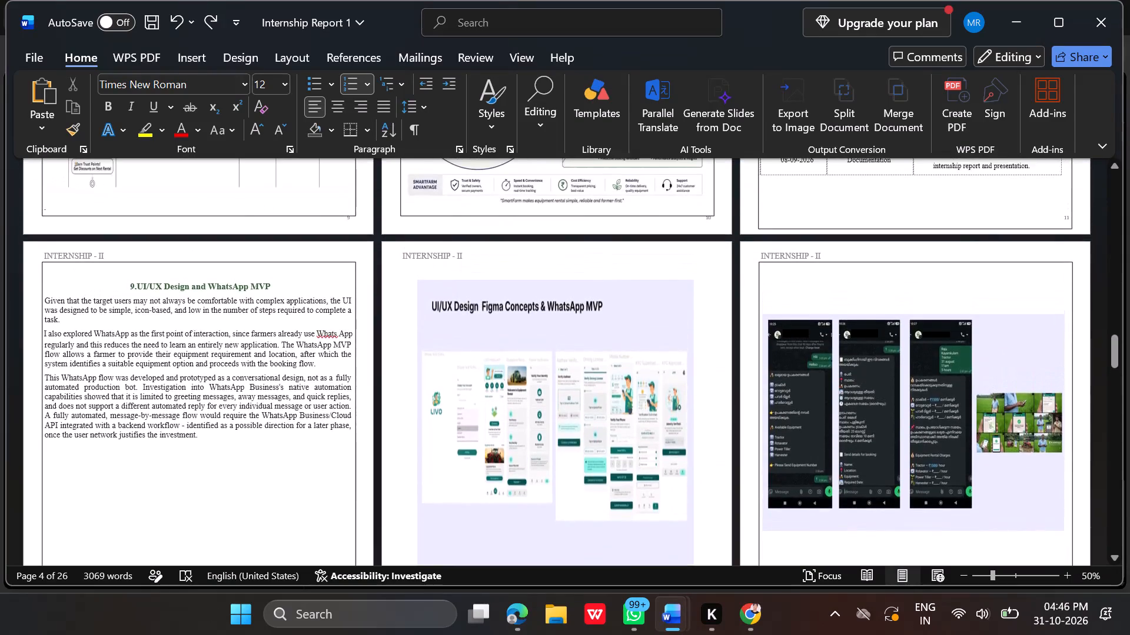
scroll(508, 306, up, 3)
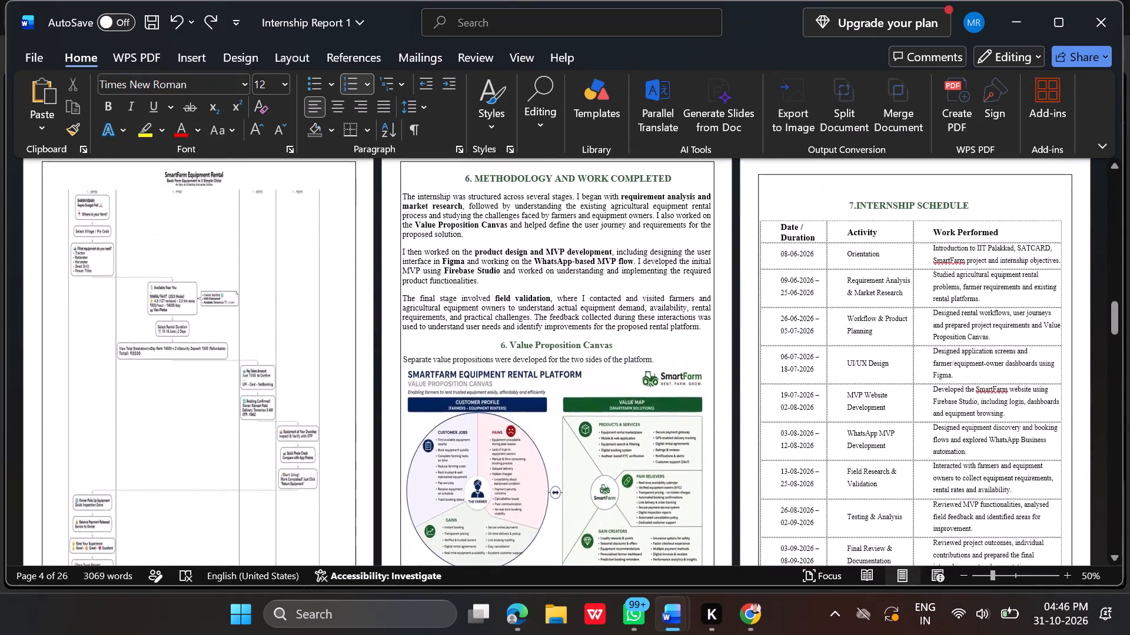
scroll(508, 306, up, 1)
scroll(508, 306, down, 4)
click(508, 306)
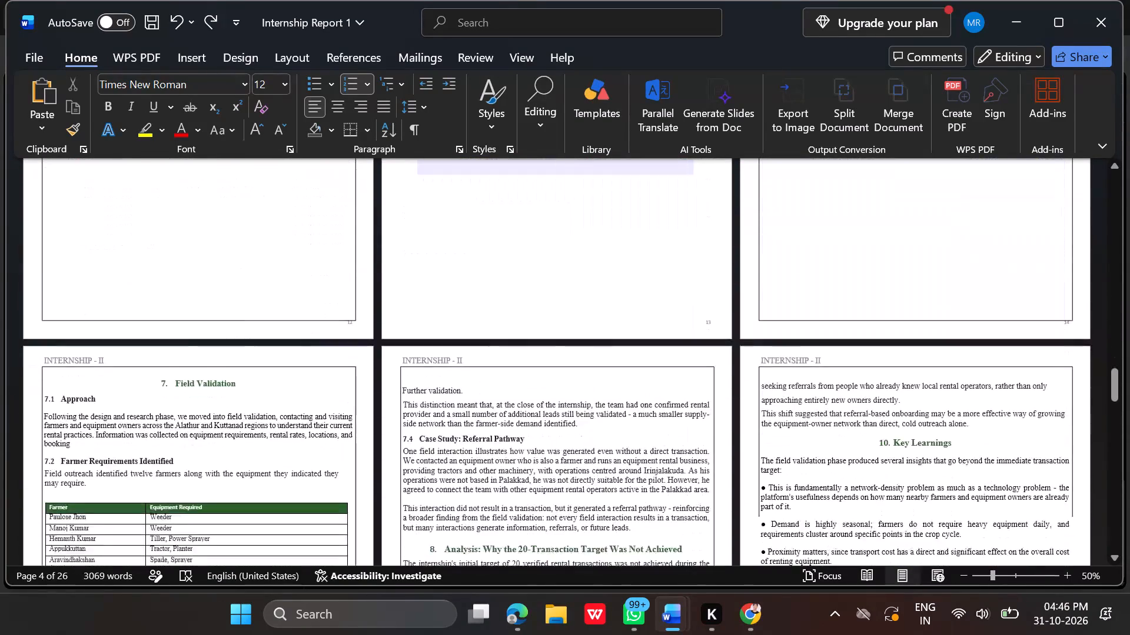
scroll(508, 306, down, 1)
scroll(508, 306, up, 2)
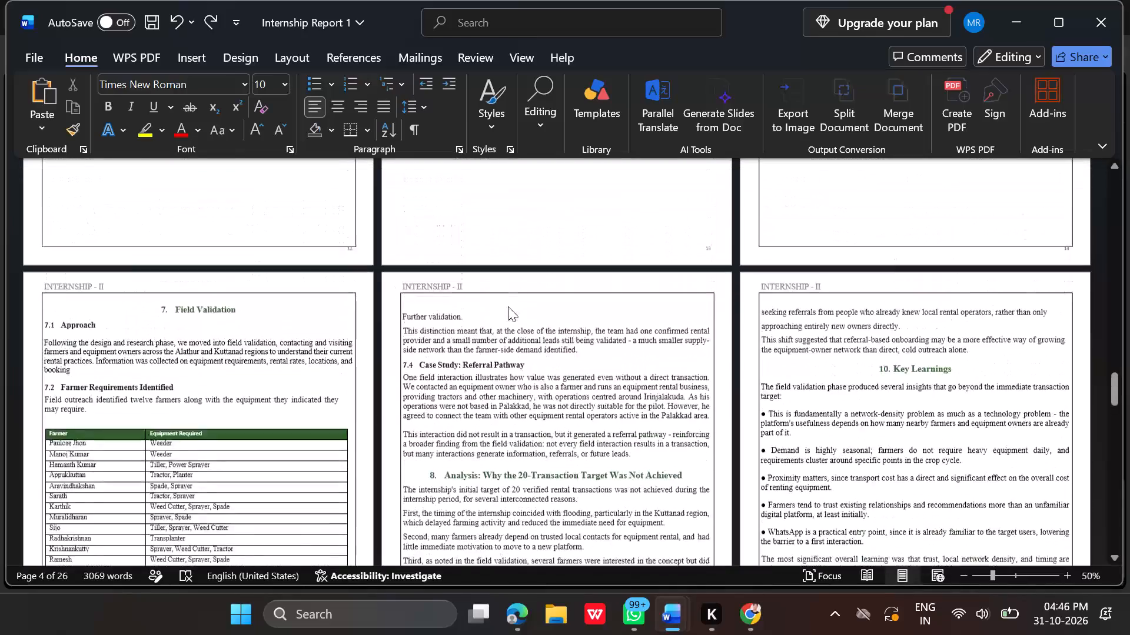
scroll(508, 306, up, 4)
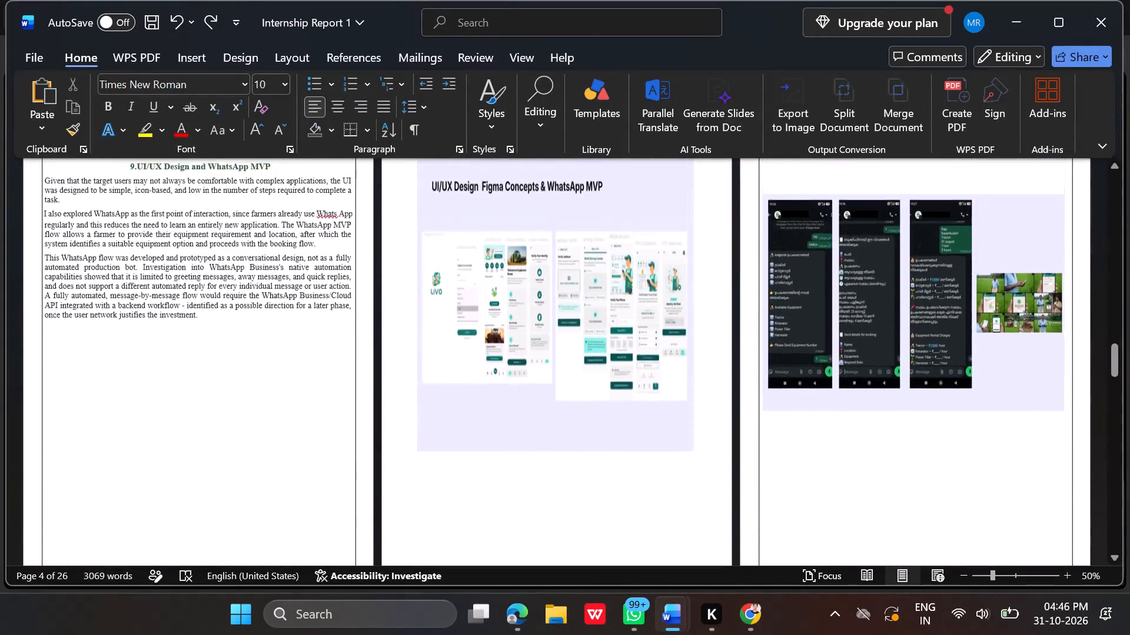
scroll(508, 306, up, 4)
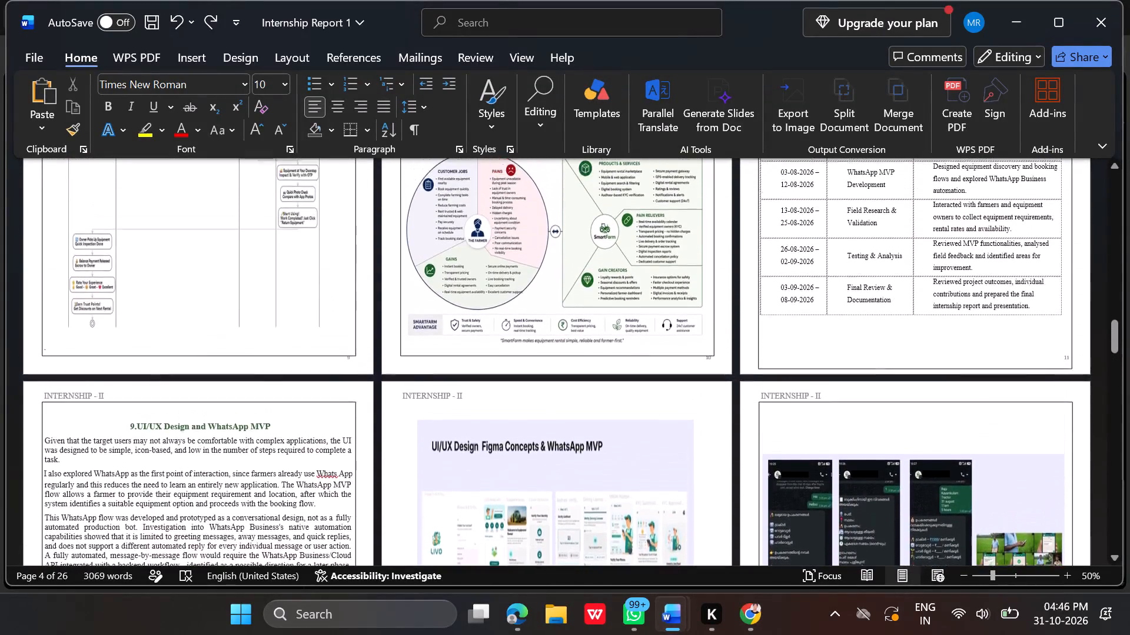
scroll(508, 306, up, 2)
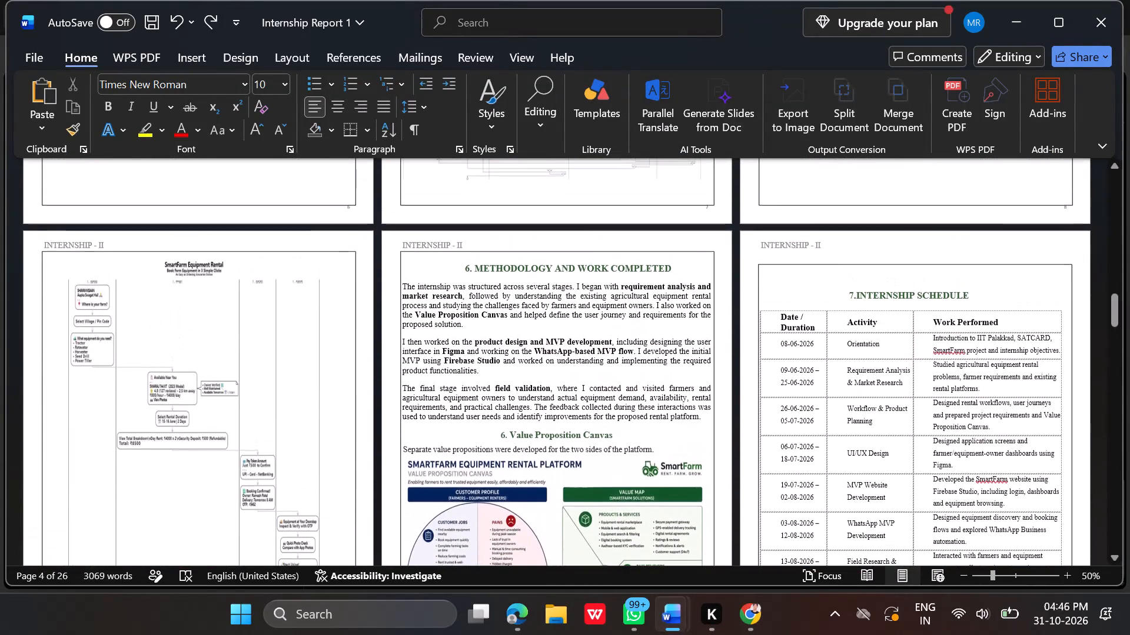
scroll(508, 306, down, 2)
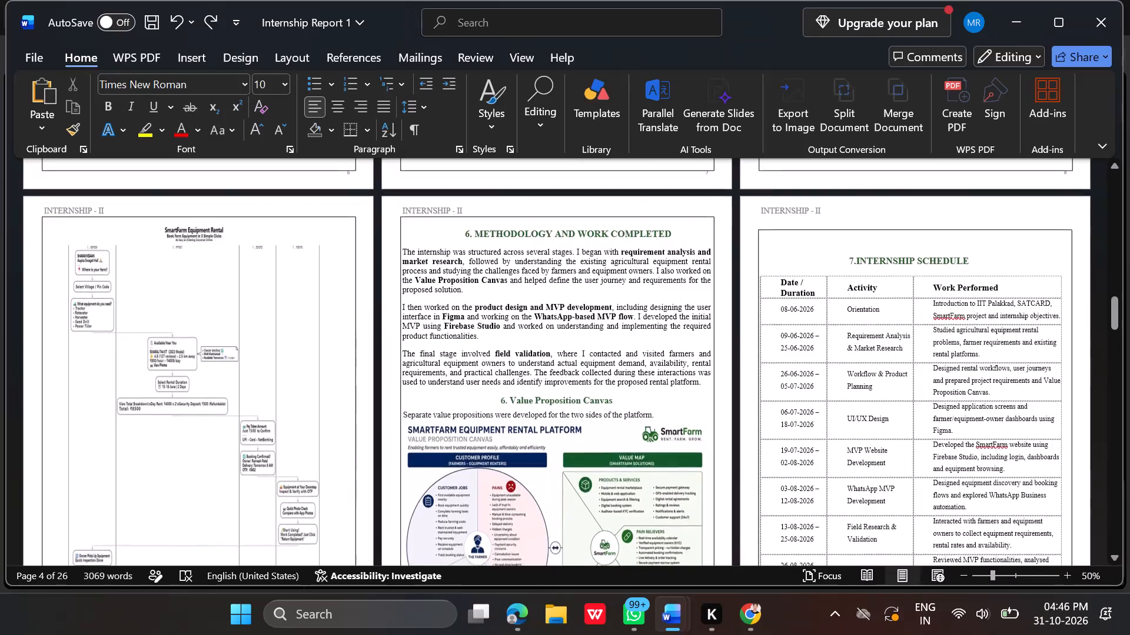
scroll(508, 306, down, 5)
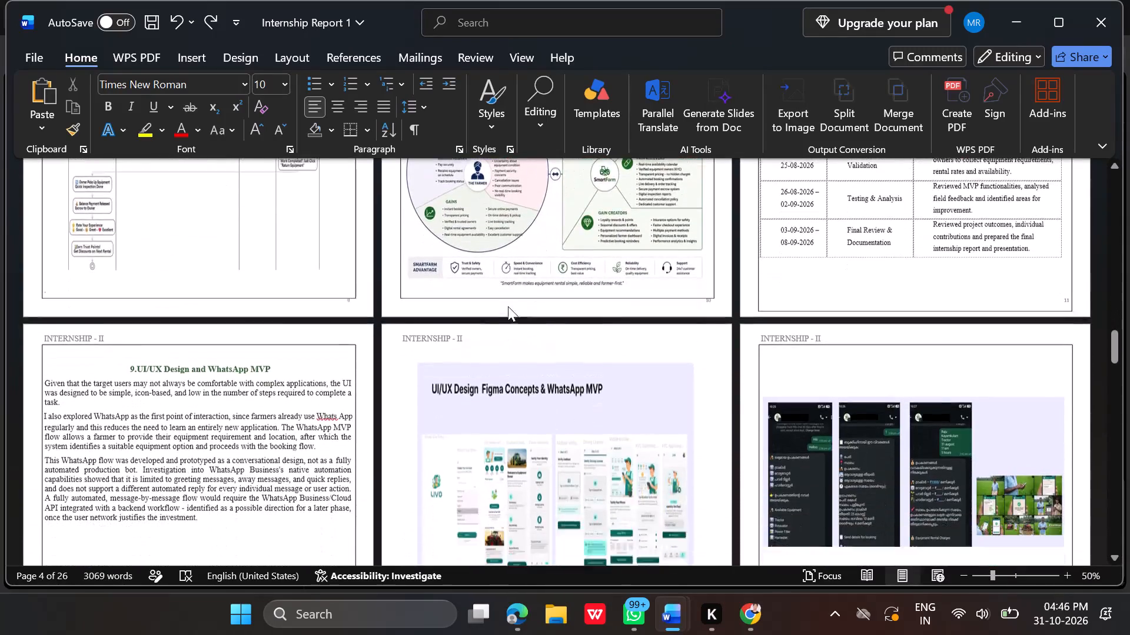
scroll(508, 306, down, 1)
scroll(508, 306, up, 2)
scroll(508, 306, down, 2)
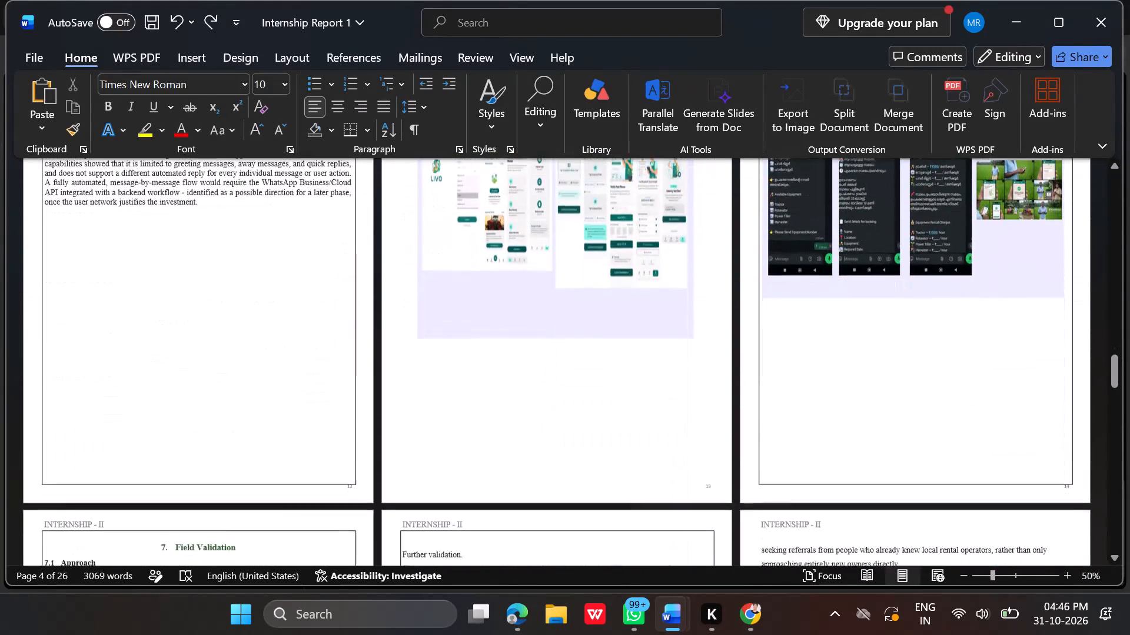
scroll(508, 306, down, 12)
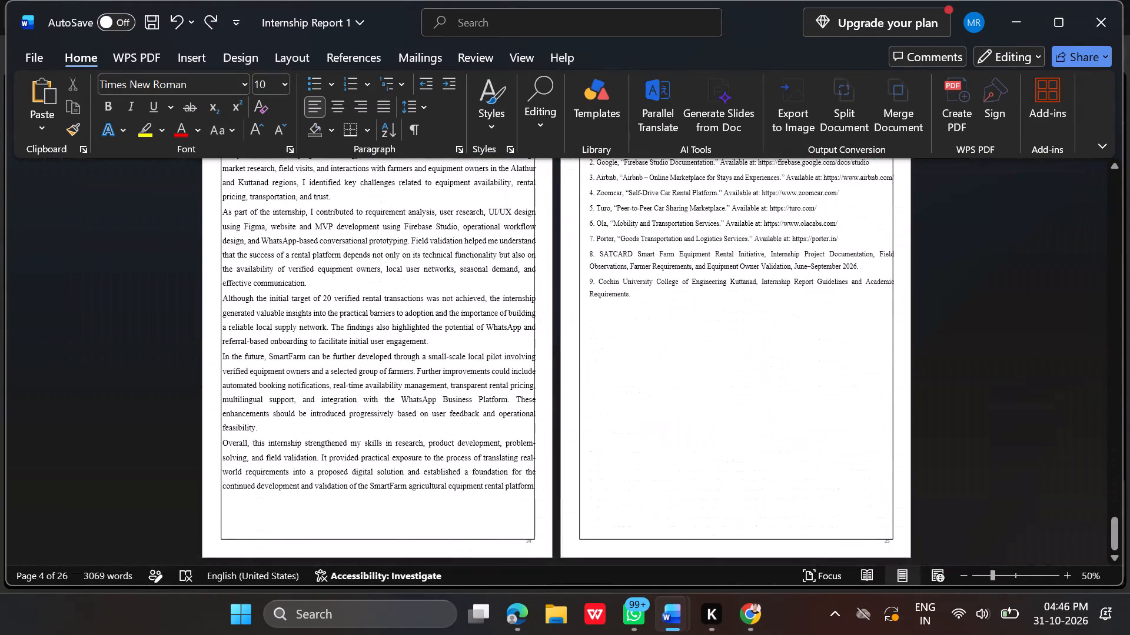
scroll(508, 306, down, 11)
Recheck the report from the cover page through the Internship Schedule, comparing contents entries with section headings and page numbers.
scroll(508, 306, up, 20)
scroll(508, 306, up, 20)
scroll(508, 306, up, 20)
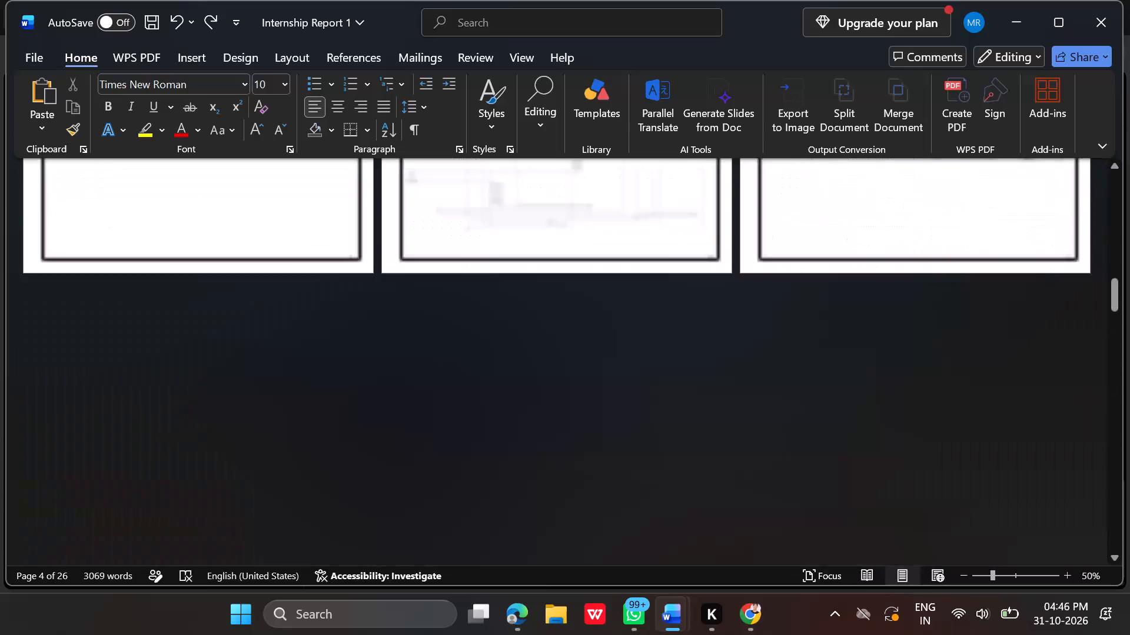
scroll(508, 306, up, 20)
scroll(508, 306, up, 15)
scroll(508, 306, down, 1)
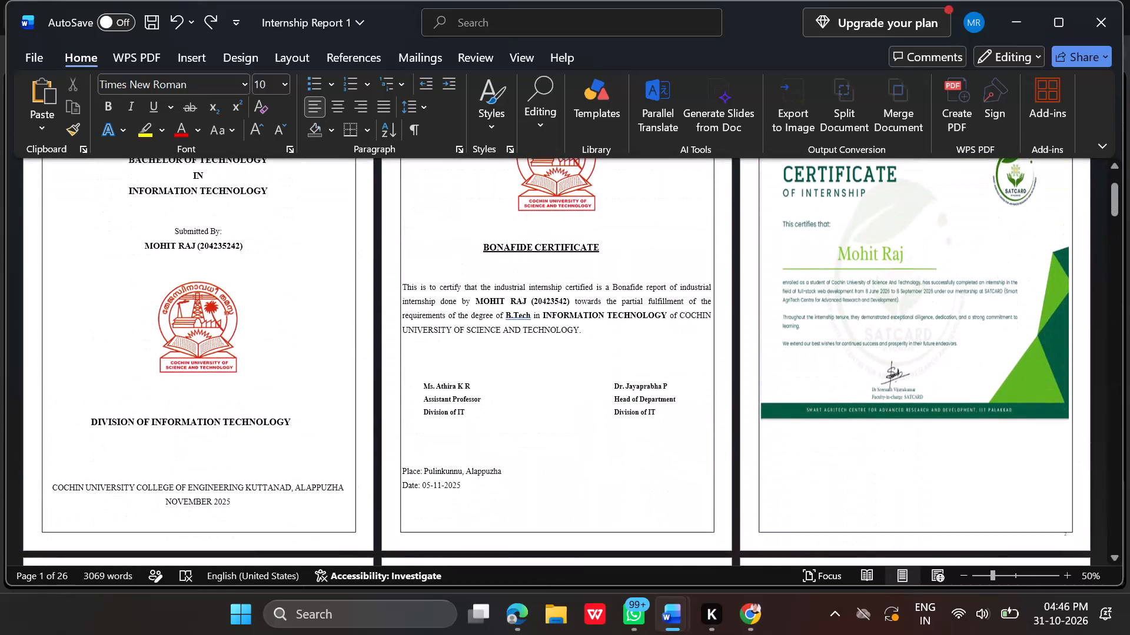
scroll(508, 306, down, 3)
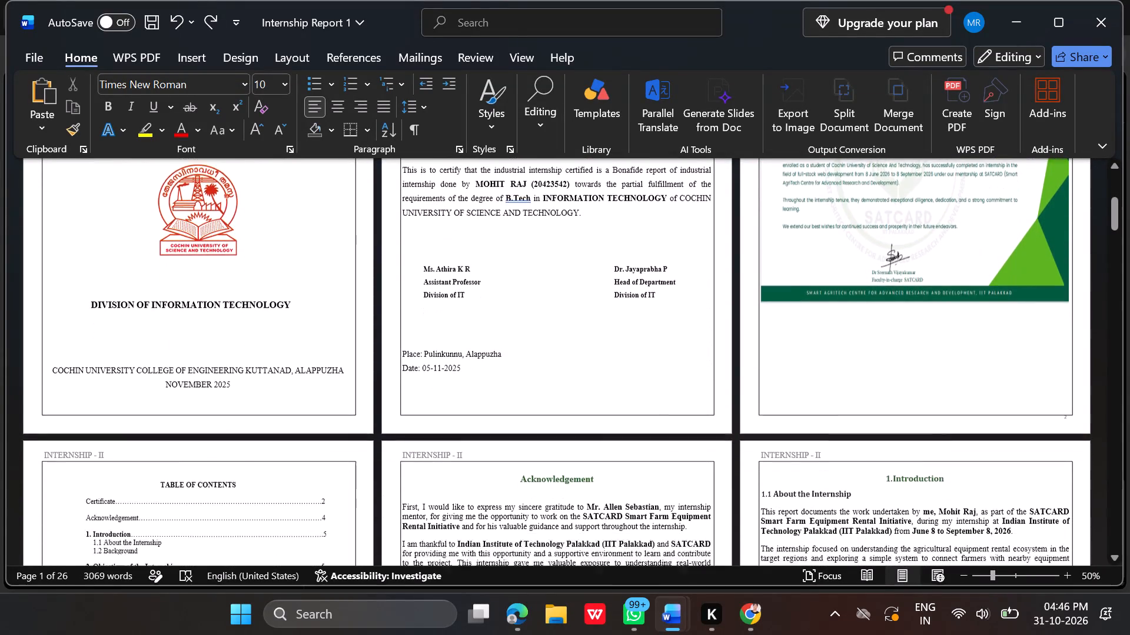
scroll(508, 306, down, 3)
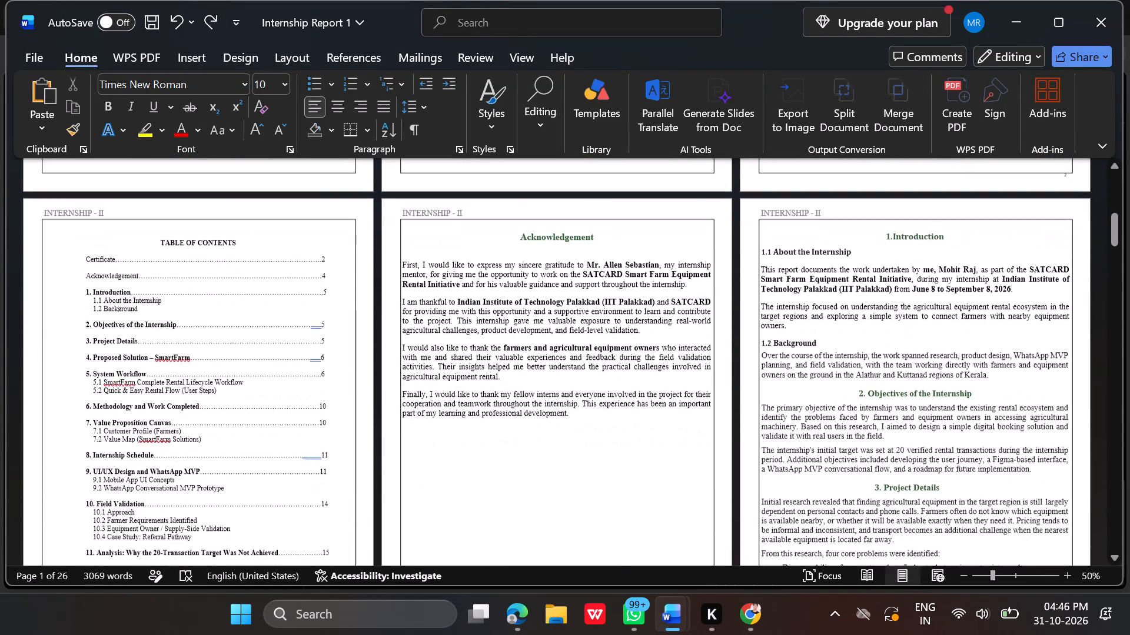
scroll(508, 306, down, 3)
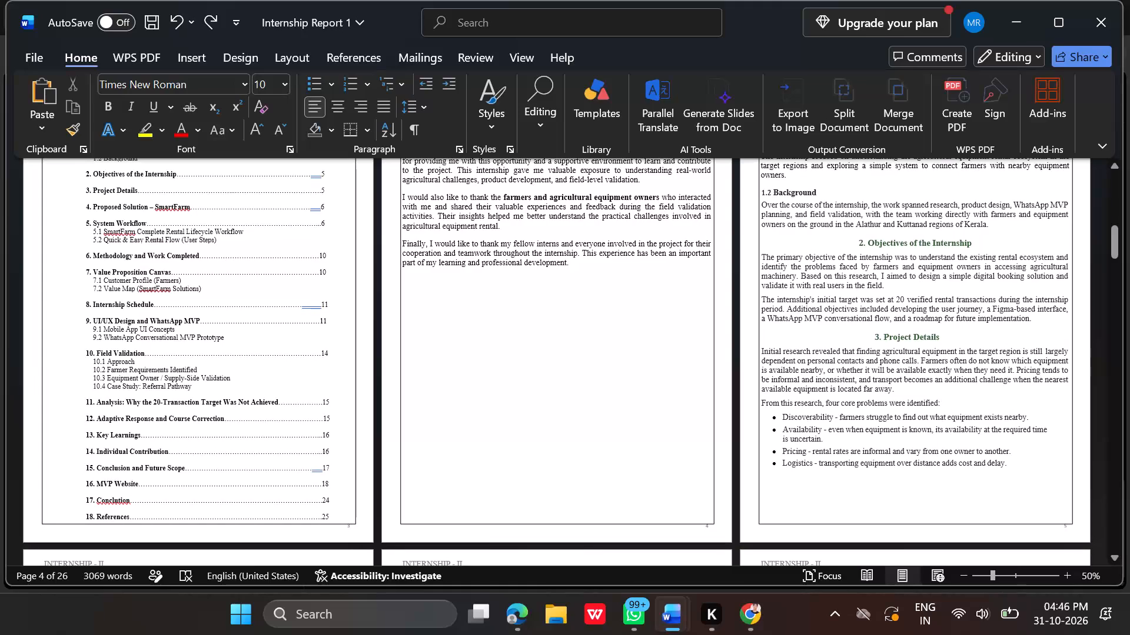
scroll(508, 306, down, 1)
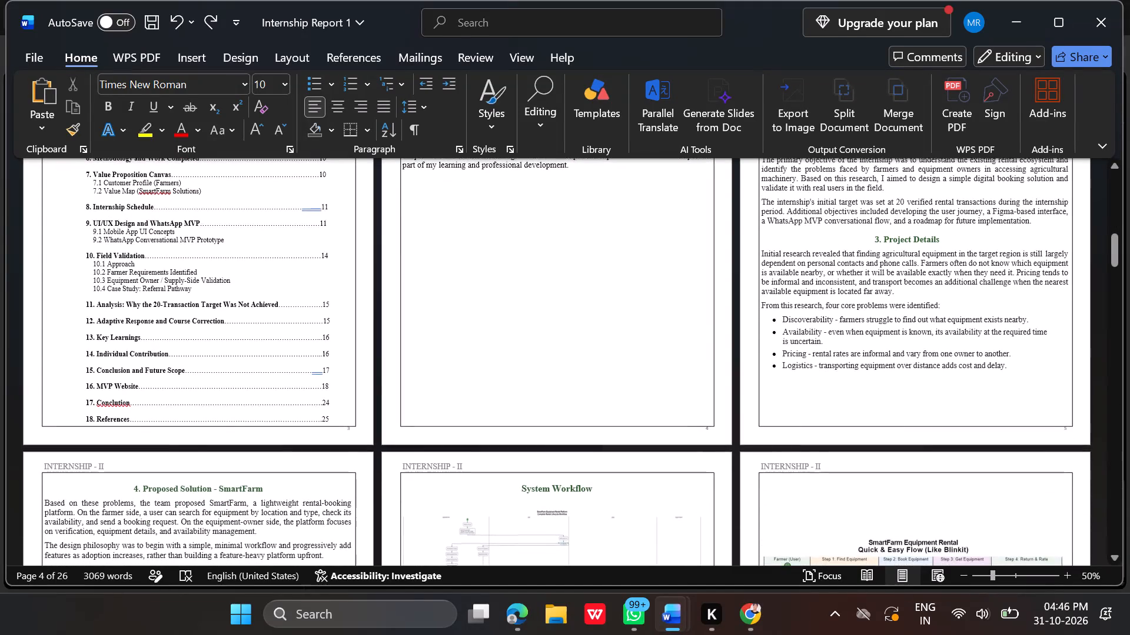
scroll(508, 306, down, 1)
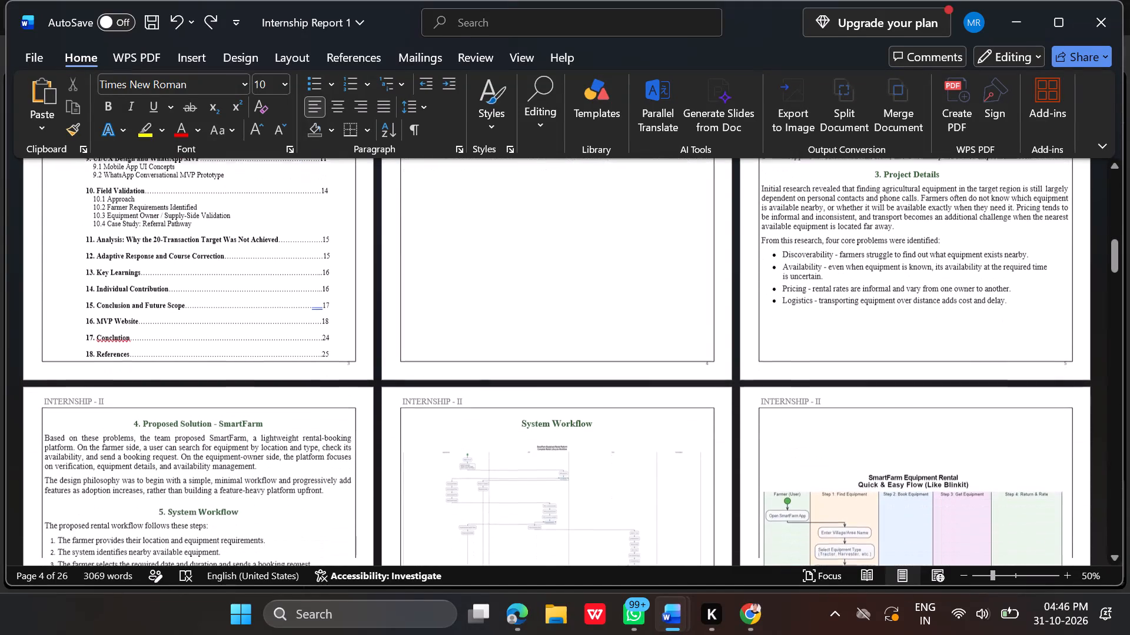
scroll(508, 306, down, 3)
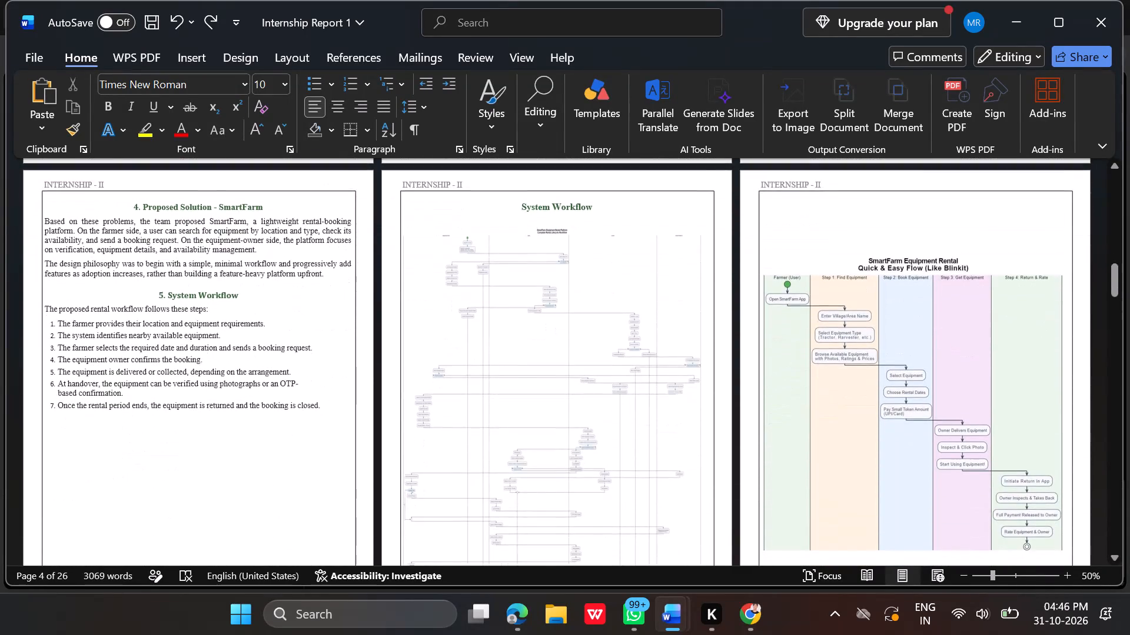
scroll(508, 306, down, 3)
scroll(508, 306, up, 1)
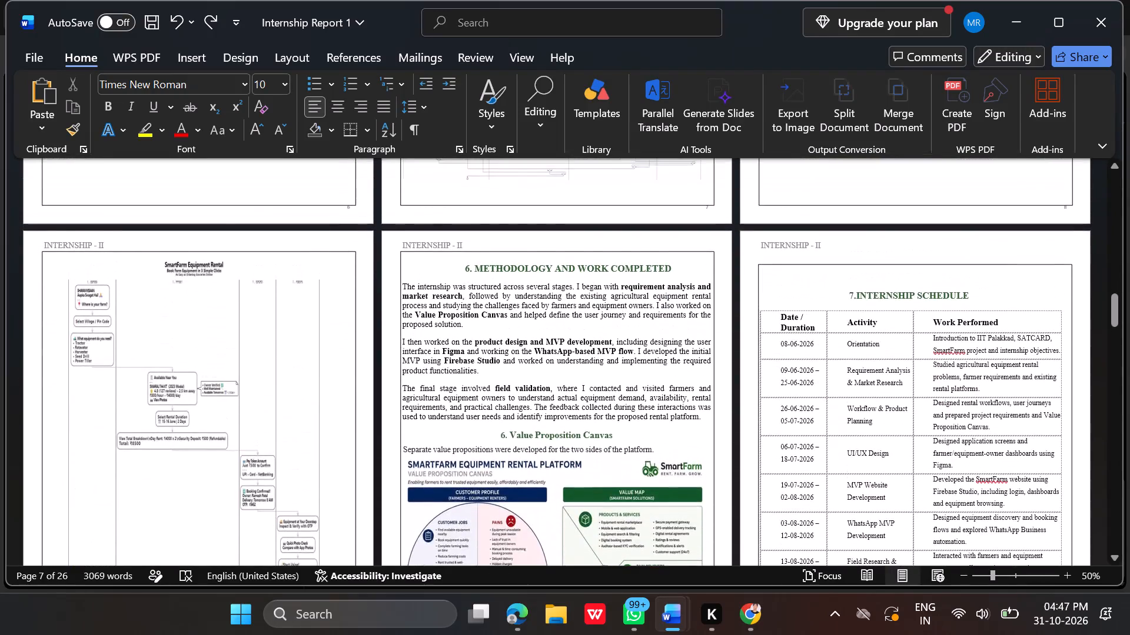
scroll(508, 306, up, 1)
scroll(508, 306, down, 2)
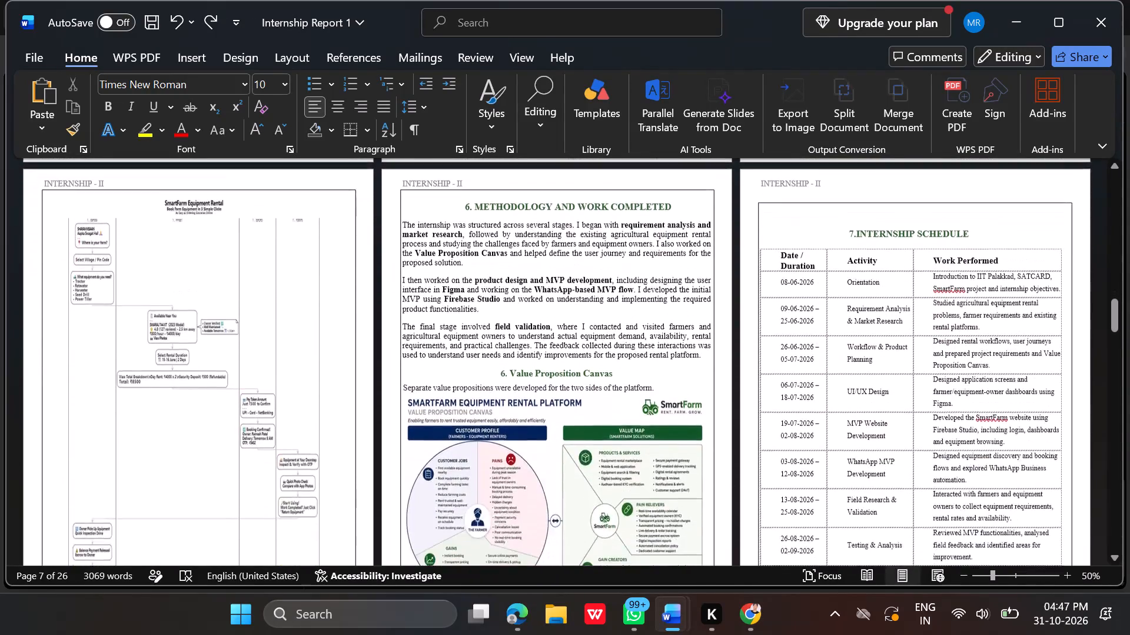
scroll(508, 306, down, 2)
scroll(508, 306, up, 2)
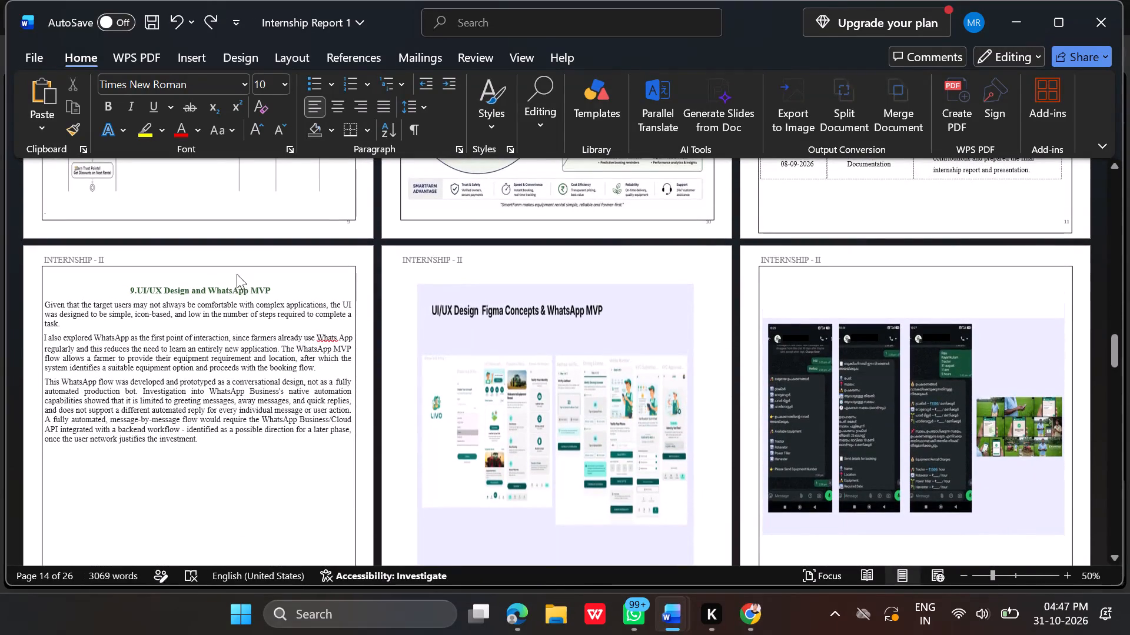
Copy the "UI/UX Design and WhatsApp MVP" text of the section 9 heading, without its number.
drag(280, 288, 140, 290)
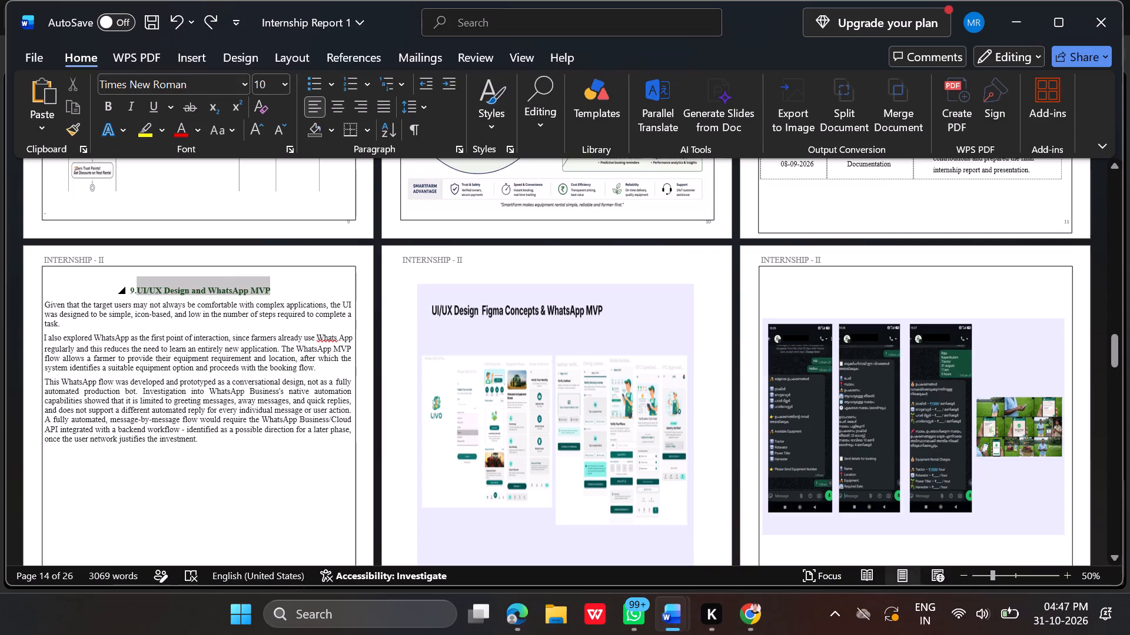
drag(140, 290, 141, 290)
key(ctrl+c)
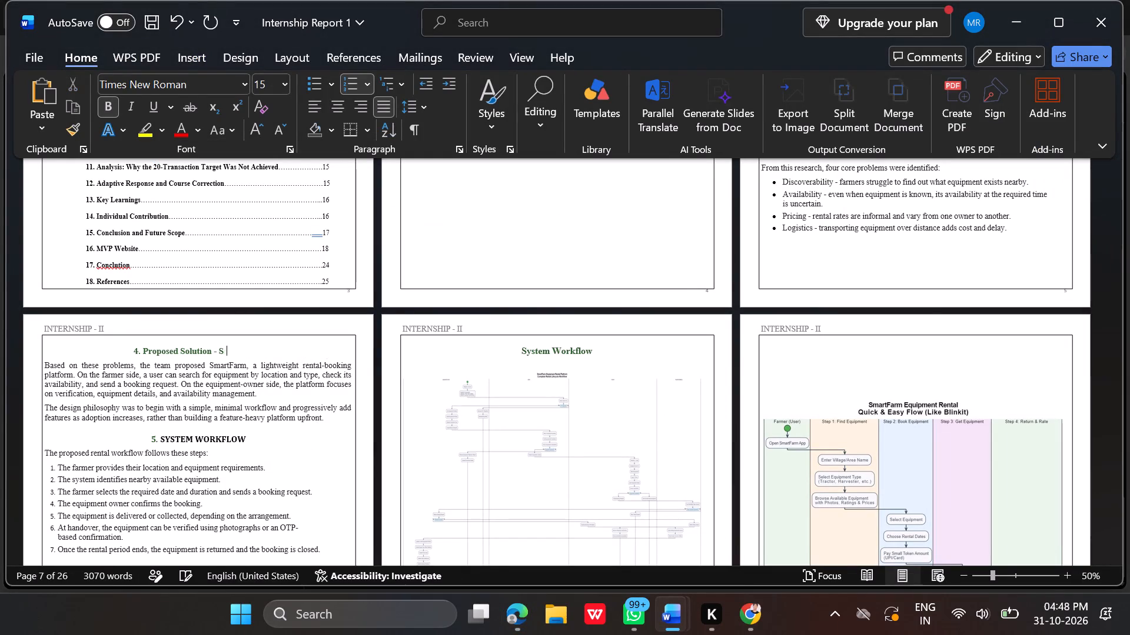
key(BackSpace)
key(ctrl+v)
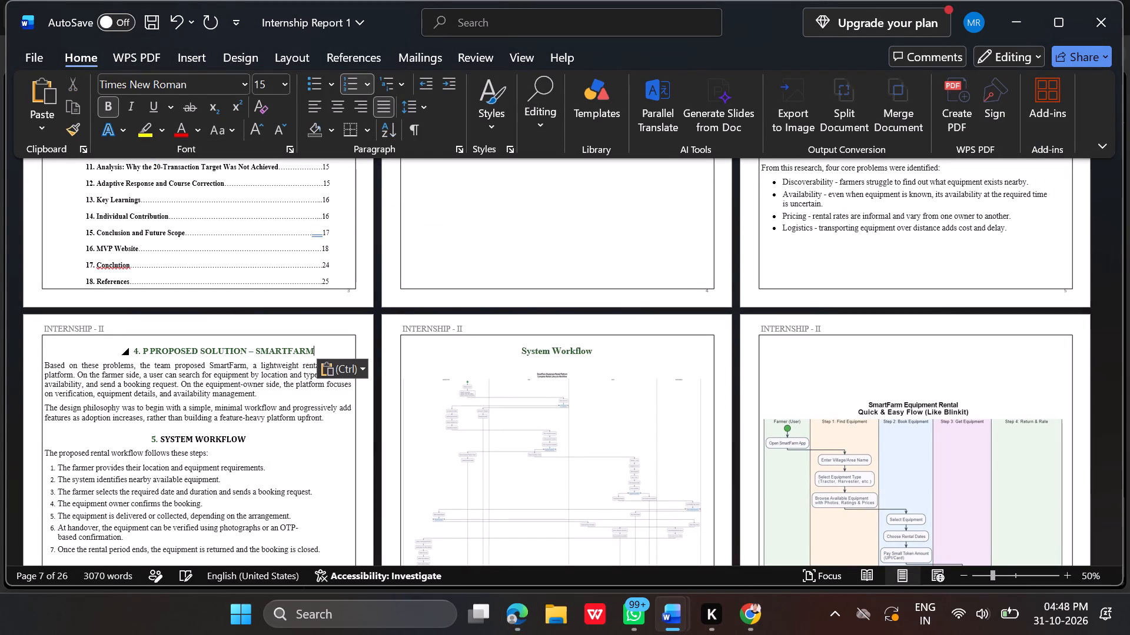
key(Left)
key(Left)
key(Left)
key(Left)
key(Left)
key(Left)
key(Left)
key(Left)
key(Left)
key(Left)
key(Left)
key(Left)
key(Left)
key(Left)
key(Left)
key(Left)
key(Left)
key(Left)
key(Left)
key(Left)
key(BackSpace)
key(BackSpace)
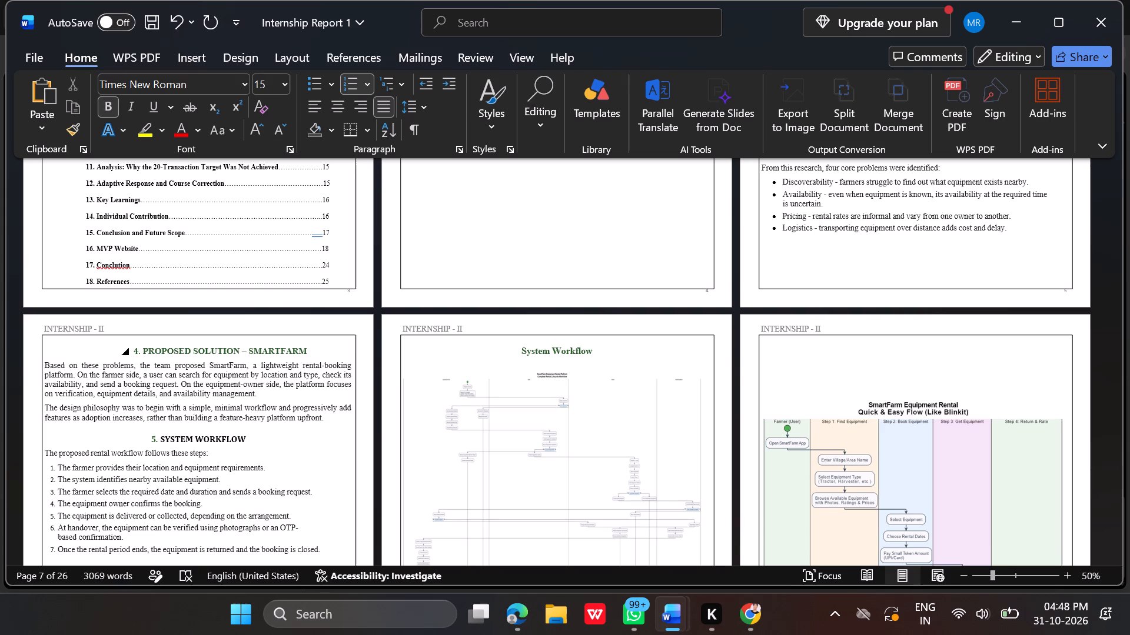
Replace the Project Details title of heading 3 with the uppercase text "POJECT DETAILS".
scroll(297, 353, up, 2)
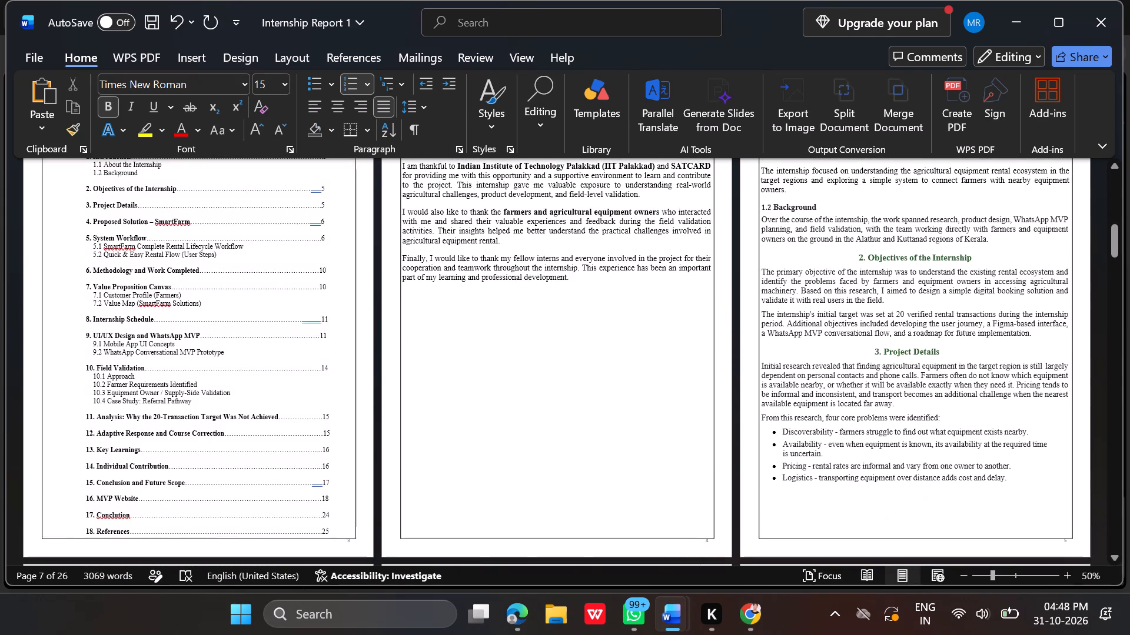
click(945, 356)
key(BackSpace)
key(BackSpace)
key(BackSpace)
key(BackSpace)
key(BackSpace)
key(BackSpace)
key(BackSpace)
key(BackSpace)
key(BackSpace)
key(BackSpace)
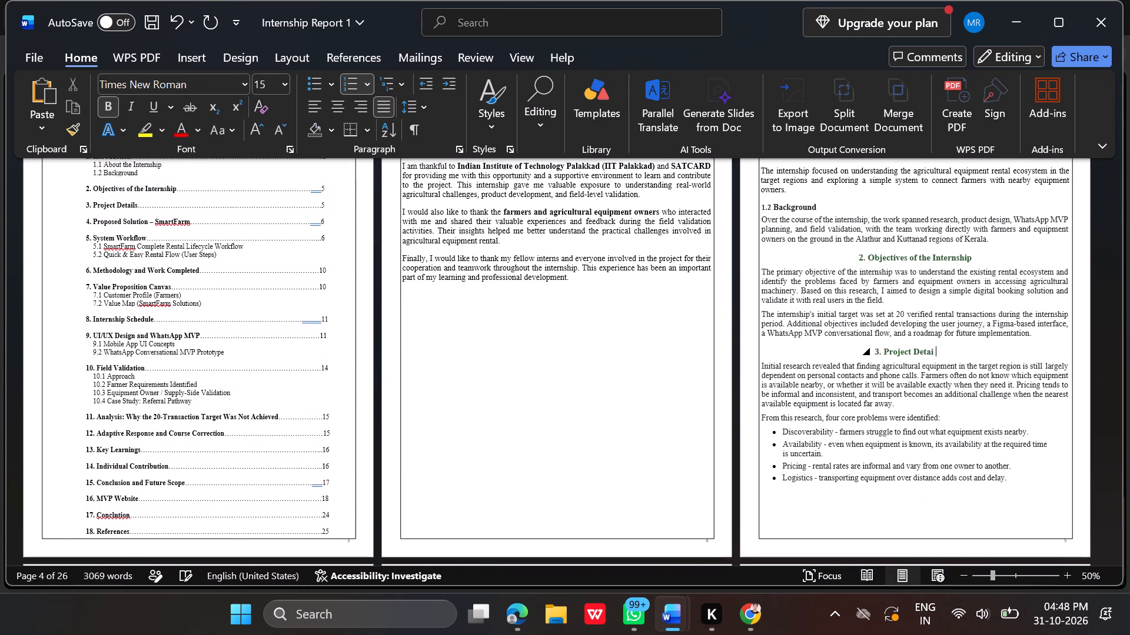
key(BackSpace)
key(BackSpace)
key(BackSpace)
key(BackSpace)
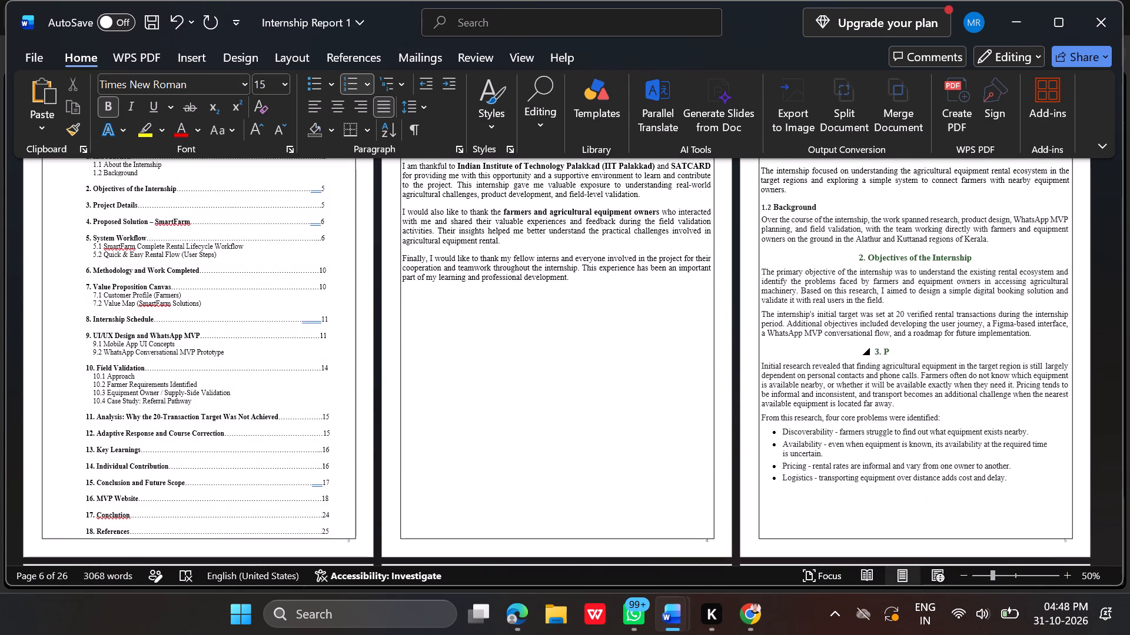
key(o)
text(JECT)
key(space)
text(DETAILS)
scroll(981, 330, up, 1)
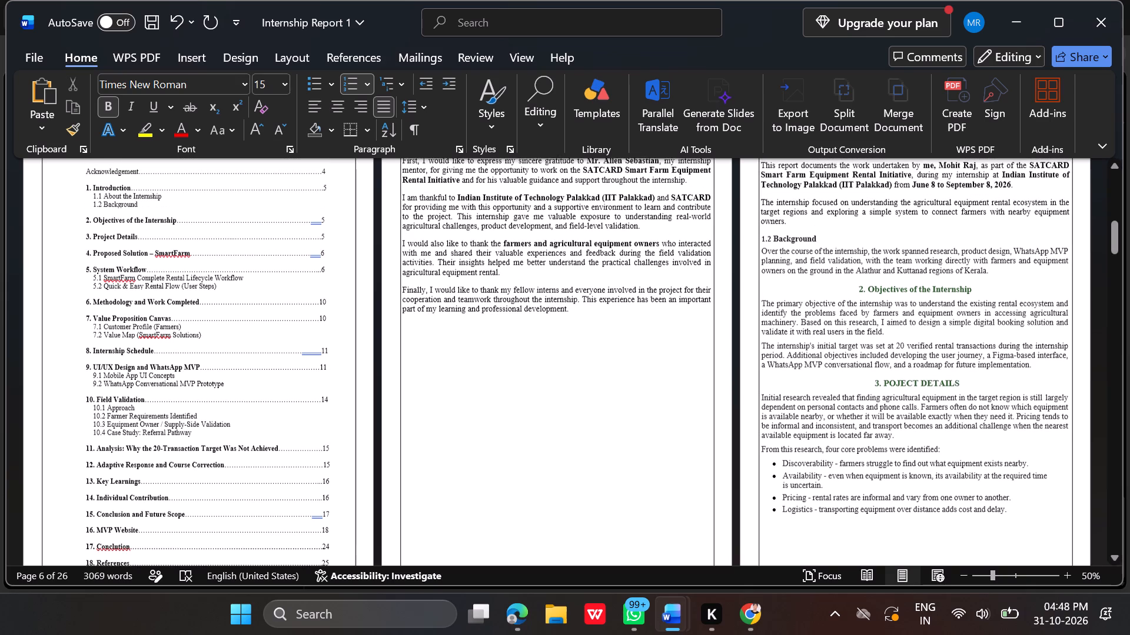
Replace the Objectives of the Internship title of heading 2 with the uppercase text "OBJECTIVES OF INTERNSHIP".
scroll(981, 330, up, 1)
click(982, 299)
key(BackSpace)
key(BackSpace)
key(BackSpace)
key(BackSpace)
key(BackSpace)
key(BackSpace)
key(BackSpace)
key(BackSpace)
key(BackSpace)
key(BackSpace)
key(BackSpace)
key(BackSpace)
key(BackSpace)
key(BackSpace)
key(BackSpace)
key(BackSpace)
key(BackSpace)
key(BackSpace)
key(BackSpace)
key(BackSpace)
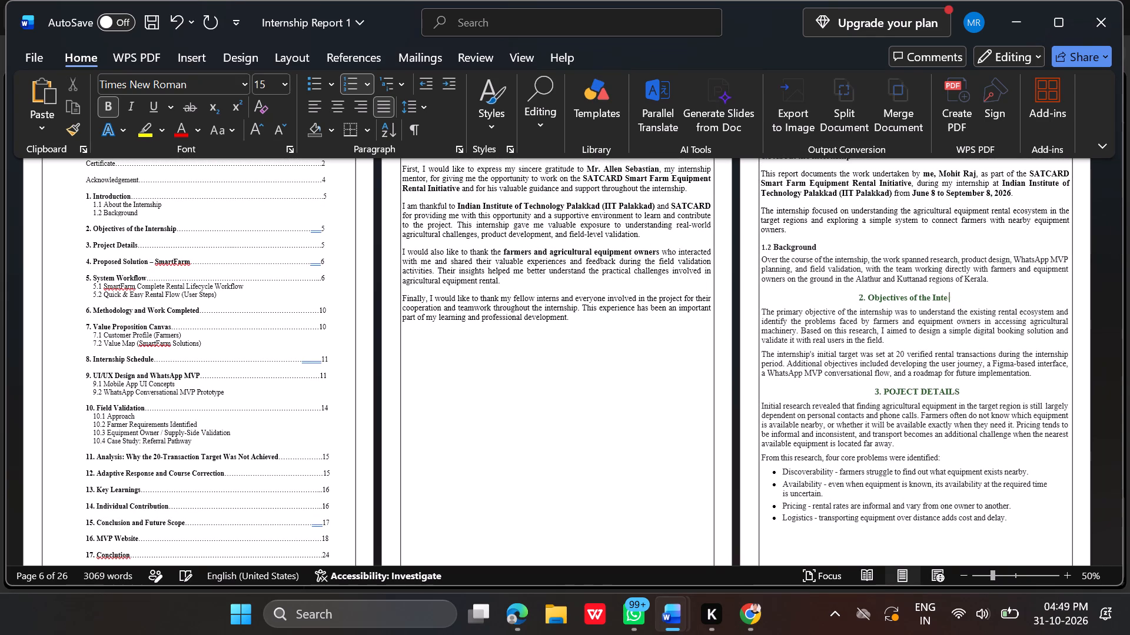
key(BackSpace)
key(BackSpace)
key(BackSpace)
key(BackSpace)
key(BackSpace)
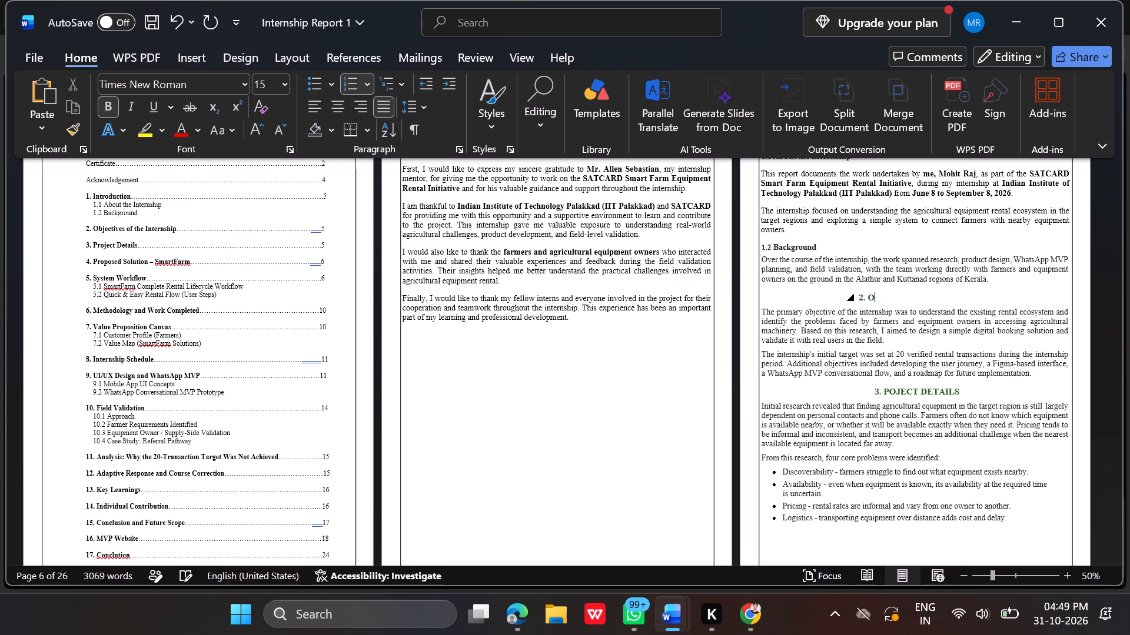
text(BJECTIVES)
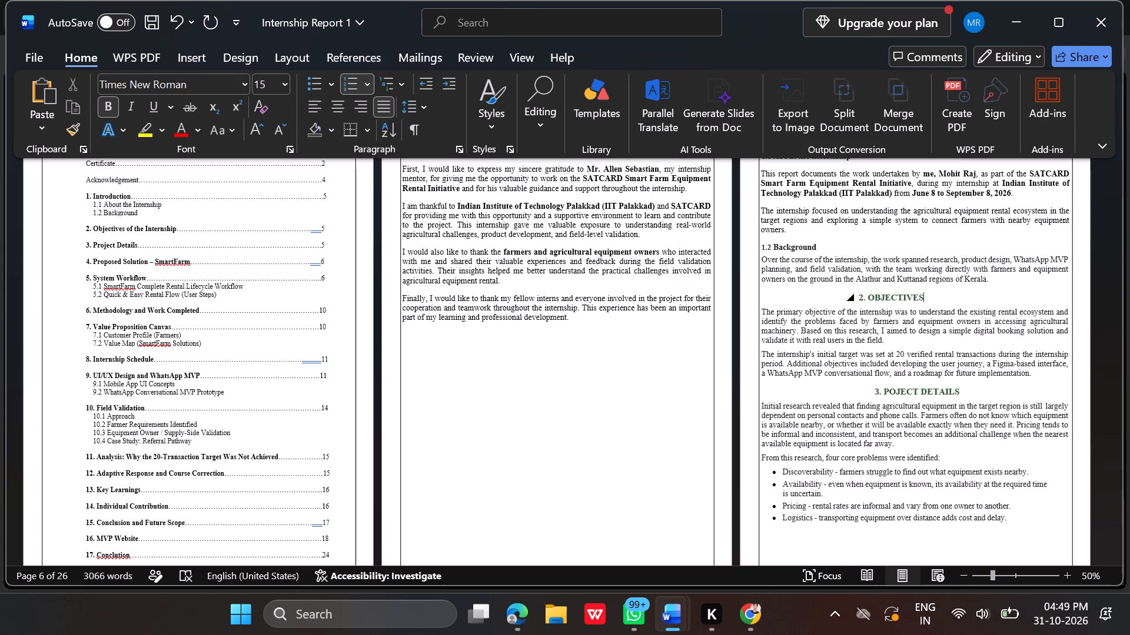
key(space)
text(OF INTERNSHIP)
Change the title of heading 1 to the uppercase text "INTRODUCTION", keeping its number.
scroll(982, 299, up, 1)
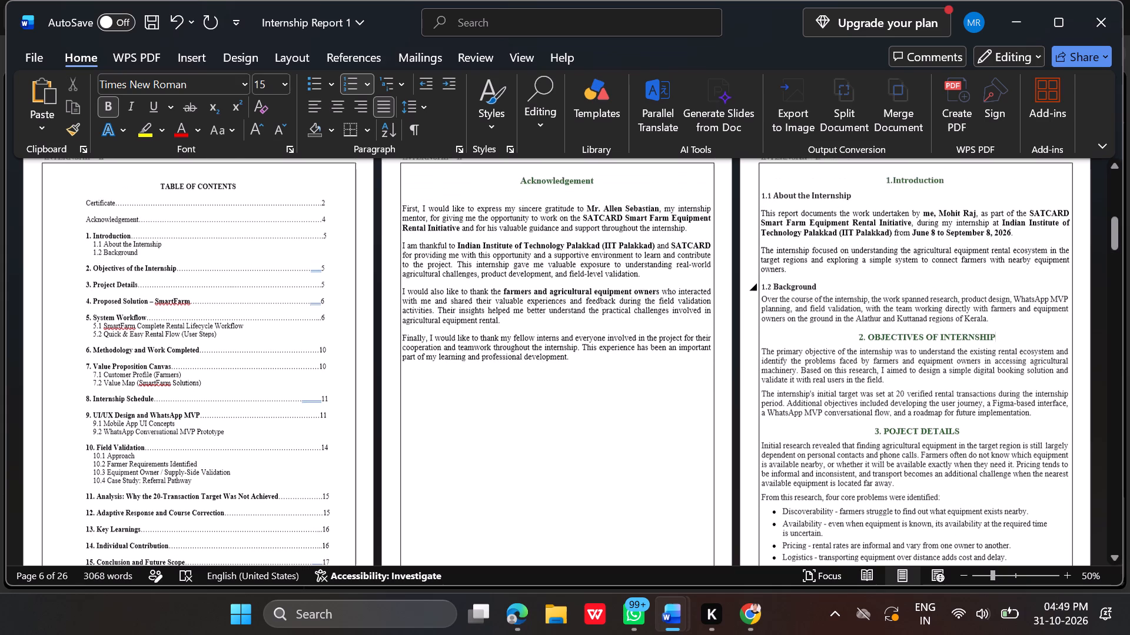
scroll(982, 299, up, 1)
click(979, 225)
key(BackSpace)
key(BackSpace)
key(BackSpace)
key(BackSpace)
key(BackSpace)
key(BackSpace)
key(BackSpace)
key(BackSpace)
key(BackSpace)
key(BackSpace)
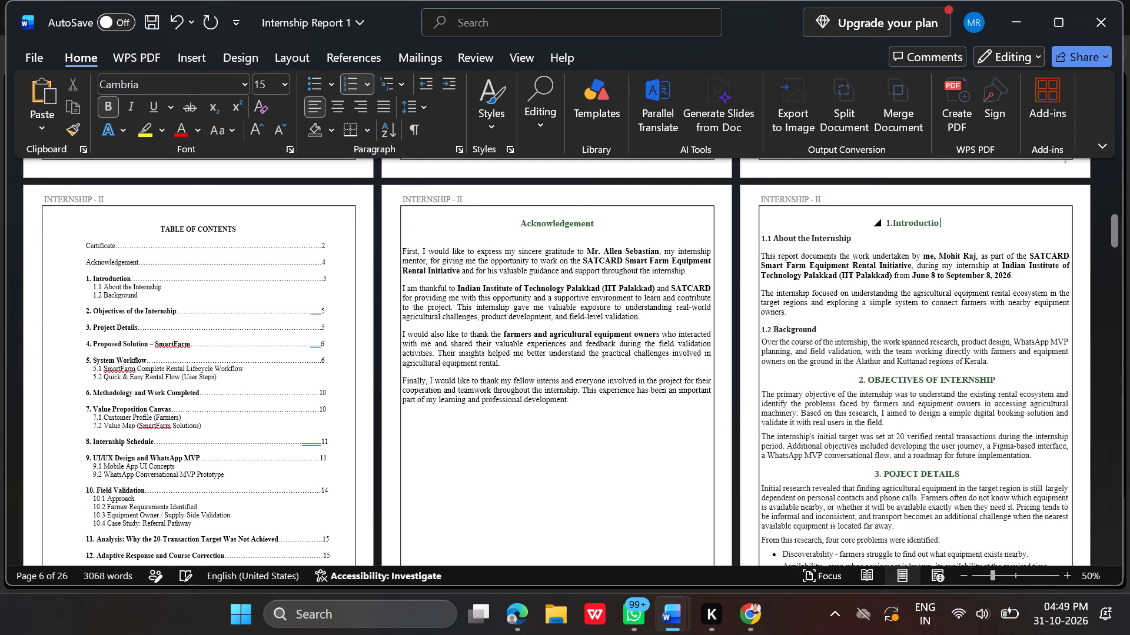
key(BackSpace)
text(NTRODUCTION)
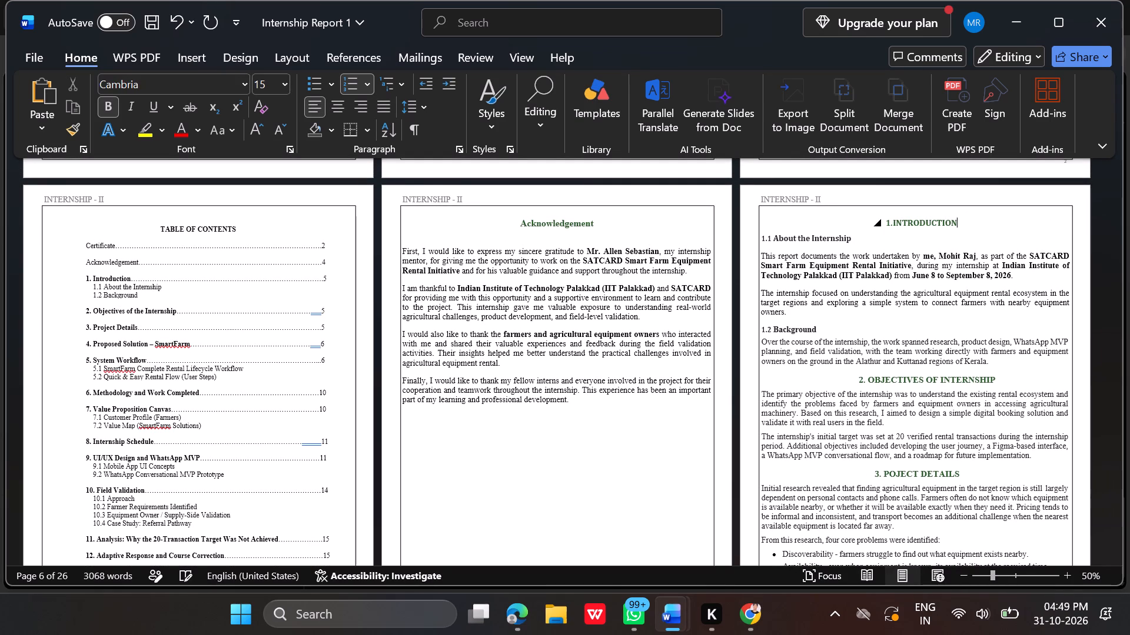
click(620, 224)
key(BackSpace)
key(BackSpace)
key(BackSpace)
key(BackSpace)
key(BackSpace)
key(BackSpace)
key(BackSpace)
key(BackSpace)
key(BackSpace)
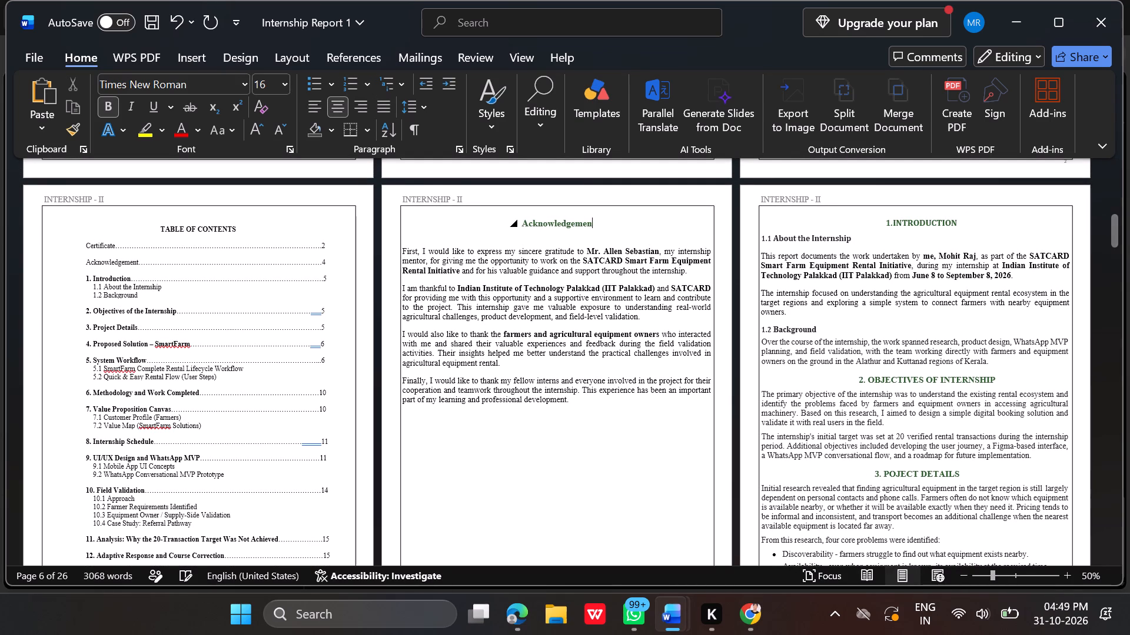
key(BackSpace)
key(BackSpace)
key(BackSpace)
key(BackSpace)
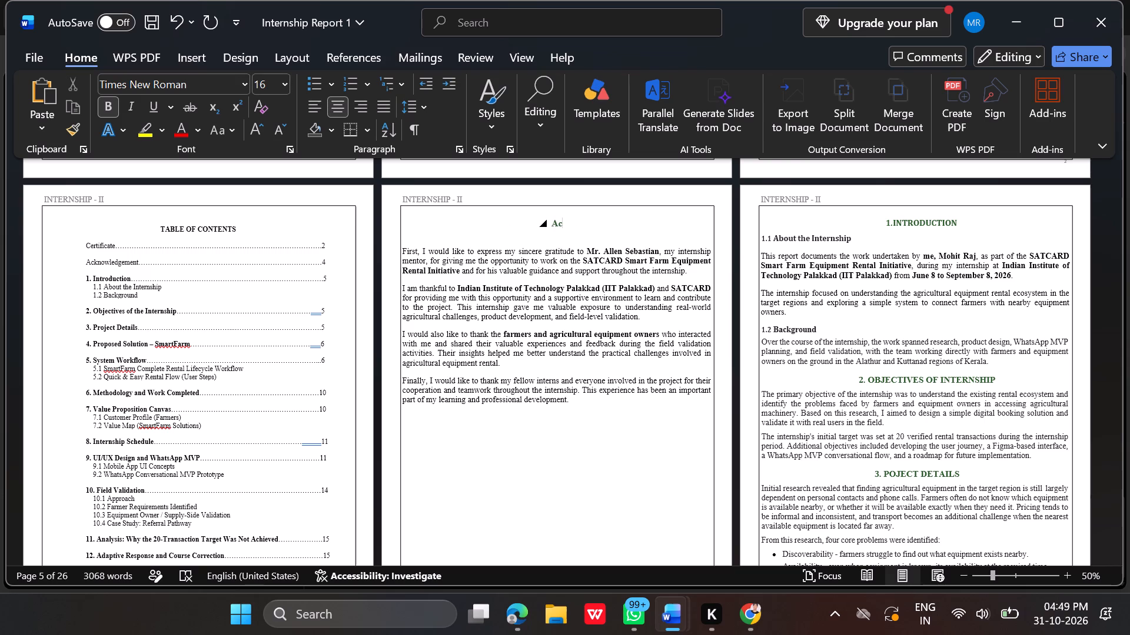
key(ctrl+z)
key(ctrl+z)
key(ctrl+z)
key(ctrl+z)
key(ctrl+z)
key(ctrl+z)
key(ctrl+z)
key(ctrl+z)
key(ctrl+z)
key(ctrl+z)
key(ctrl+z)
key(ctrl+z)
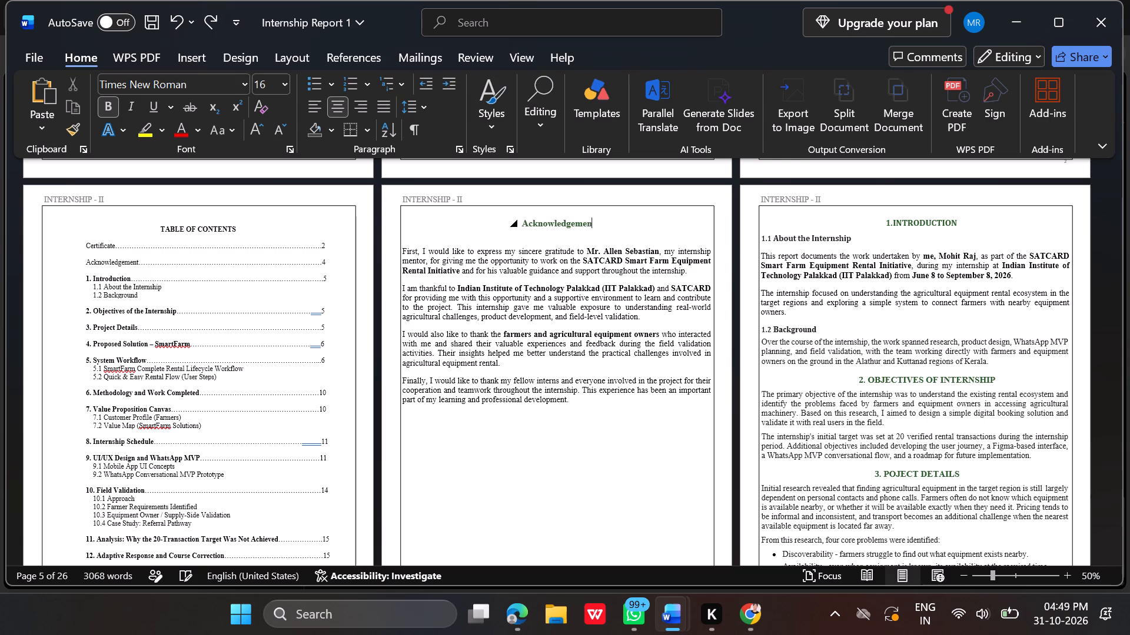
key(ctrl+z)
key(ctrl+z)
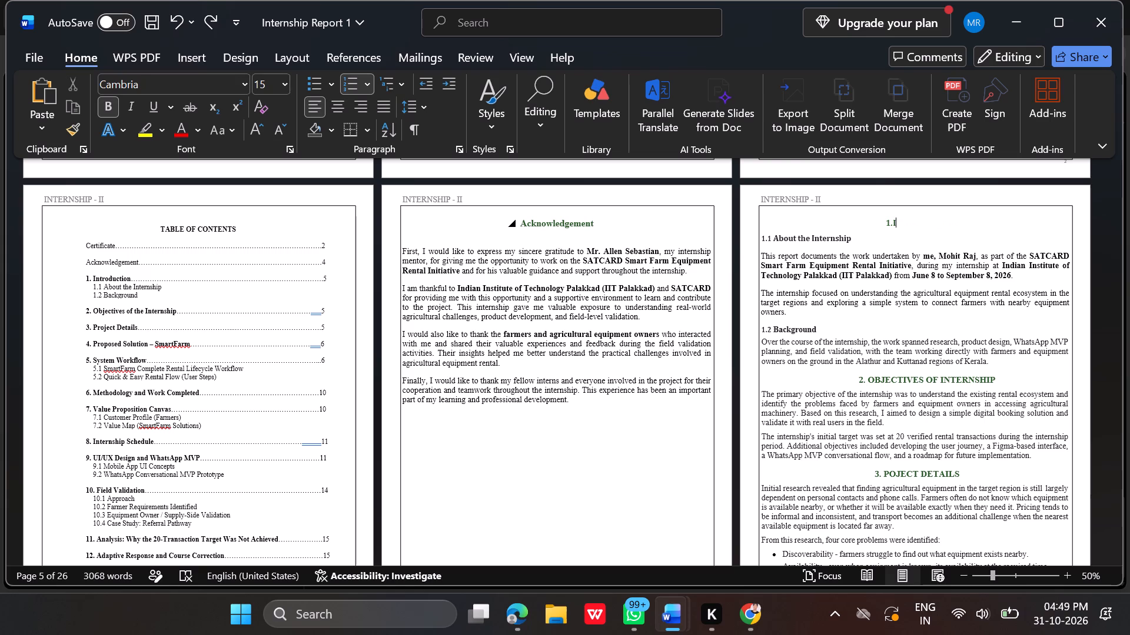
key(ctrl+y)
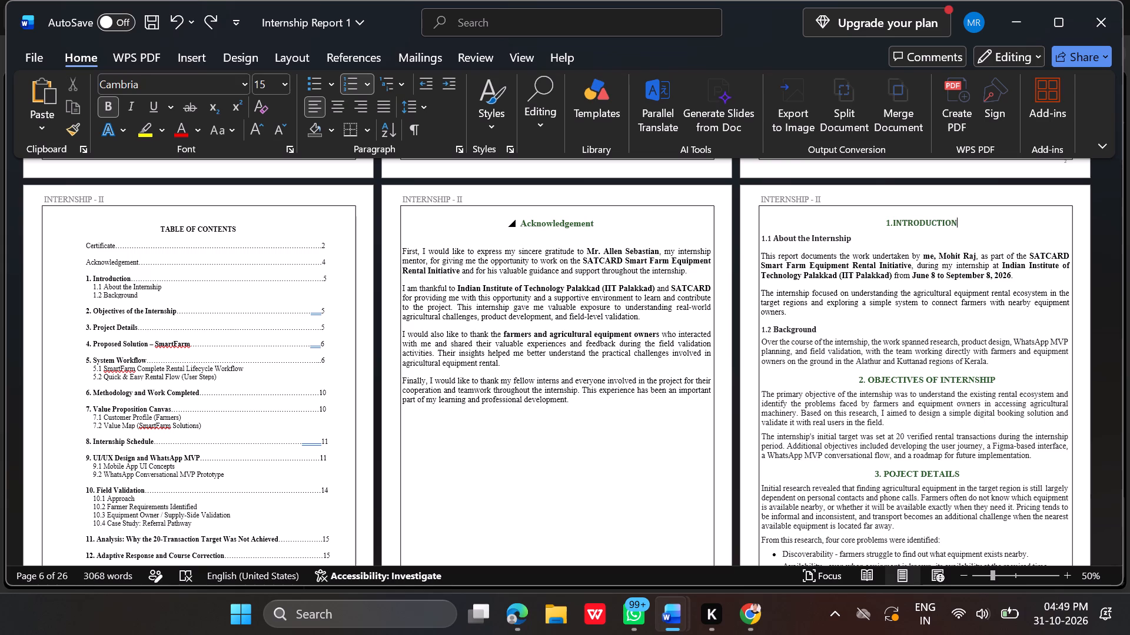
Add the uppercase text "ACKNOWLEDGEMENT" after the Acknowledgement page heading and delete the original mixed-case word before it.
click(616, 226)
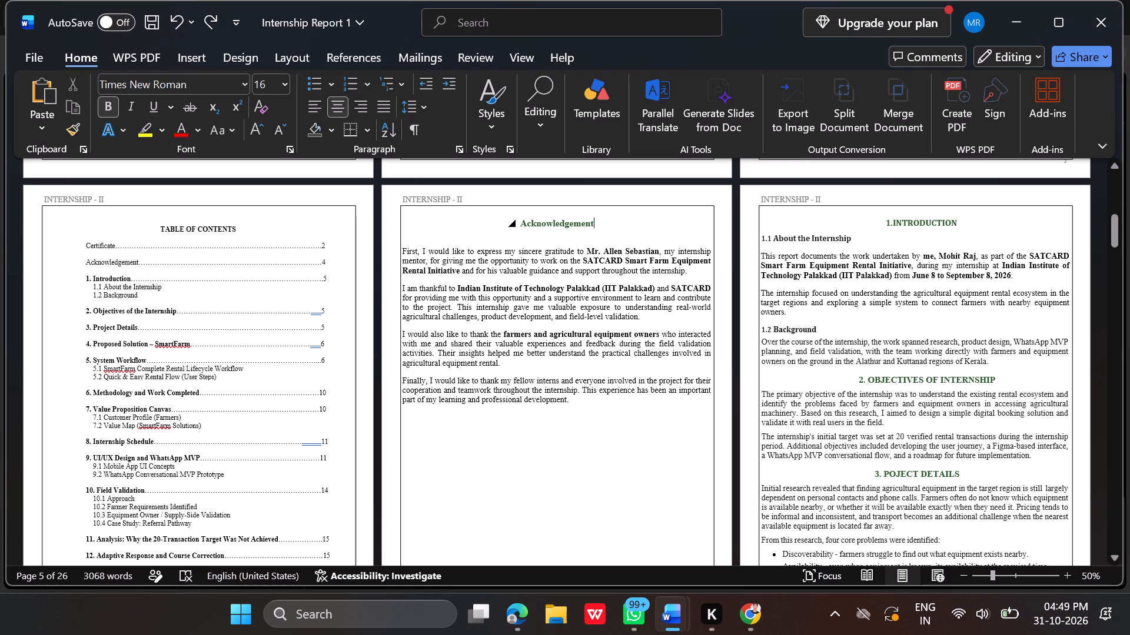
key(a)
key(c)
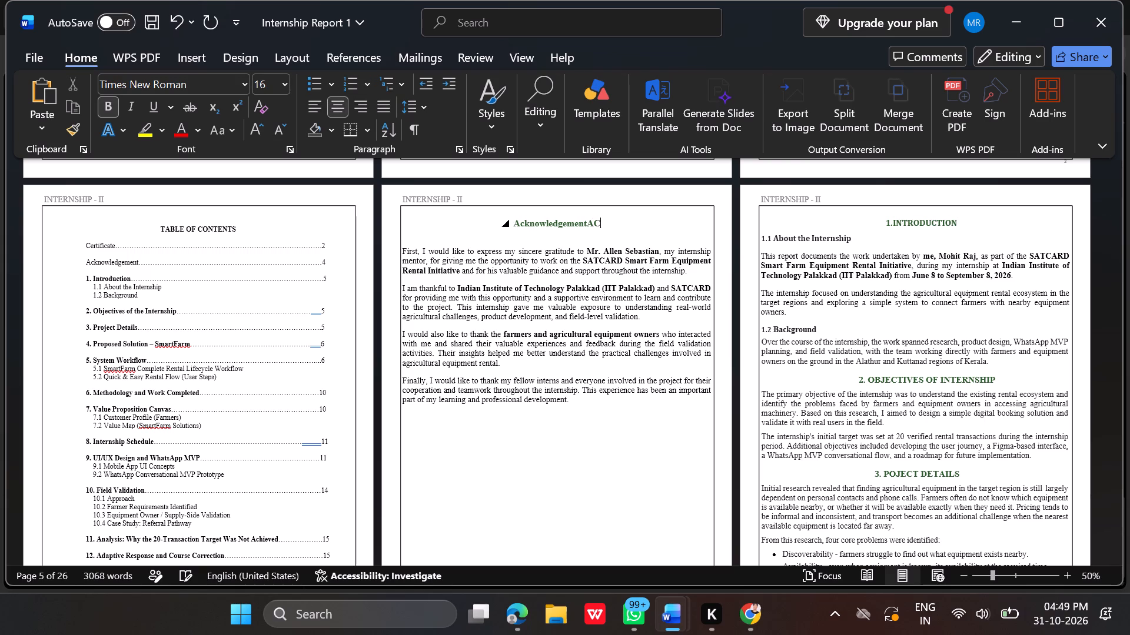
text(KN)
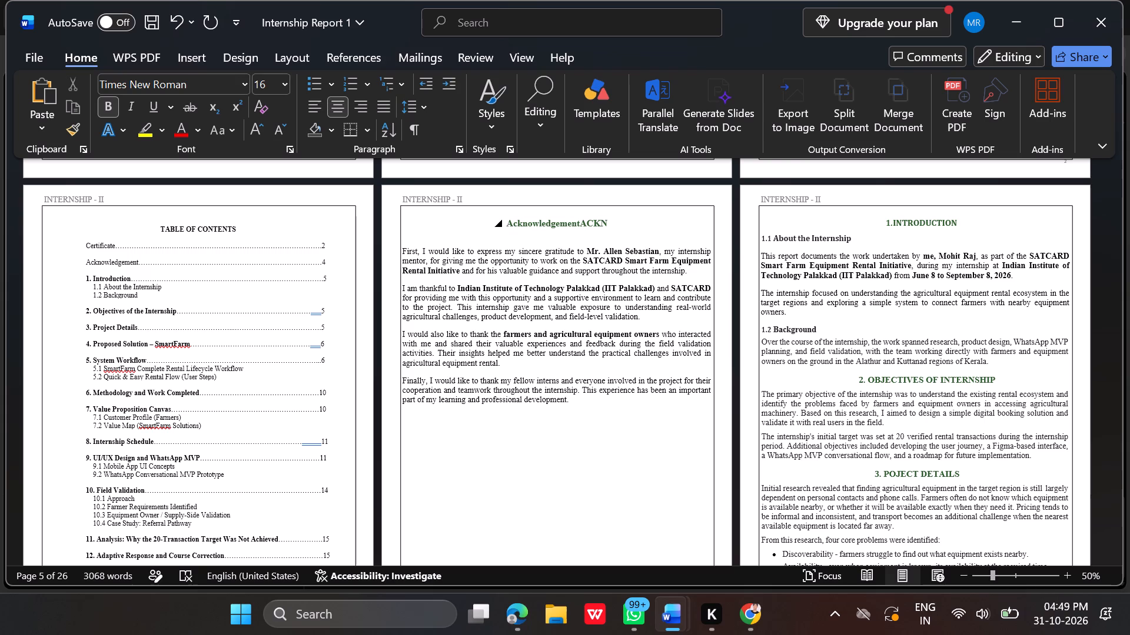
text(OW)
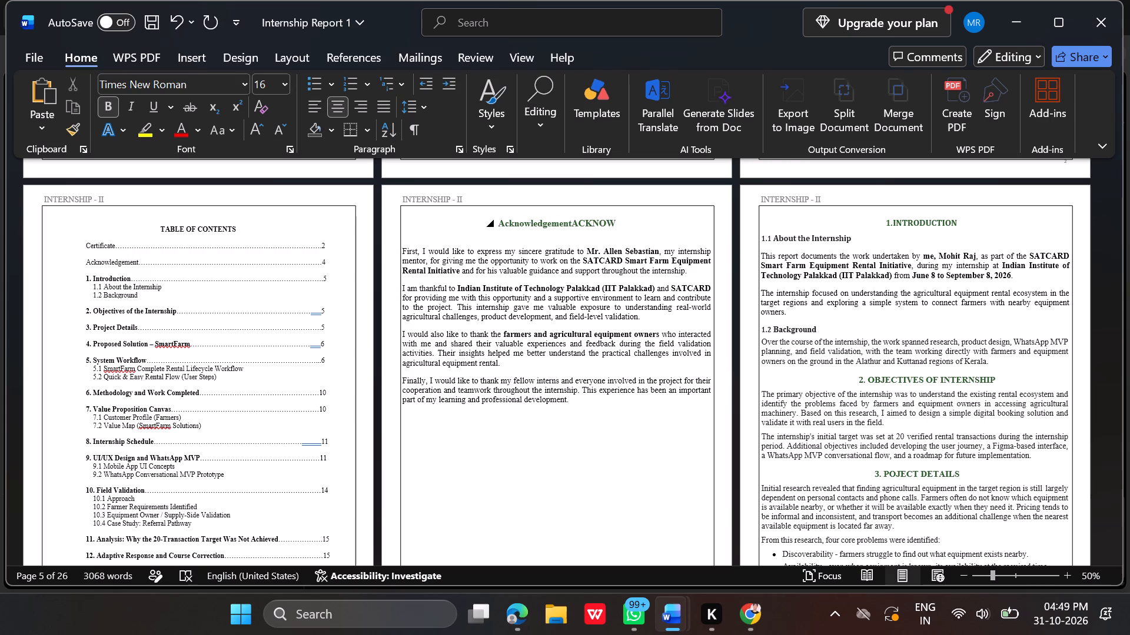
text(LE)
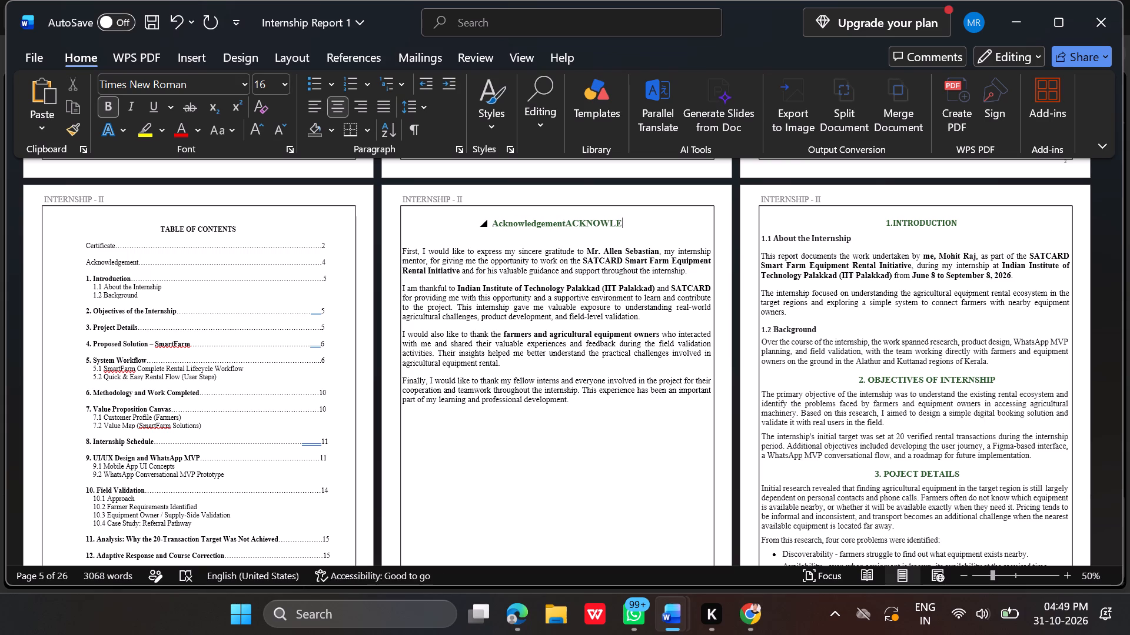
text(DG)
text(EMENT)
key(Left)
key(Left)
key(Left)
key(Left)
key(Left)
key(Left)
key(Left)
key(Left)
key(Left)
key(Left)
key(Left)
key(Left)
key(Left)
key(Left)
key(Left)
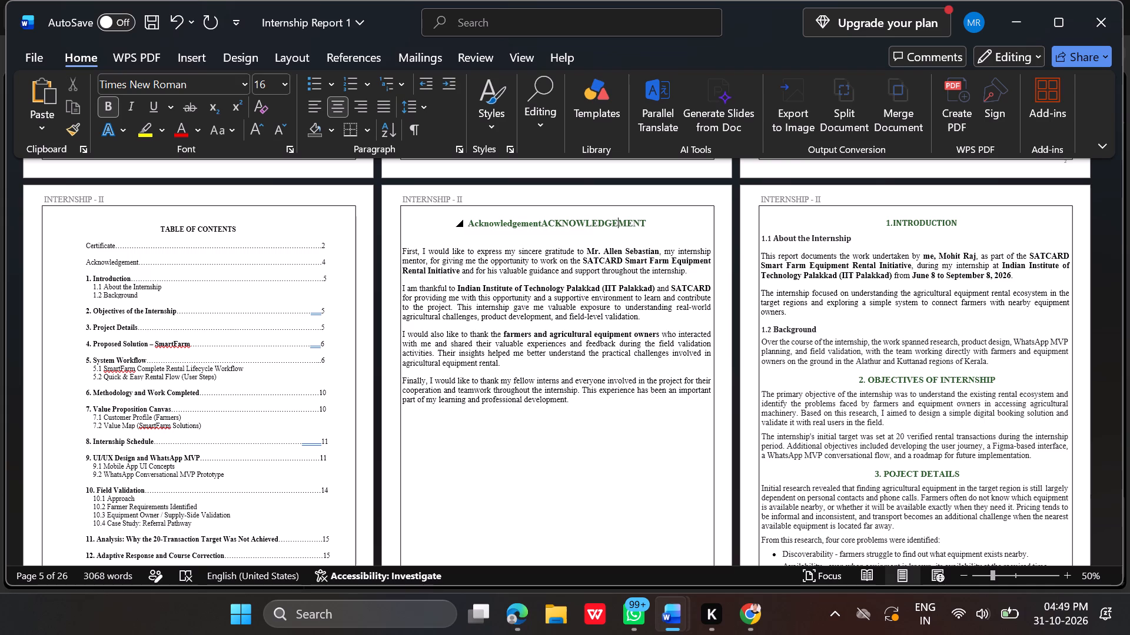
key(BackSpace)
key(BackSpace)
key(BackSpace)
key(BackSpace)
key(BackSpace)
key(BackSpace)
key(BackSpace)
key(BackSpace)
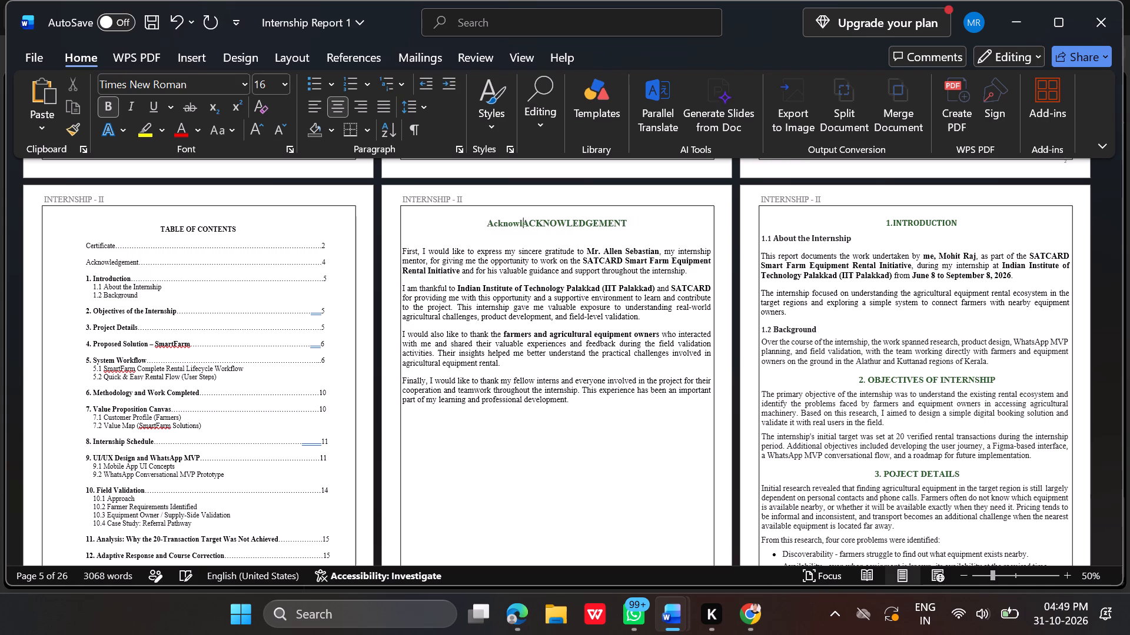
key(BackSpace)
key(BackSpace)
key(BackSpace)
key(BackSpace)
key(BackSpace)
key(BackSpace)
key(BackSpace)
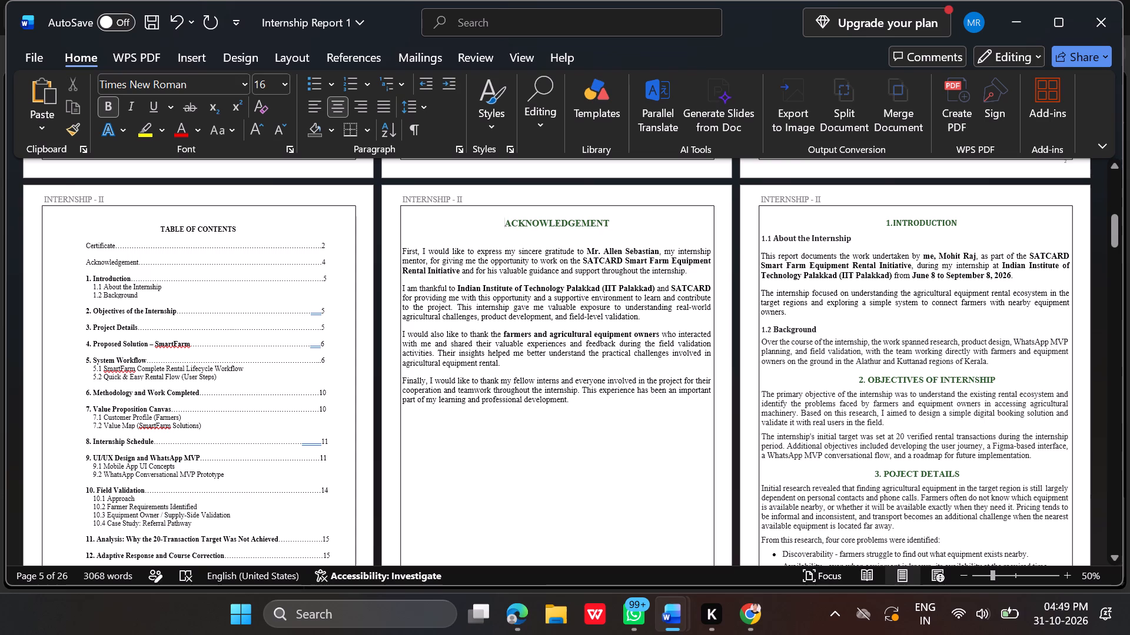
Replace the Certificate heading above the internship certificate image with the uppercase text "CERTIFICATE".
scroll(626, 250, up, 1)
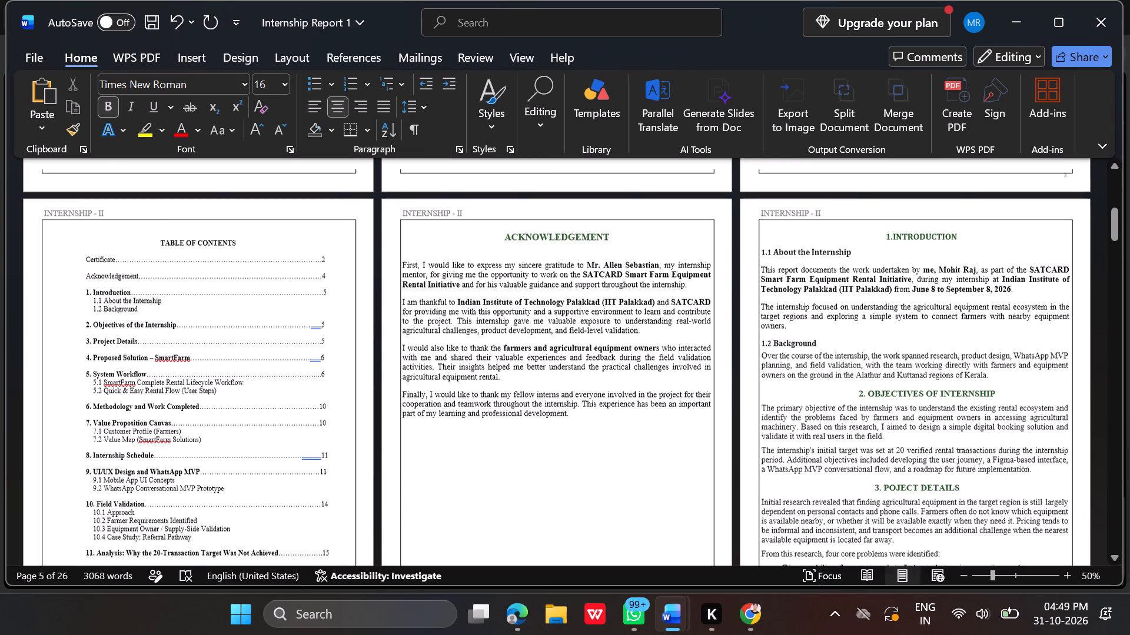
scroll(626, 250, up, 3)
scroll(626, 250, right, 1)
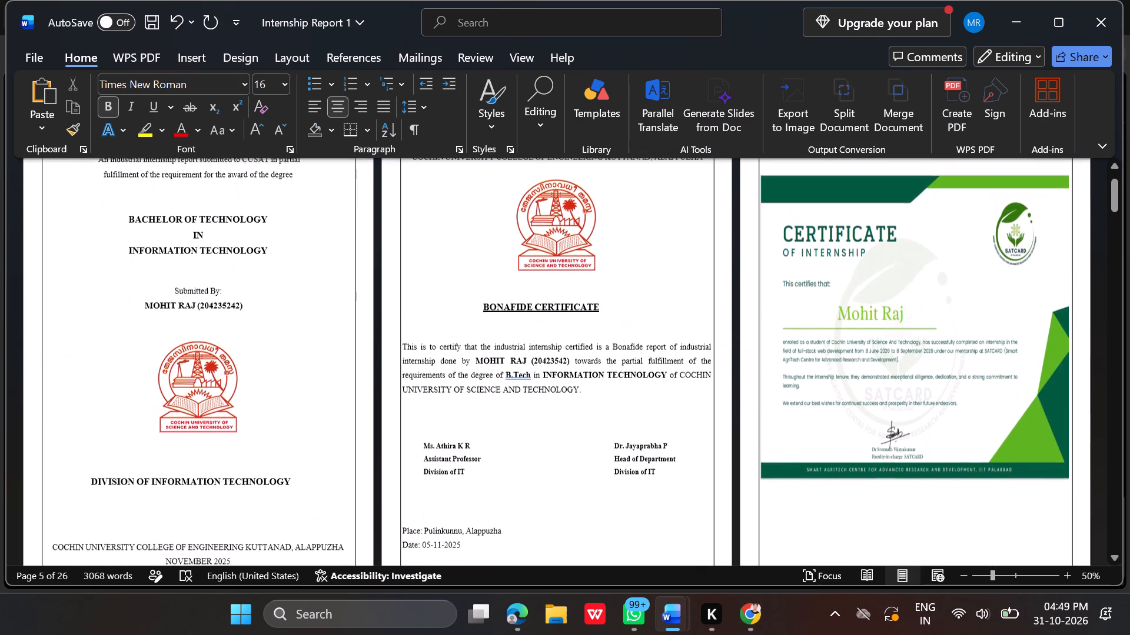
scroll(626, 250, right, 1)
click(944, 204)
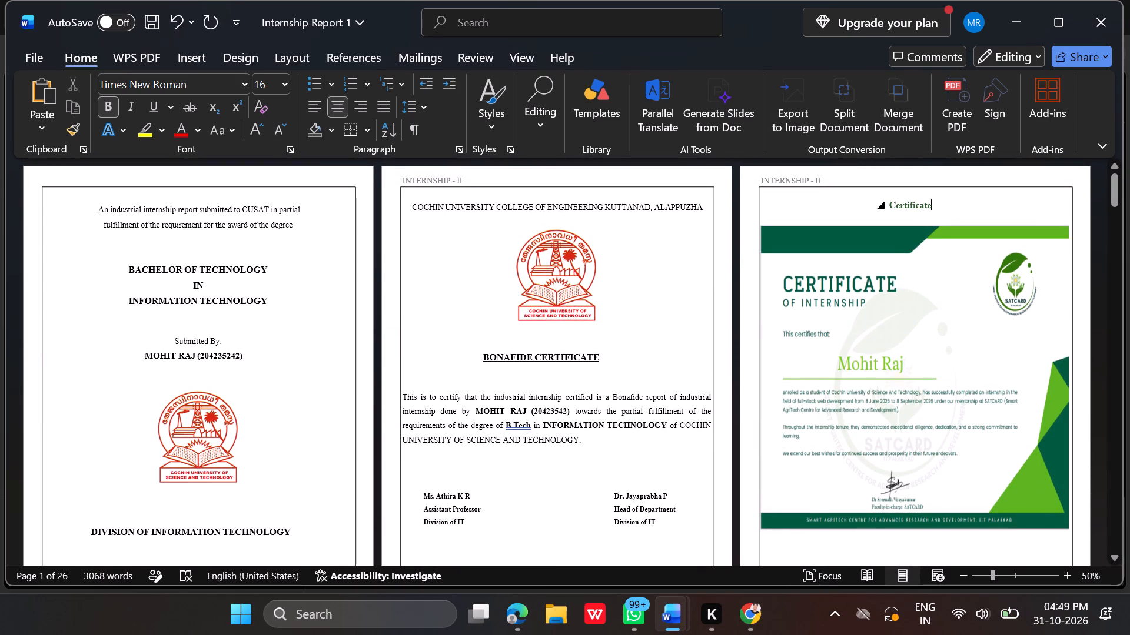
key(BackSpace)
key(BackSpace)
key(BackSpace)
key(BackSpace)
key(BackSpace)
key(BackSpace)
key(BackSpace)
key(BackSpace)
key(BackSpace)
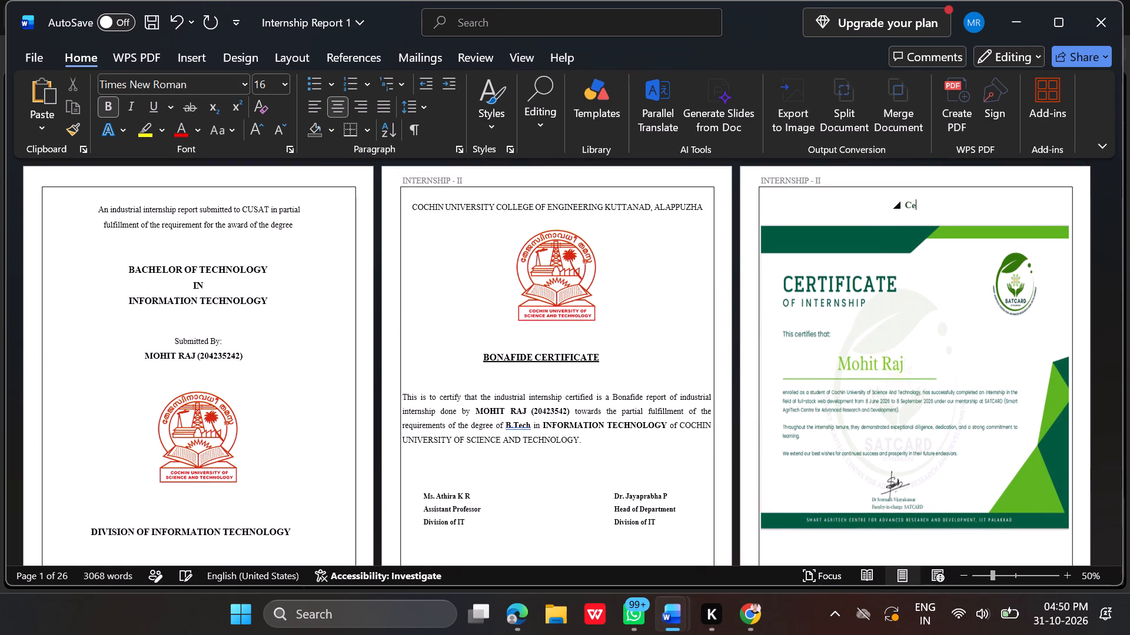
key(BackSpace)
text(ERTIFICATE)
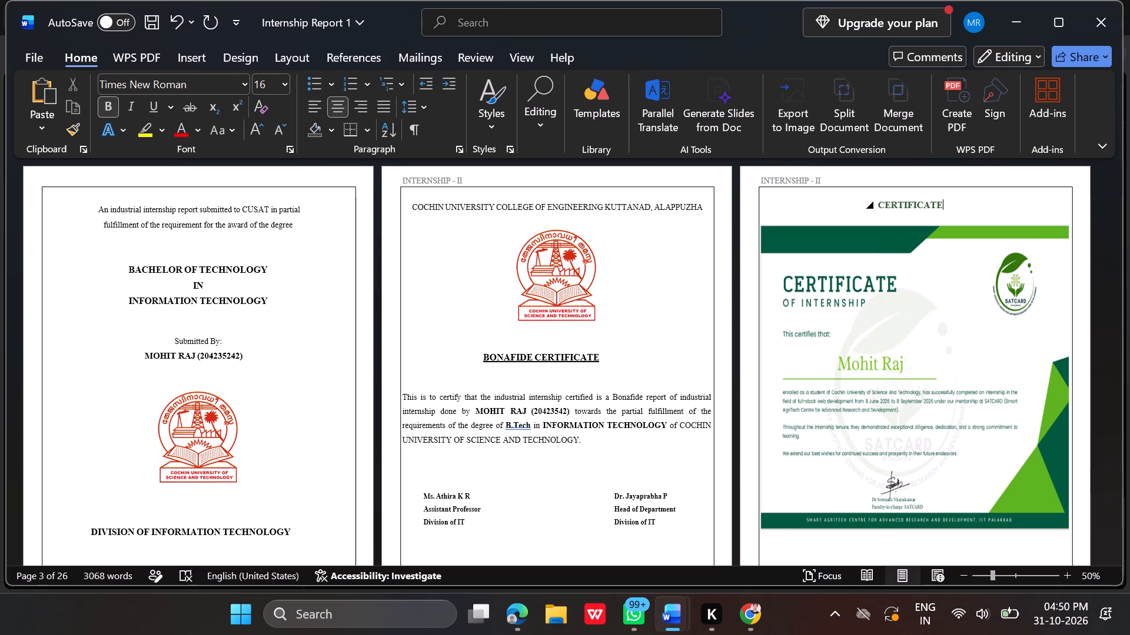
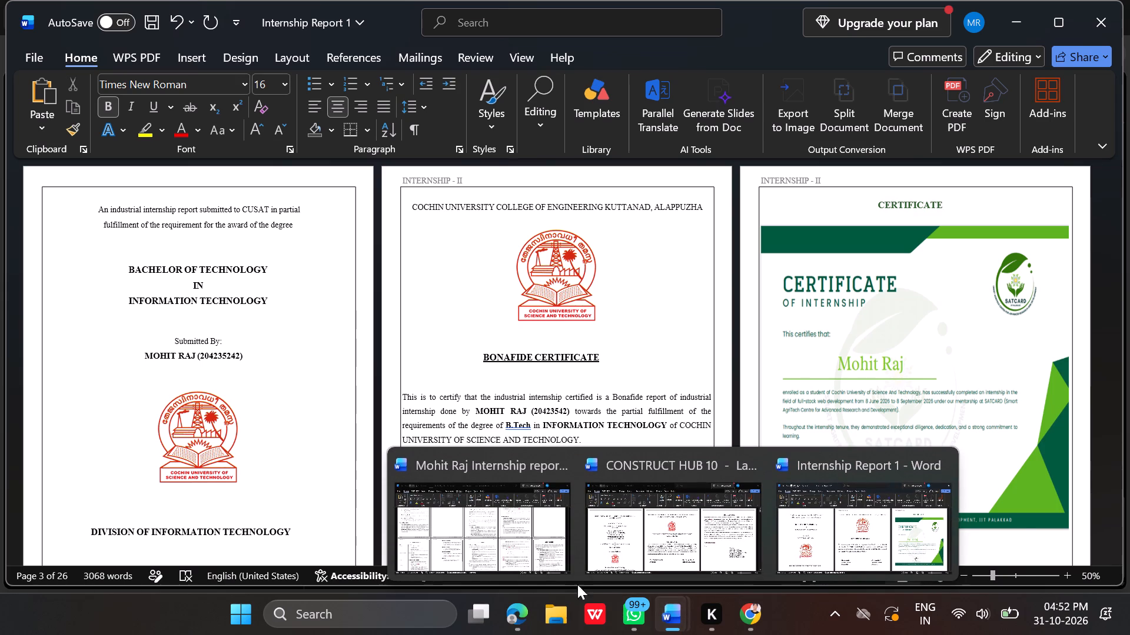
Switch to the earlier reference internship report and examine its contents list, numbered section headings and closing pages.
click(502, 537)
scroll(383, 450, up, 5)
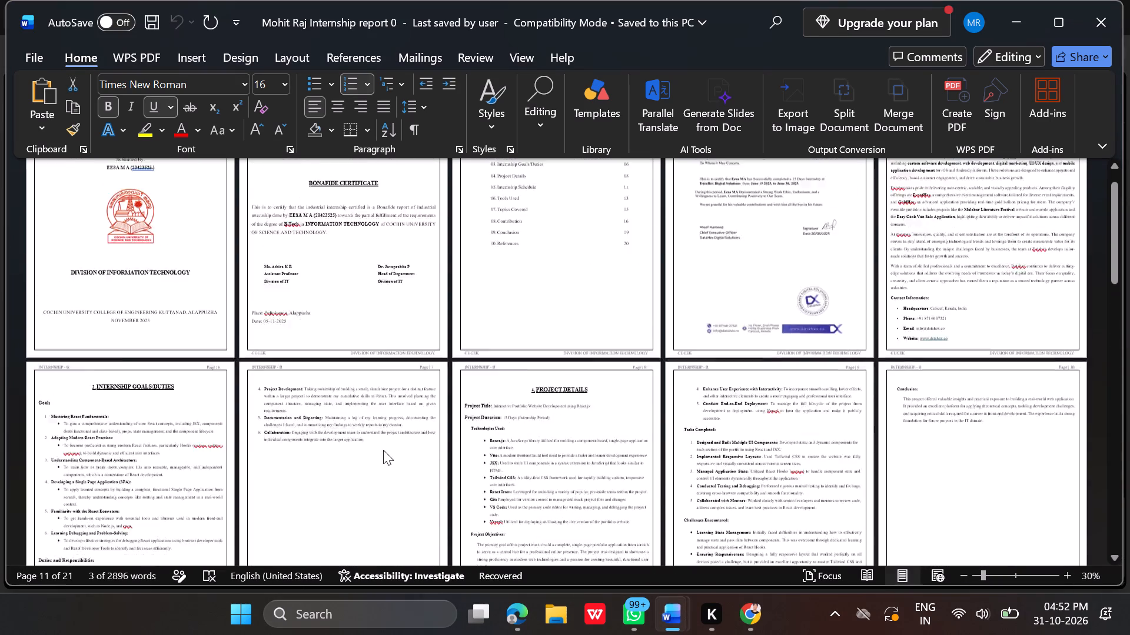
scroll(383, 450, up, 1)
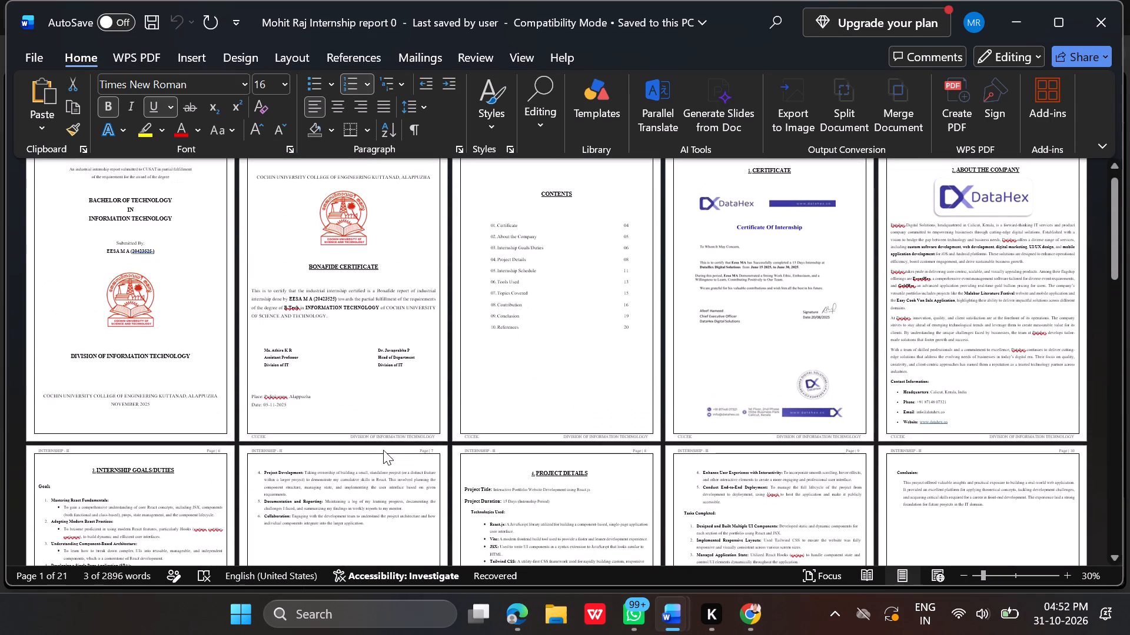
scroll(528, 431, down, 2)
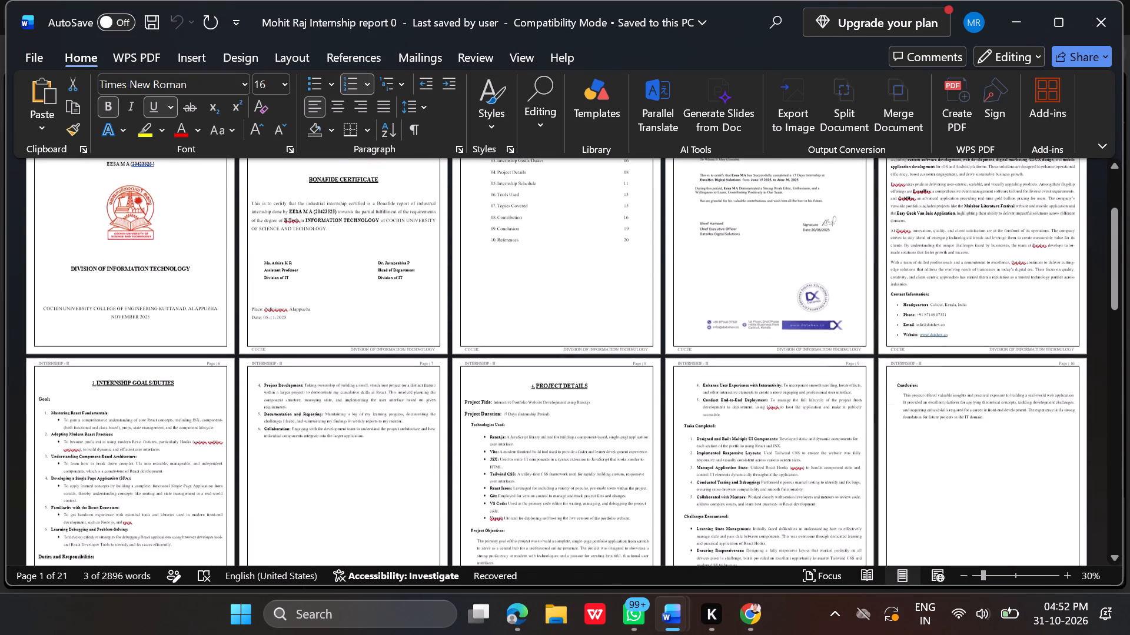
scroll(528, 431, down, 7)
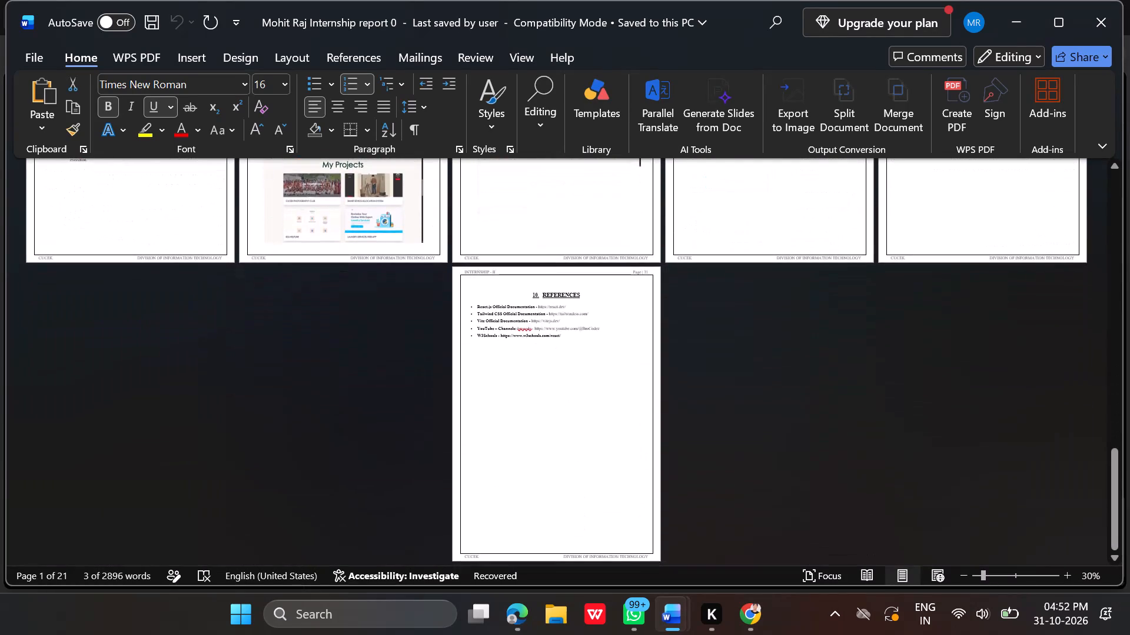
scroll(528, 431, down, 1)
scroll(528, 431, up, 2)
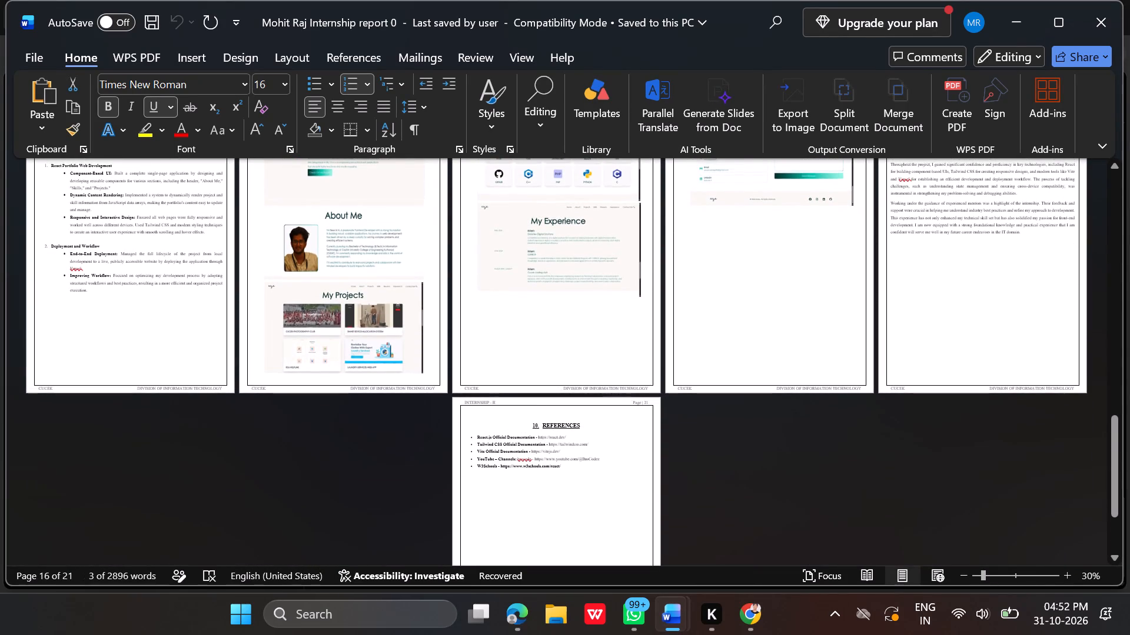
scroll(528, 431, up, 3)
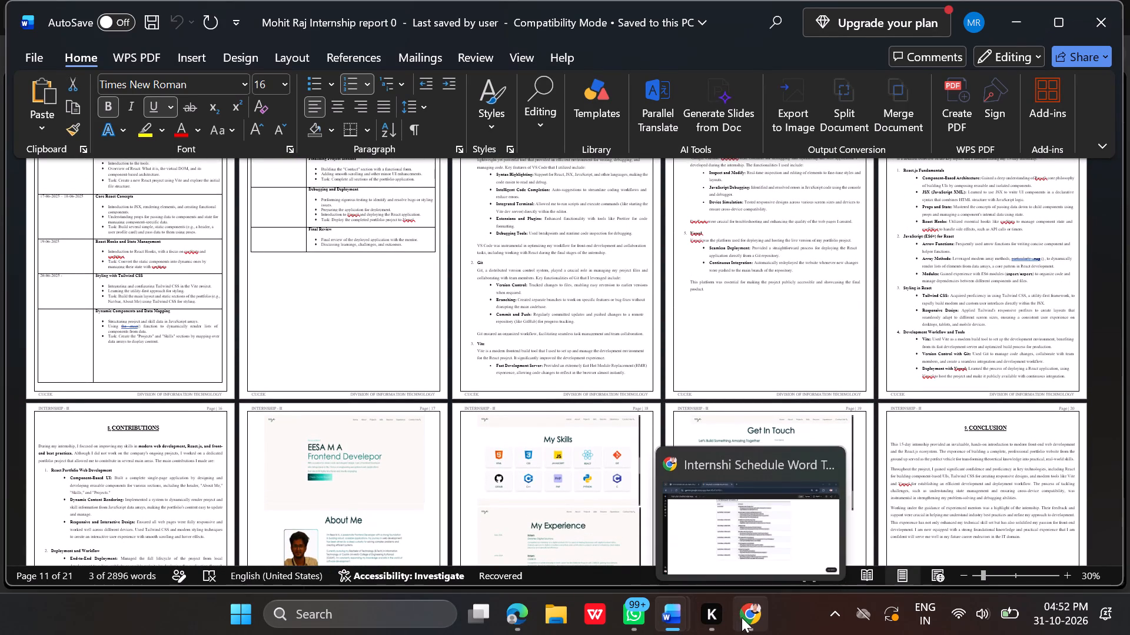
Return to Internship Report 1 and review its pages through to the Conclusion and References pages.
click(812, 539)
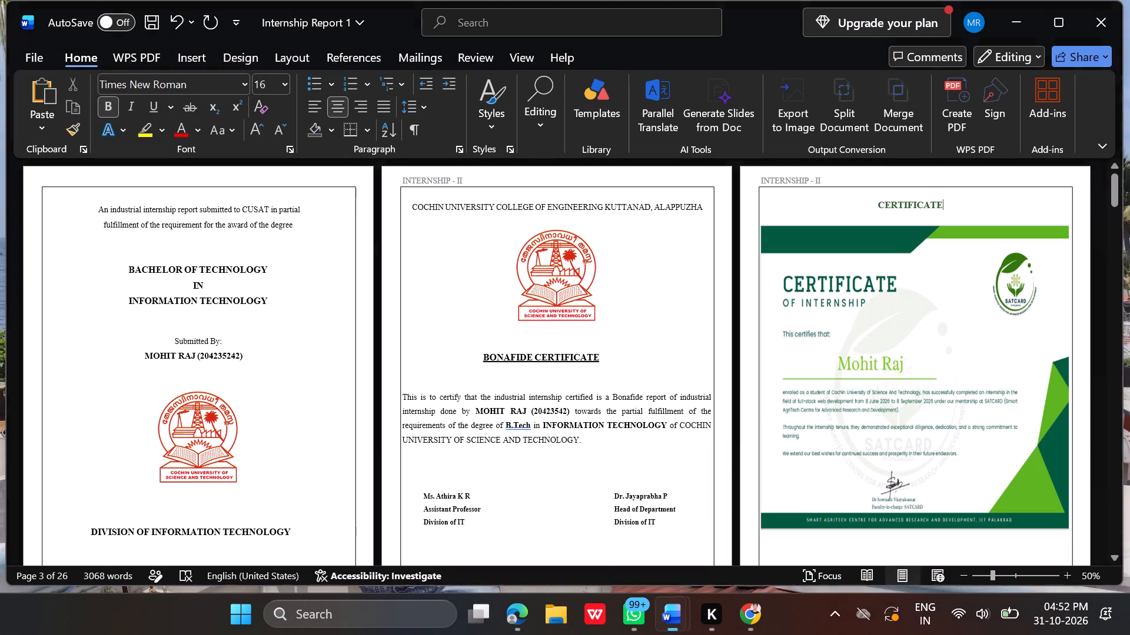
scroll(697, 466, down, 16)
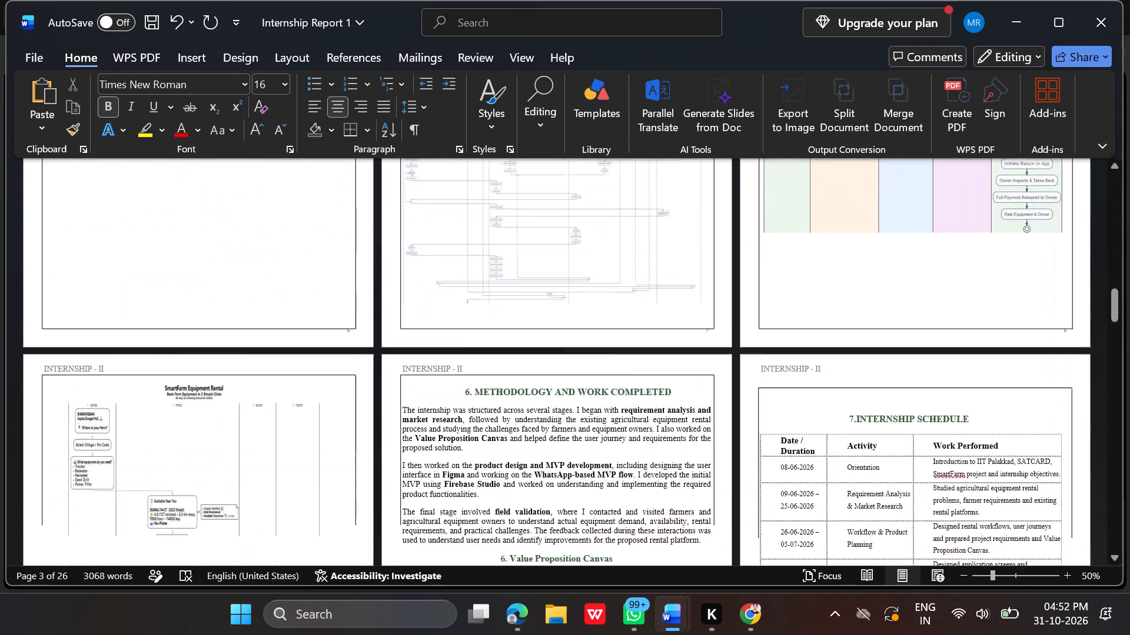
scroll(697, 466, down, 9)
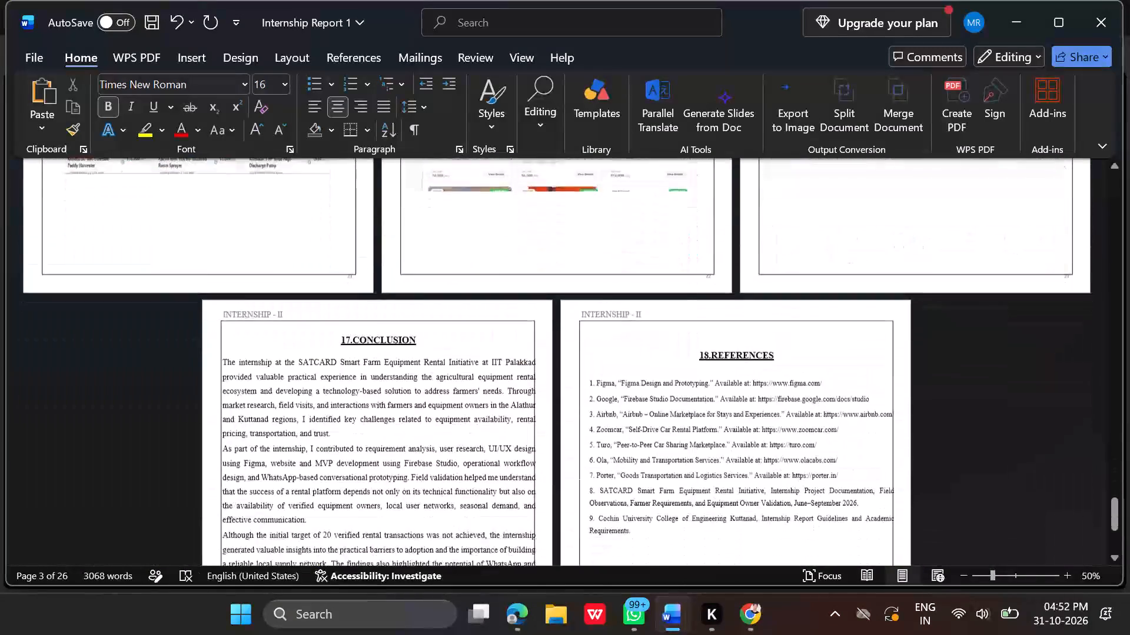
scroll(697, 466, down, 2)
scroll(697, 466, up, 1)
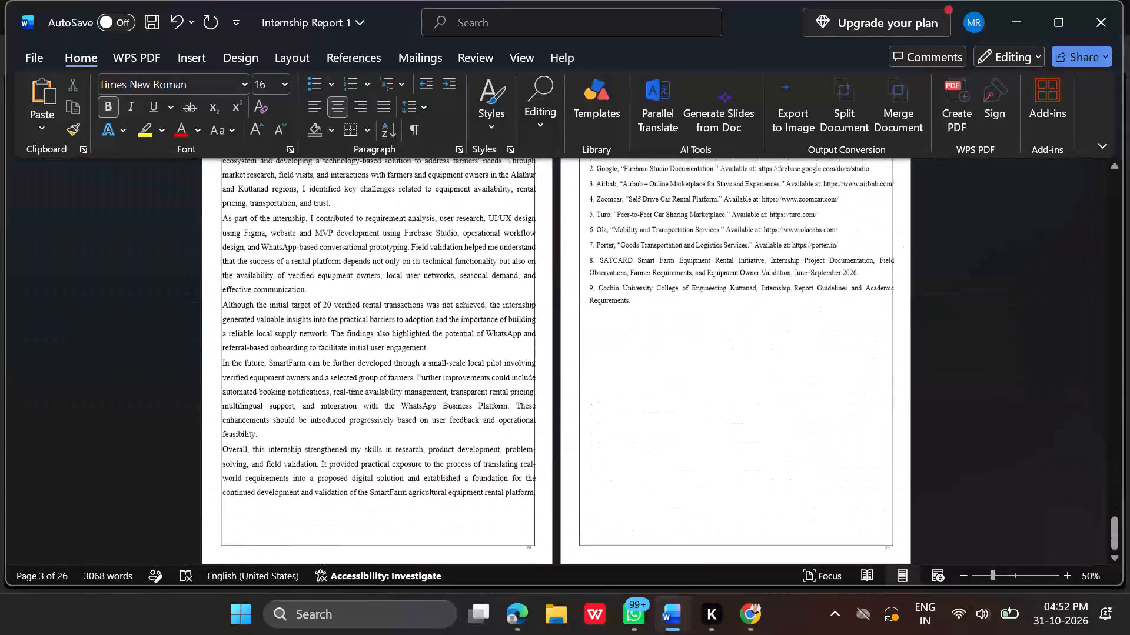
scroll(697, 466, up, 1)
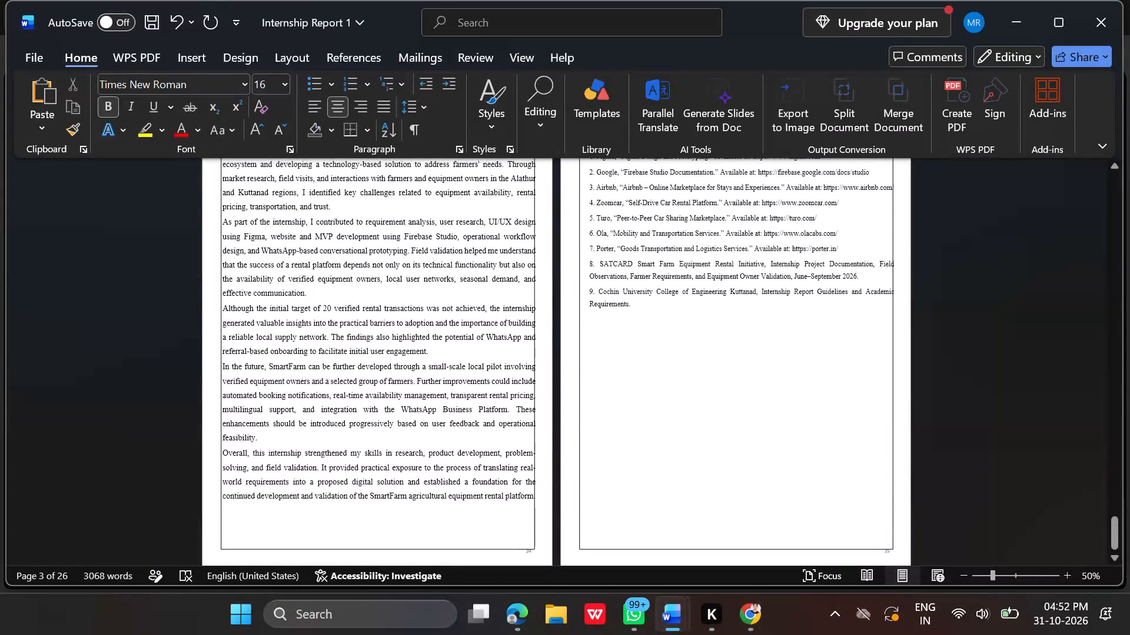
scroll(697, 466, up, 1)
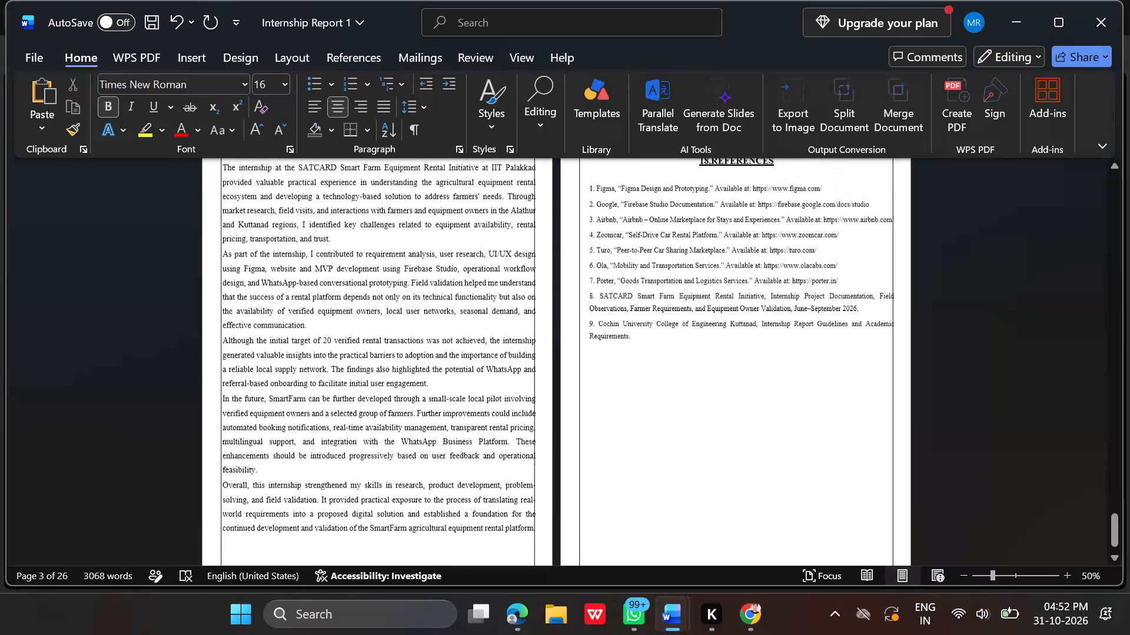
scroll(697, 466, up, 1)
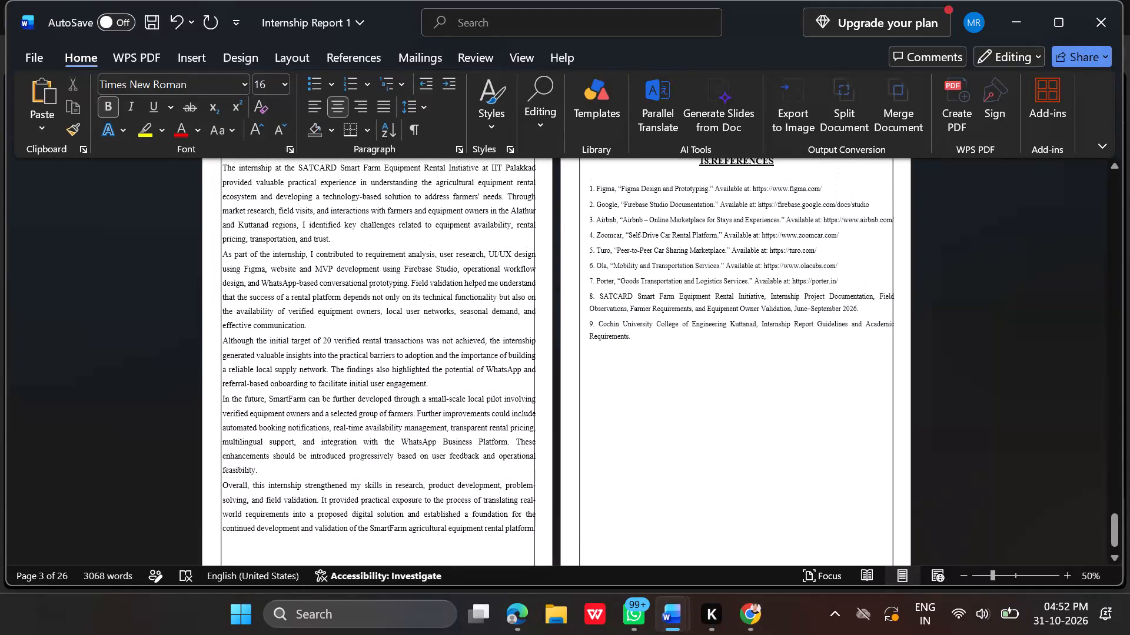
scroll(697, 466, up, 1)
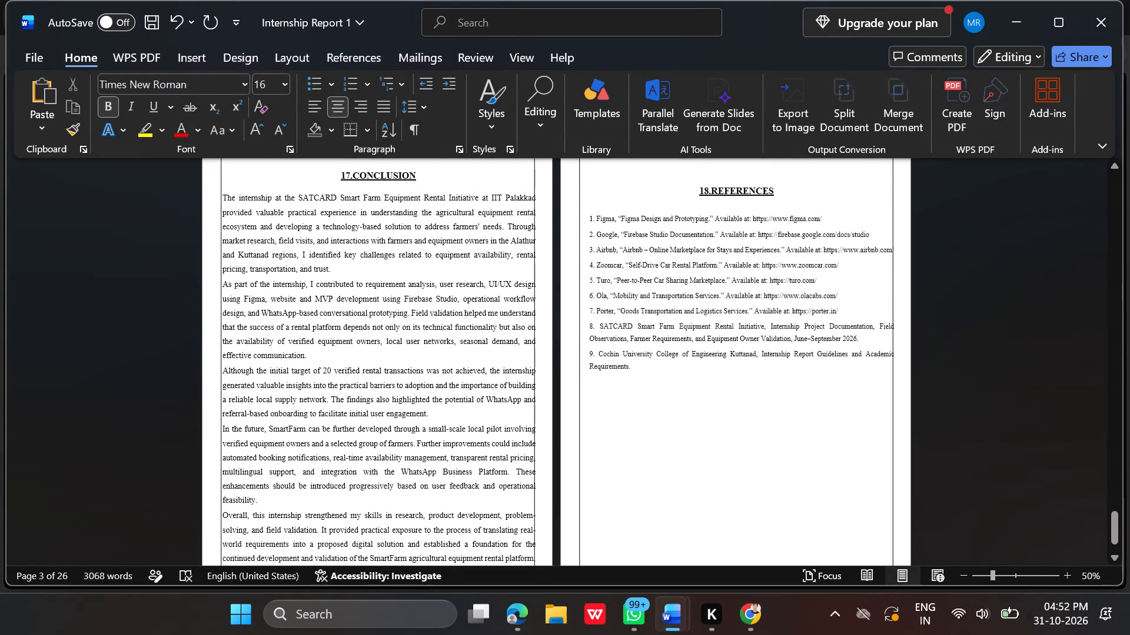
ctrl+scroll(458, 383, down, 1)
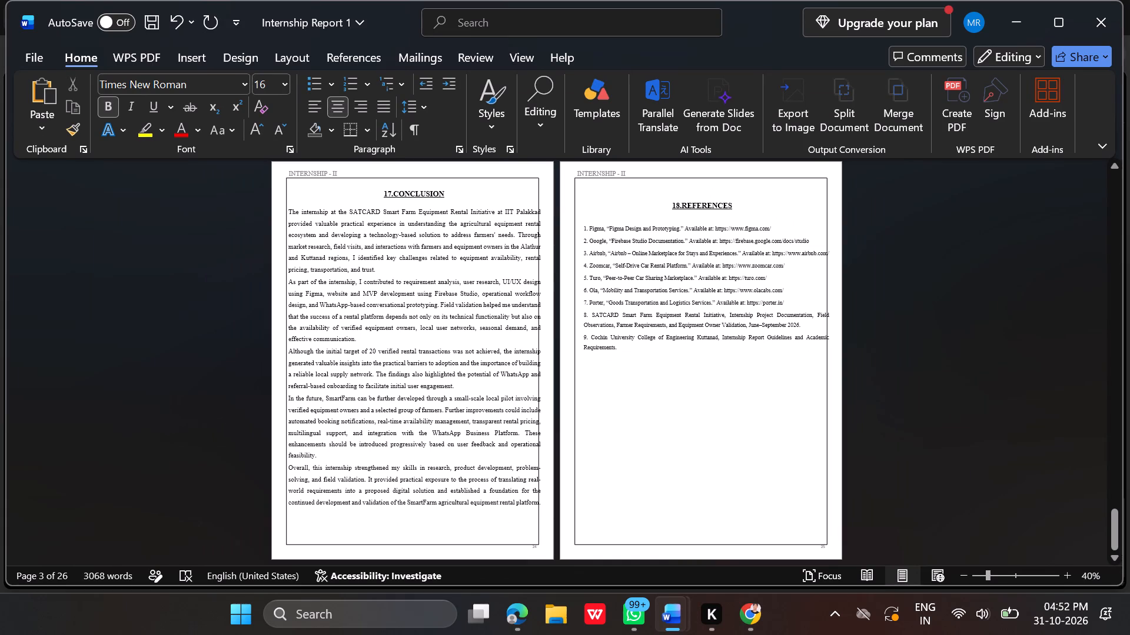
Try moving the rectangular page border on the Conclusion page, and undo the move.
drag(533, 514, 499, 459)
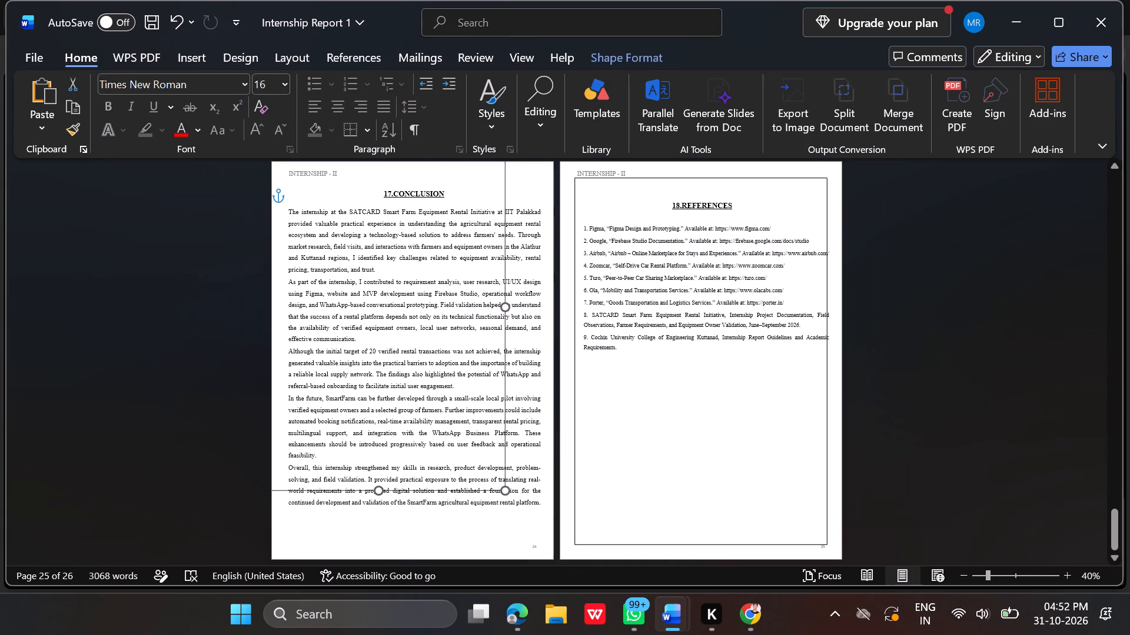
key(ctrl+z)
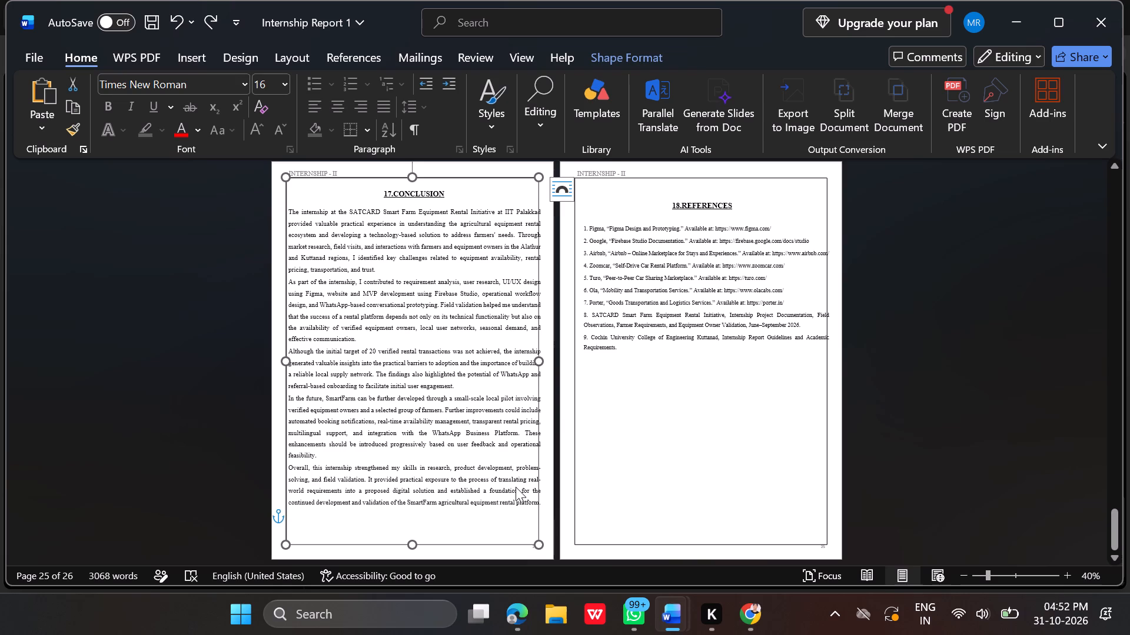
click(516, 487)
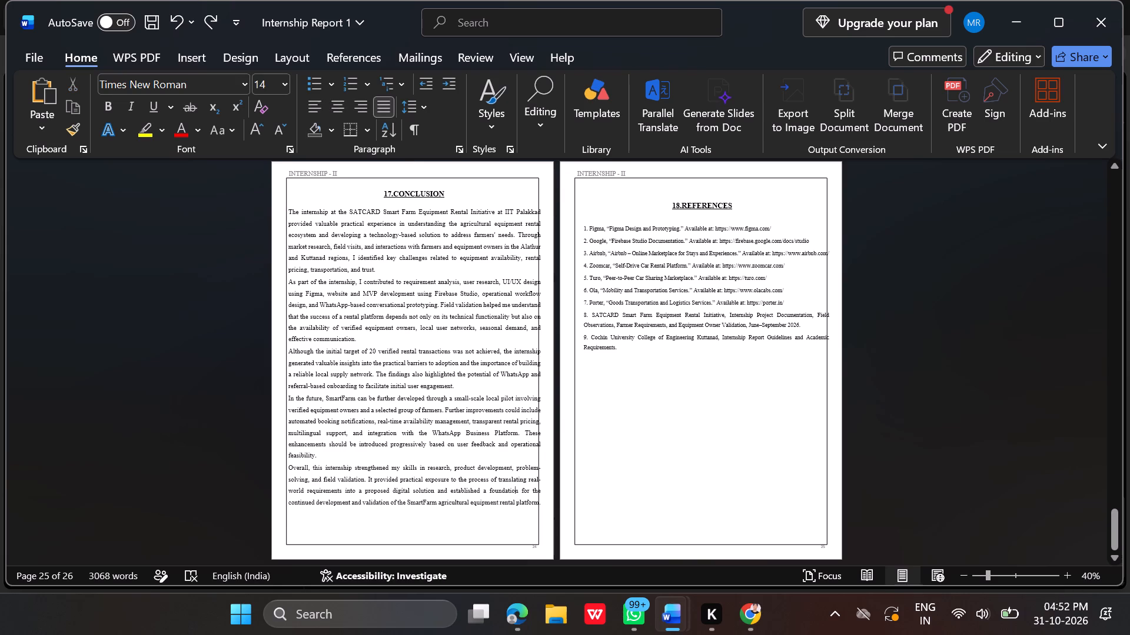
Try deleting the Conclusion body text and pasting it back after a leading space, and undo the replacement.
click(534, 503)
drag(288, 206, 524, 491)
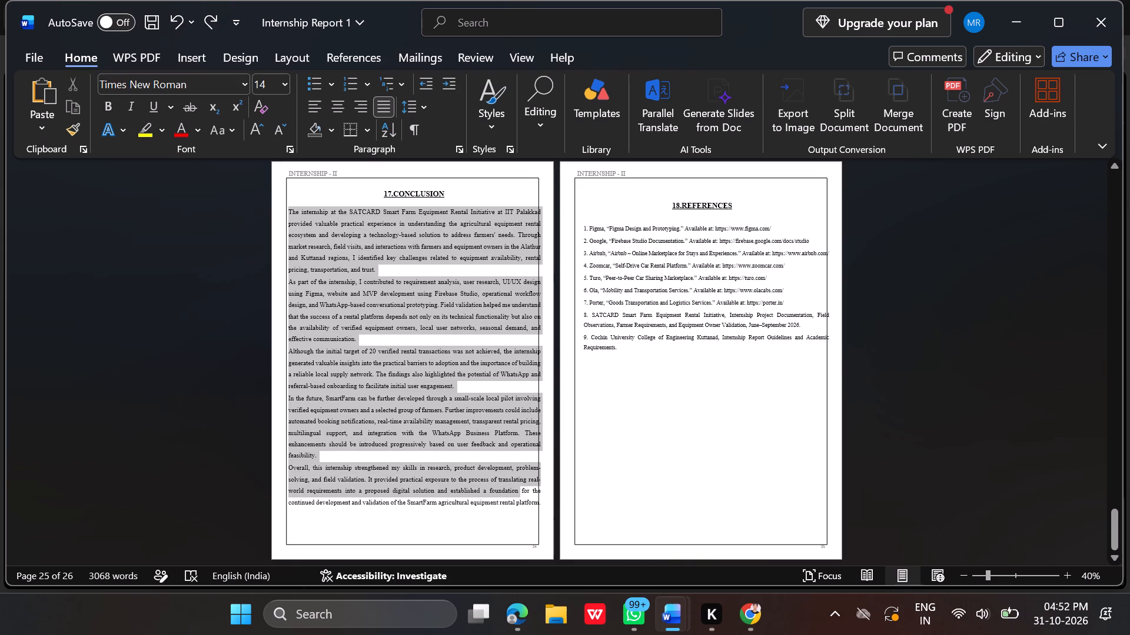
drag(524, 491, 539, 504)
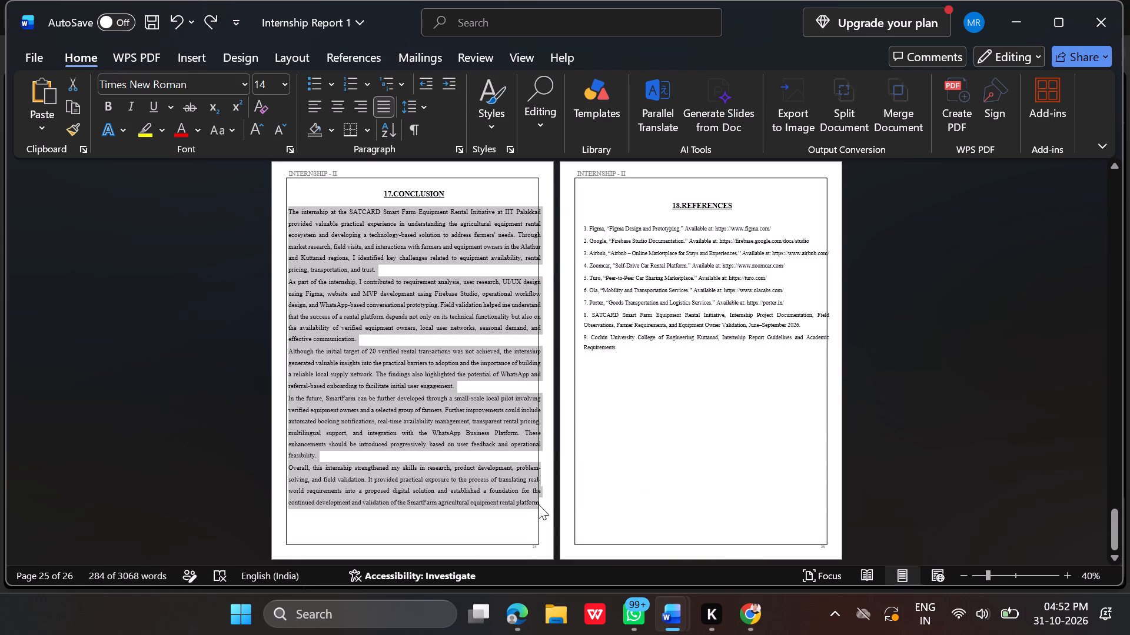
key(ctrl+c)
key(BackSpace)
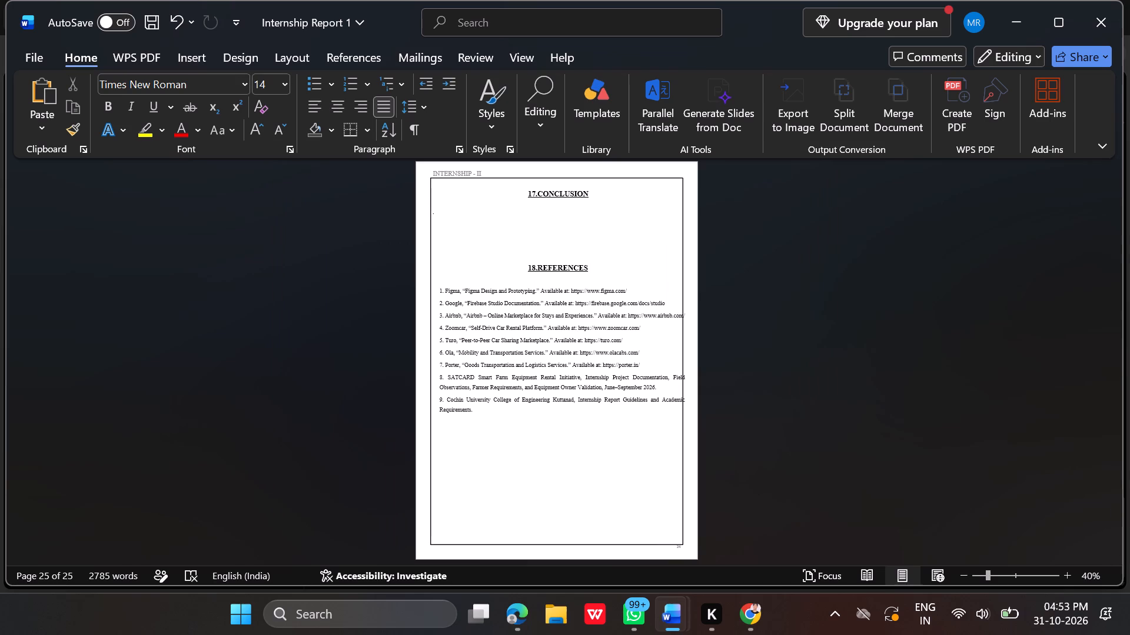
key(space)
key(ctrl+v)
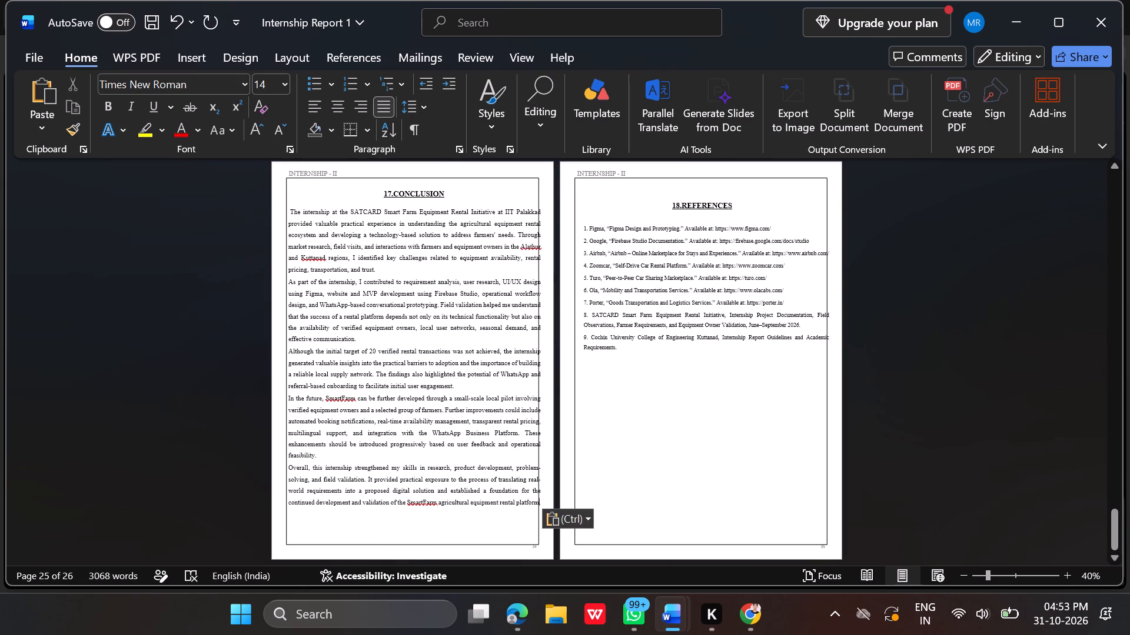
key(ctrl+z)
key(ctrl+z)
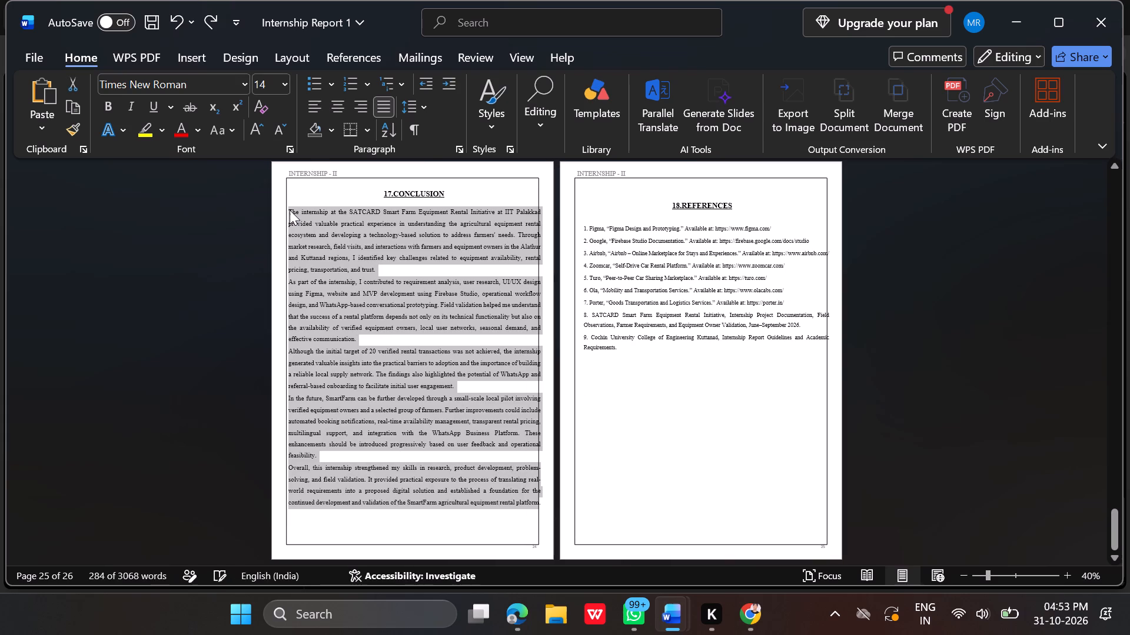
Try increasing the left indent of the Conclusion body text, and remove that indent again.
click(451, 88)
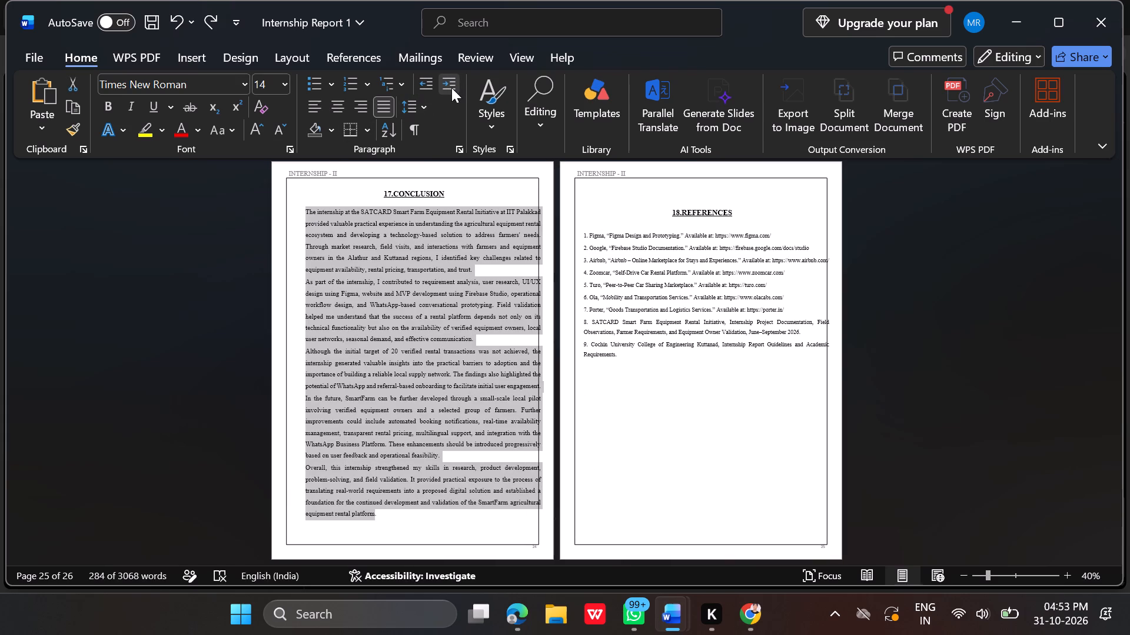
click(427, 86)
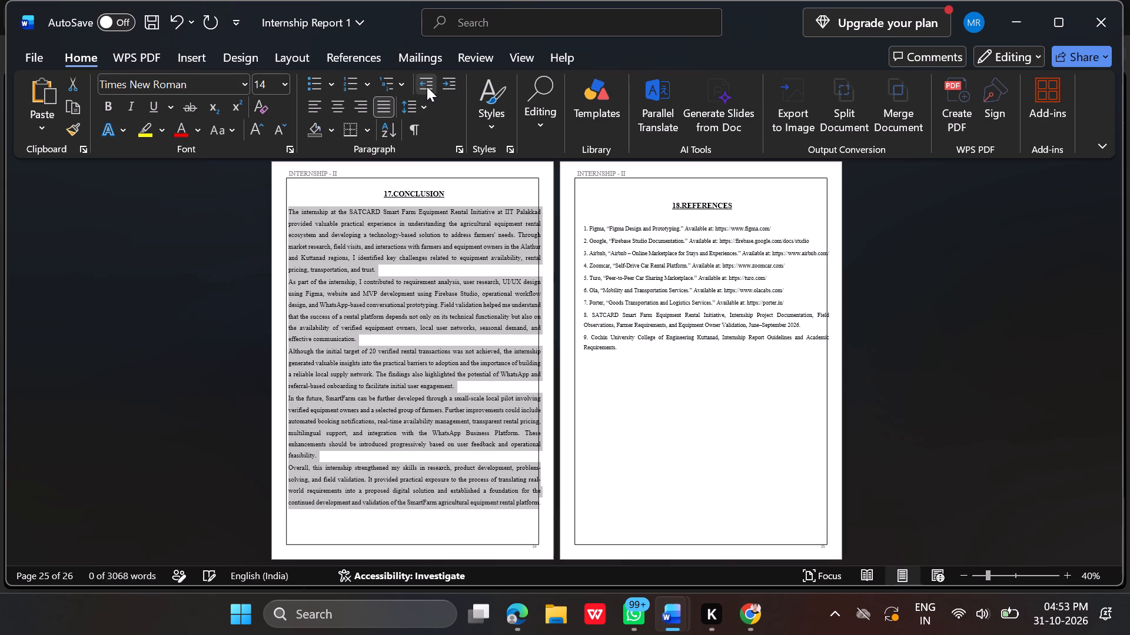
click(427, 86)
Increase the left indent of the Conclusion body text by one level and center its paragraphs.
click(446, 84)
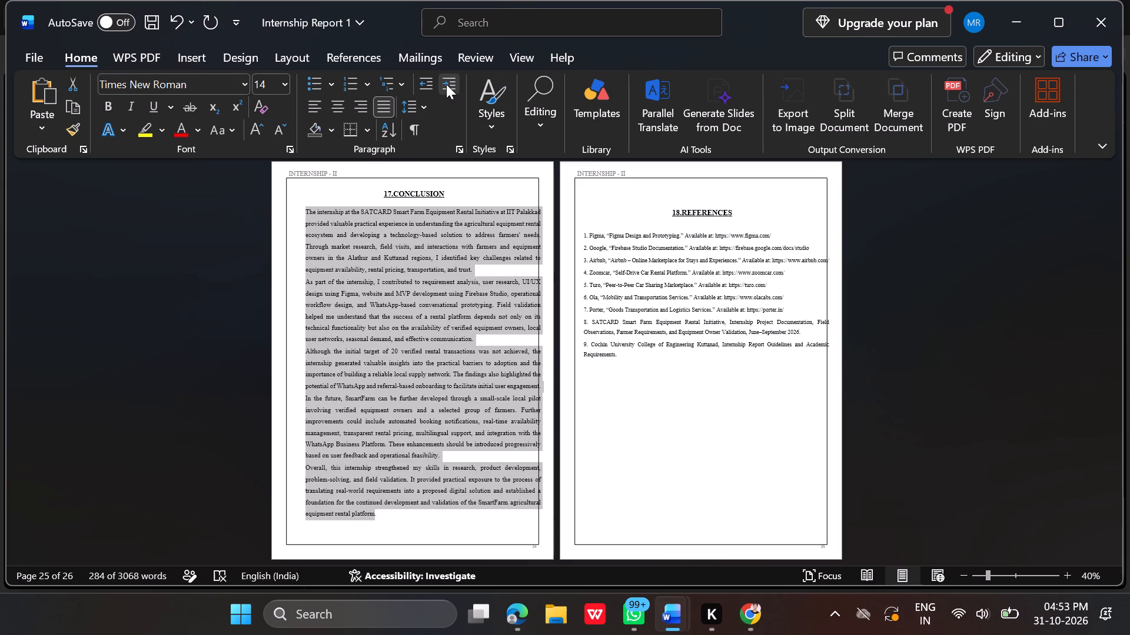
click(336, 102)
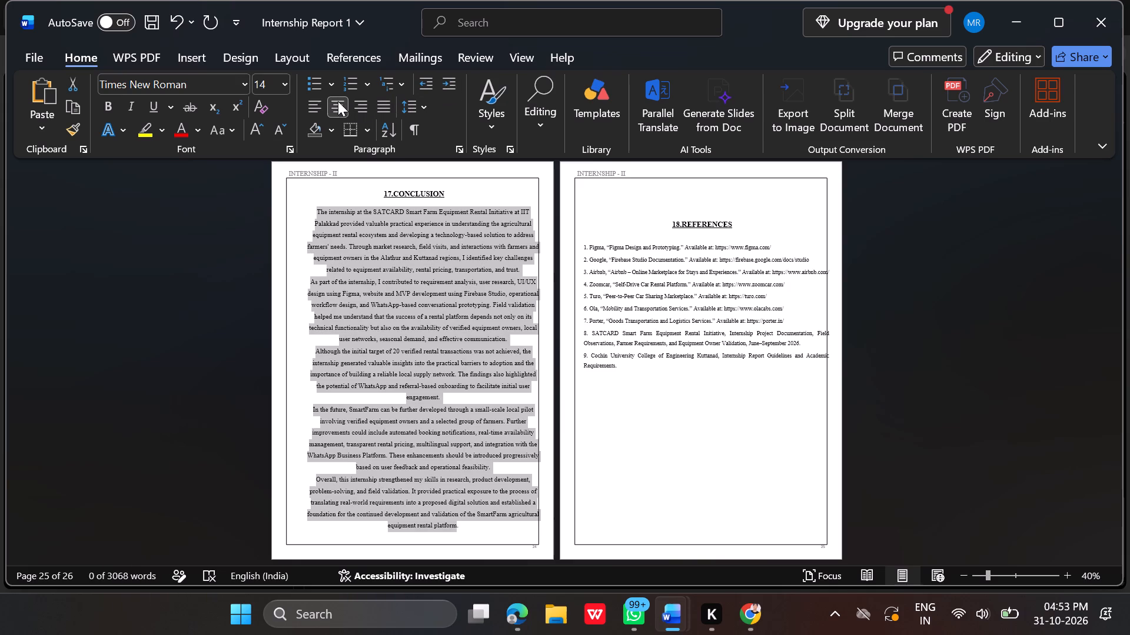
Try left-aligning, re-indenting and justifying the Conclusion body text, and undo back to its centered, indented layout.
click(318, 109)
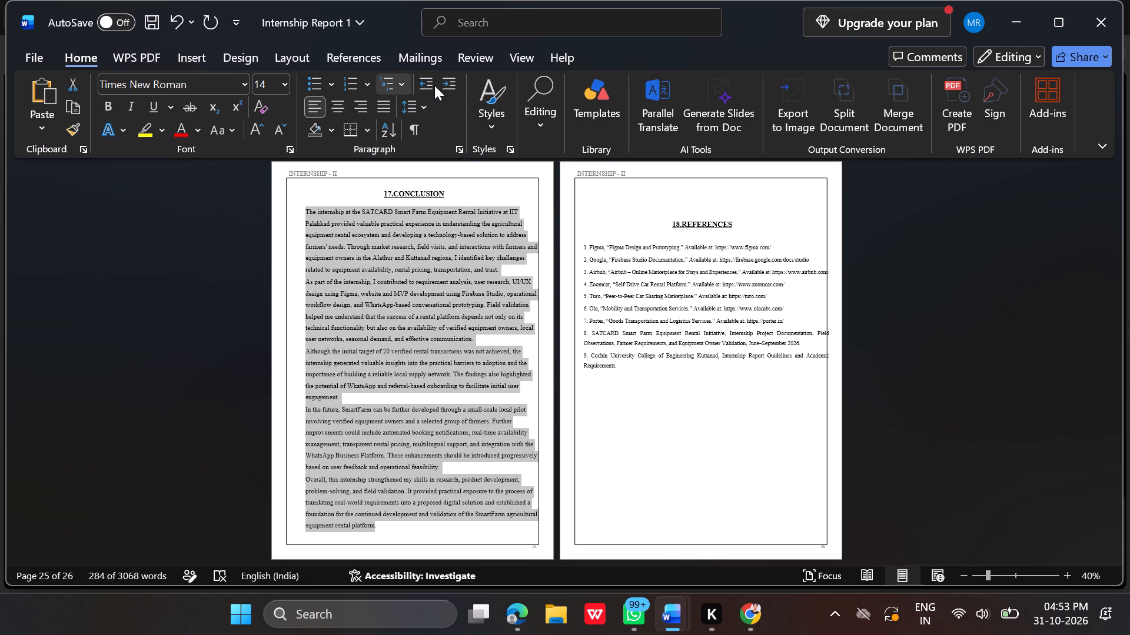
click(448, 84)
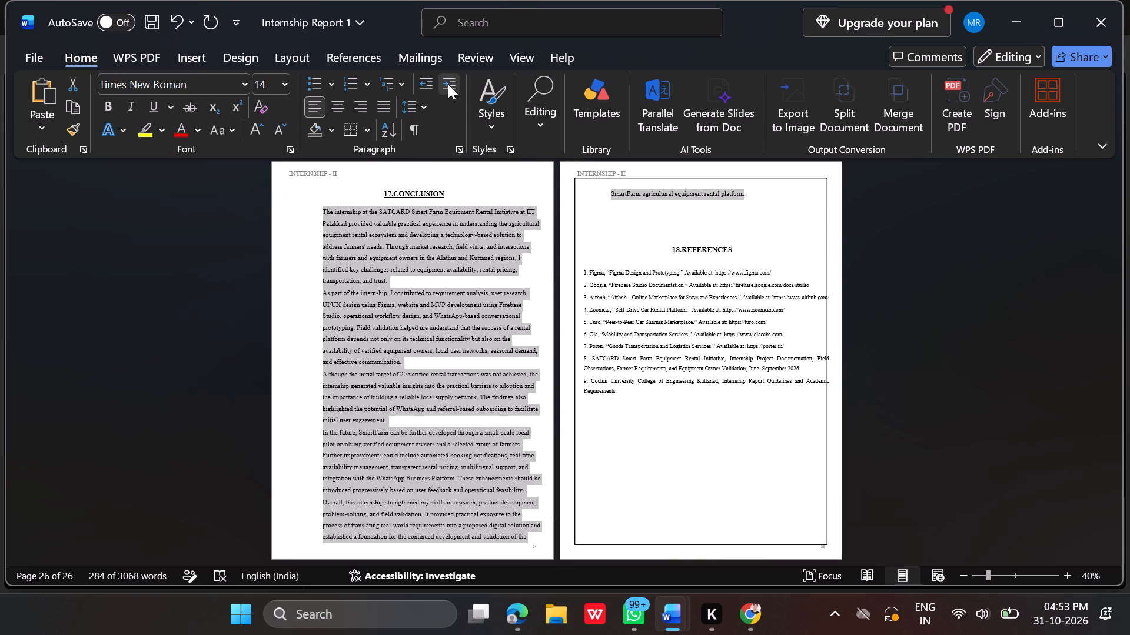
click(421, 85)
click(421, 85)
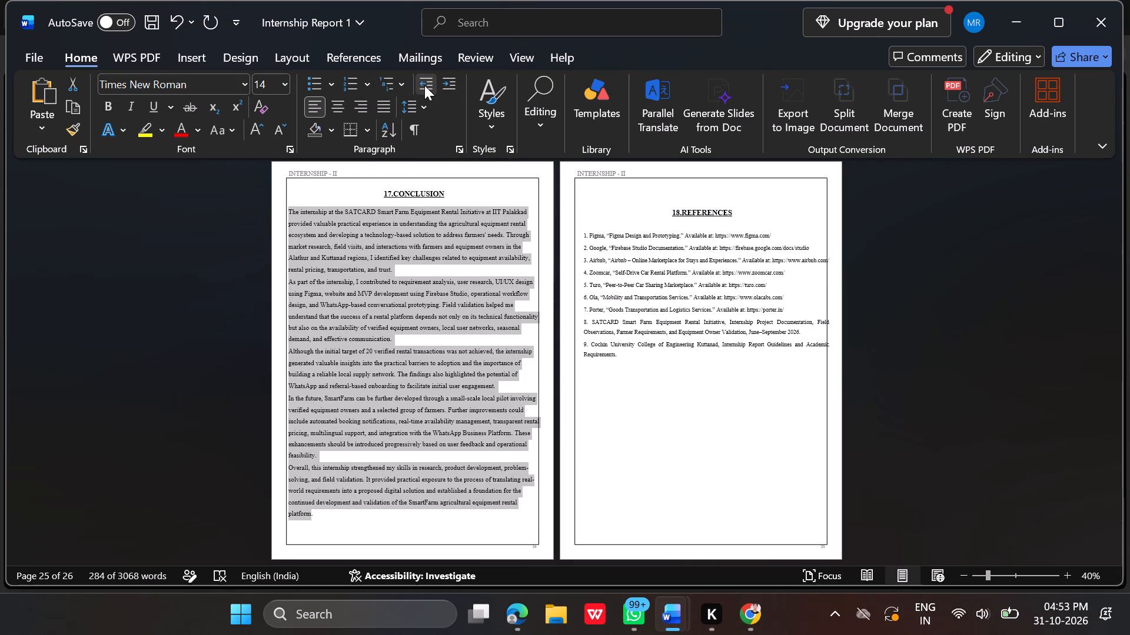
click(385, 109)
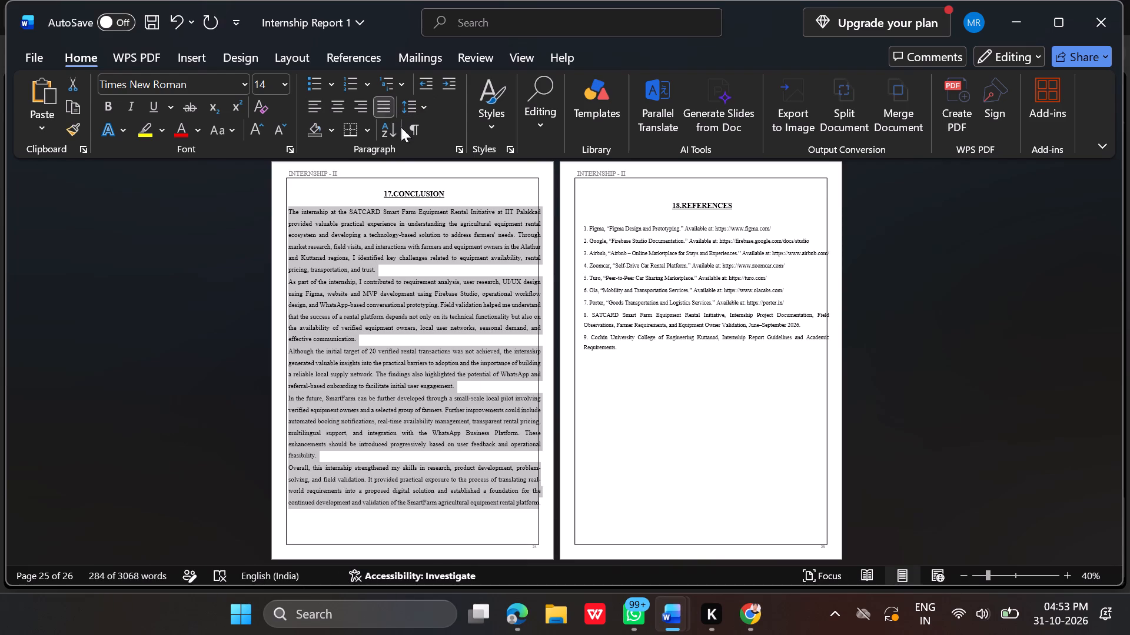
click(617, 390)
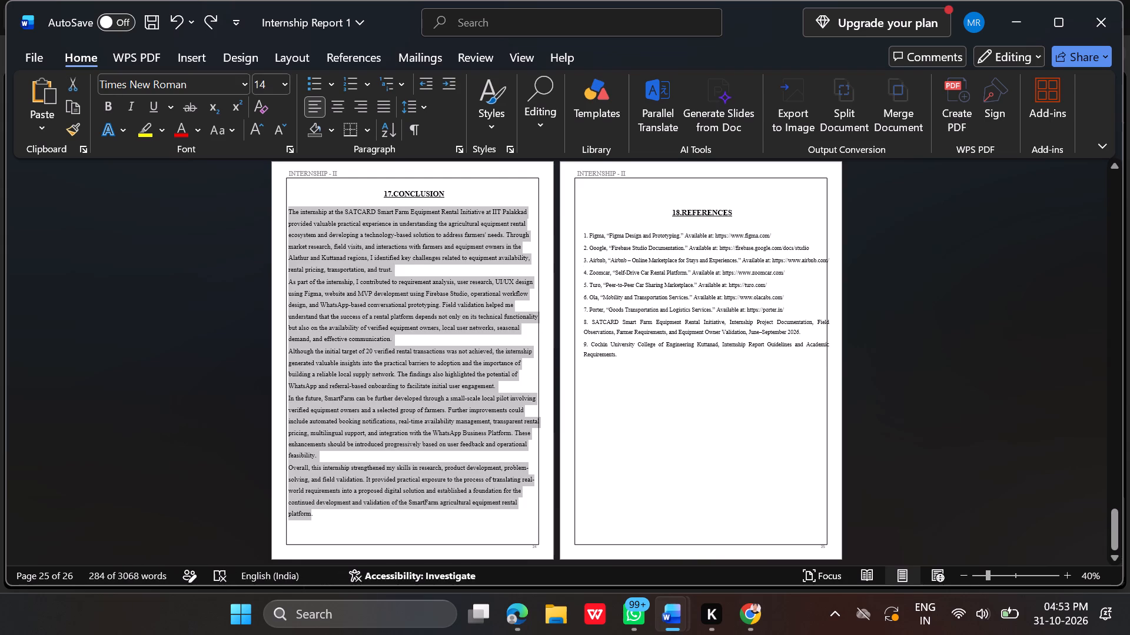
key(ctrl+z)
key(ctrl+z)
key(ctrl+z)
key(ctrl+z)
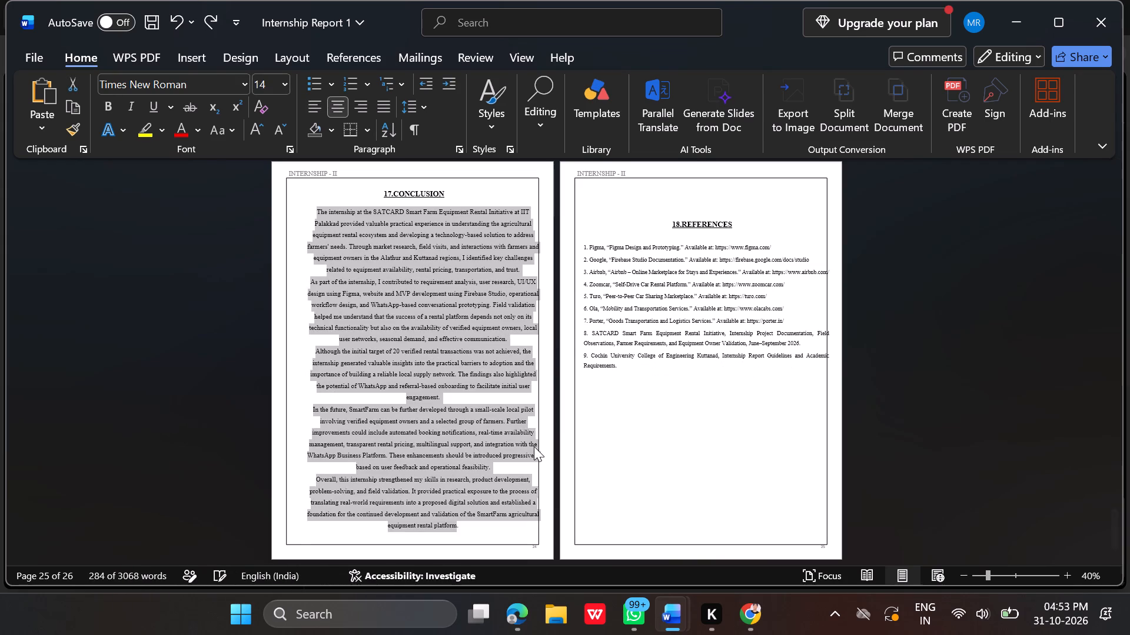
Undo the centering and left indent of the Conclusion body text, back to its justified paragraphs.
key(ctrl+z)
key(ctrl+z)
key(ctrl+z)
key(ctrl+z)
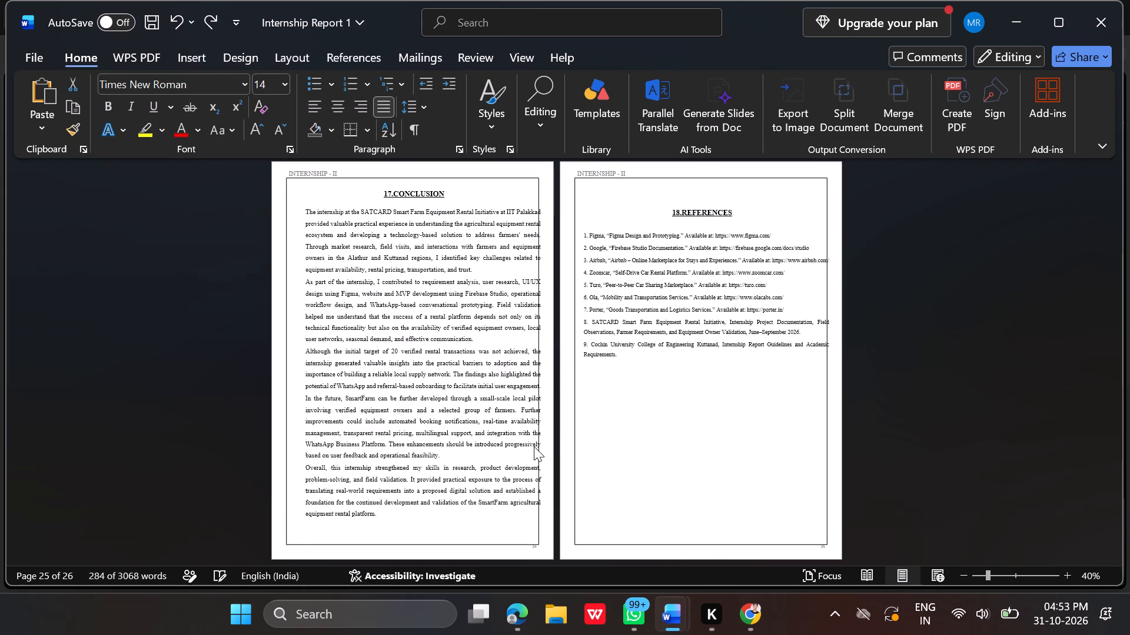
key(ctrl+z)
key(ctrl+z)
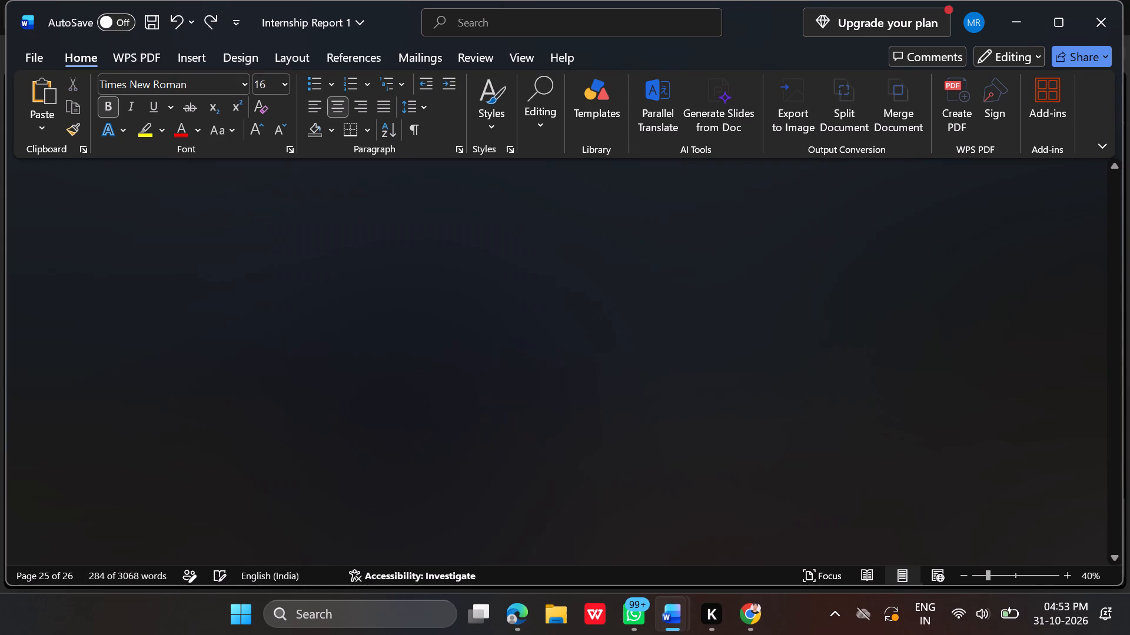
key(ctrl+y)
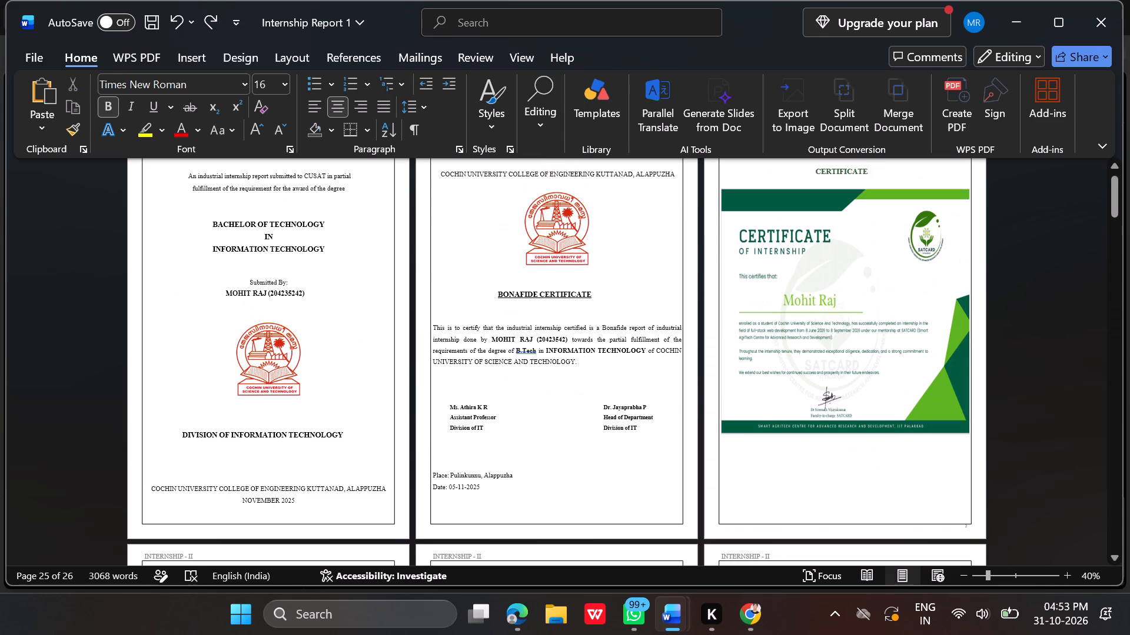
key(ctrl+y)
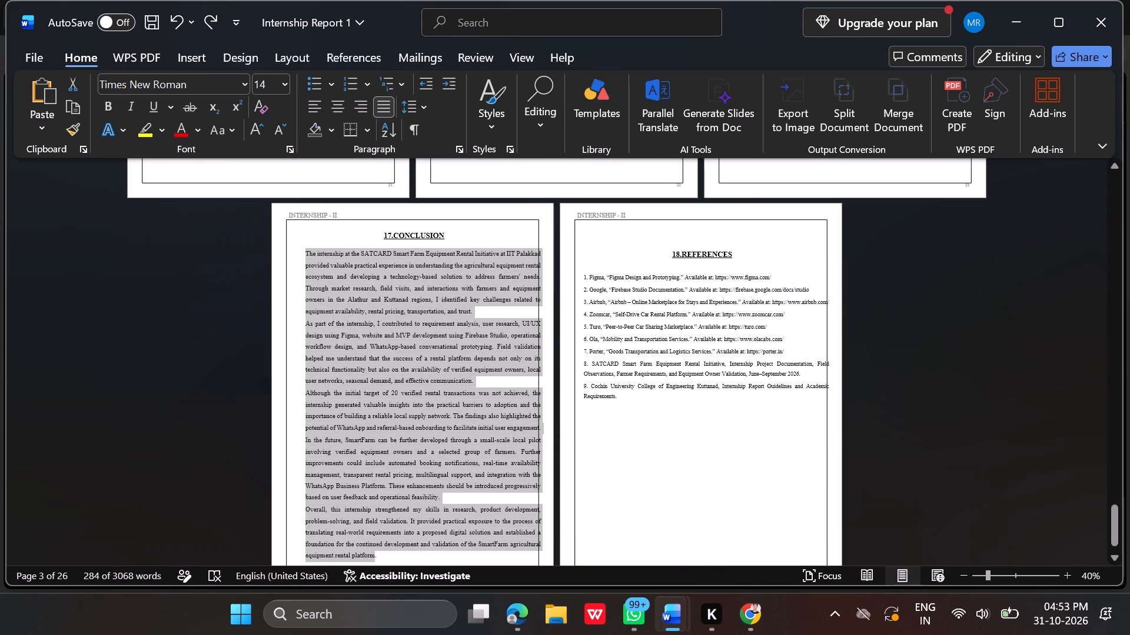
click(620, 480)
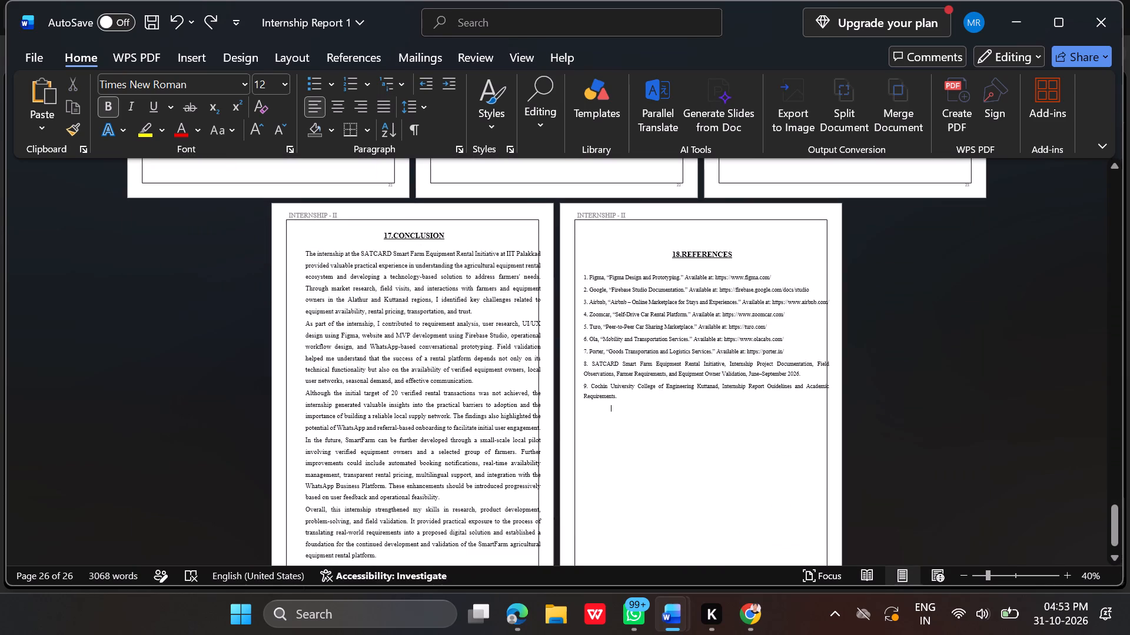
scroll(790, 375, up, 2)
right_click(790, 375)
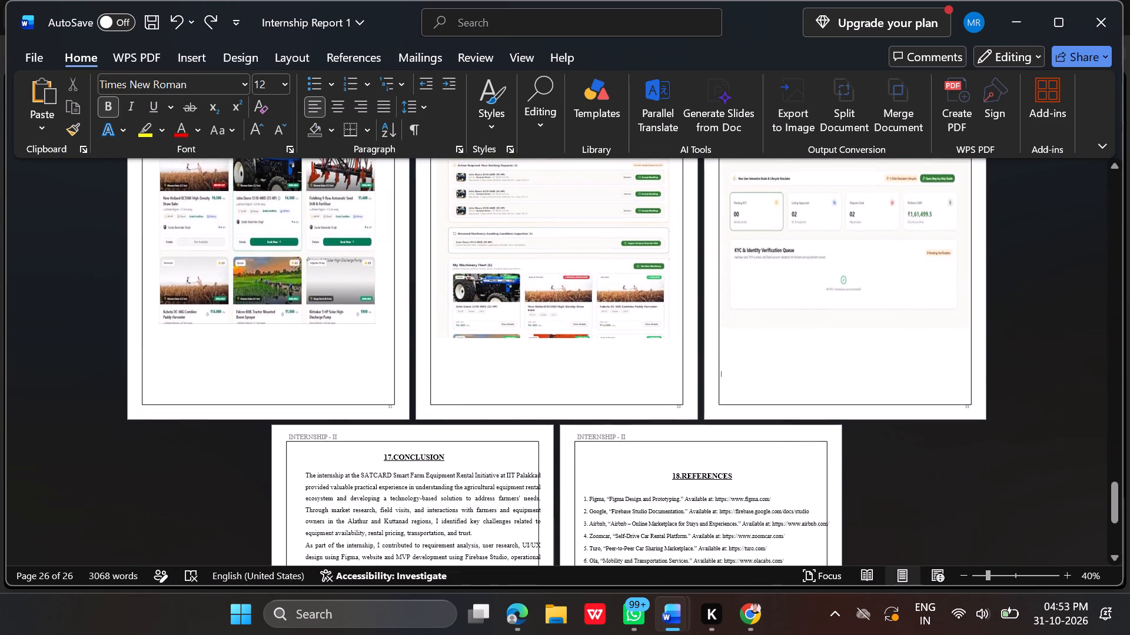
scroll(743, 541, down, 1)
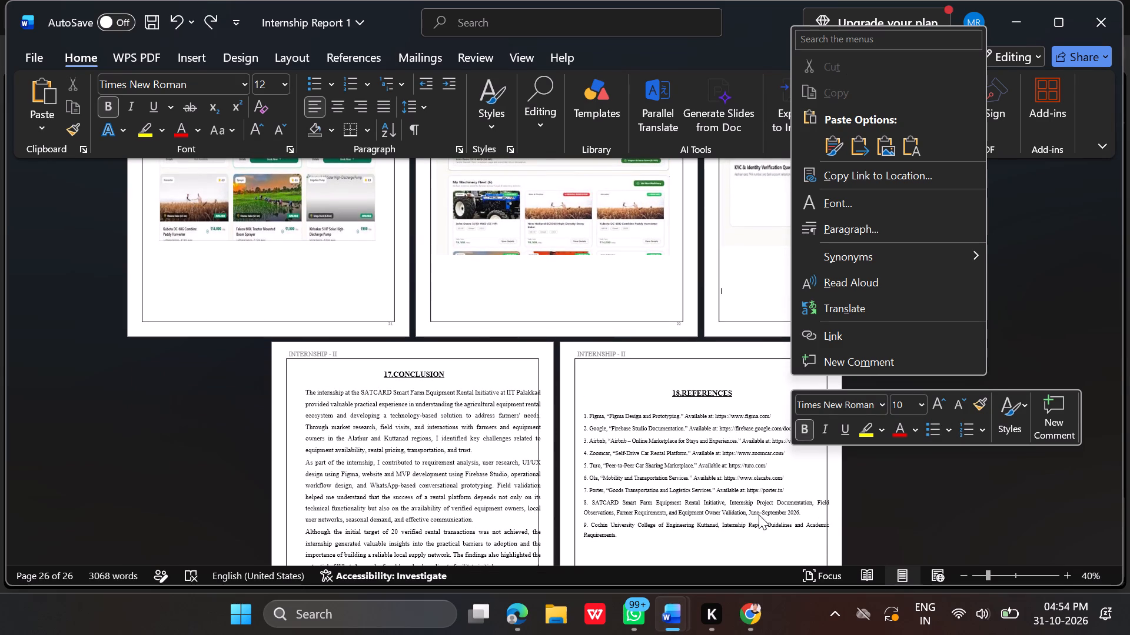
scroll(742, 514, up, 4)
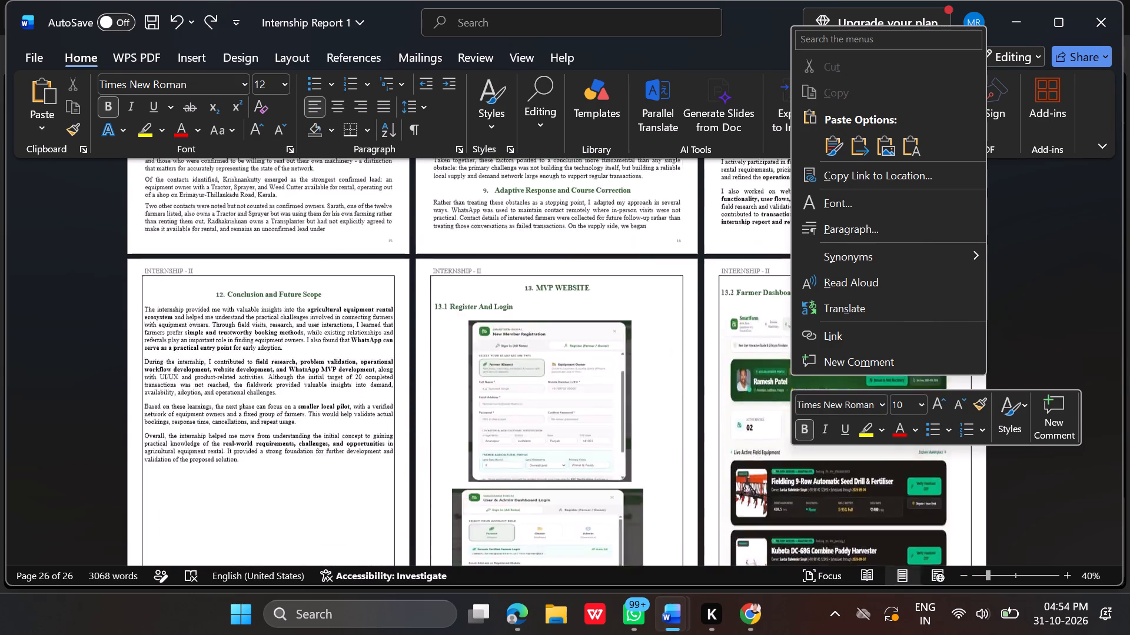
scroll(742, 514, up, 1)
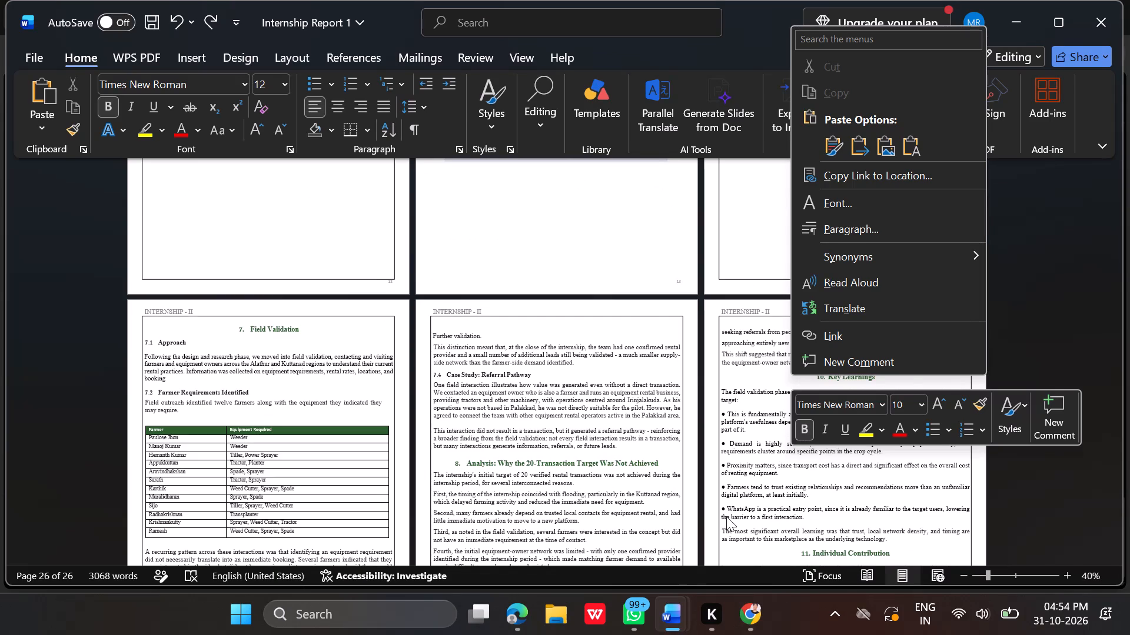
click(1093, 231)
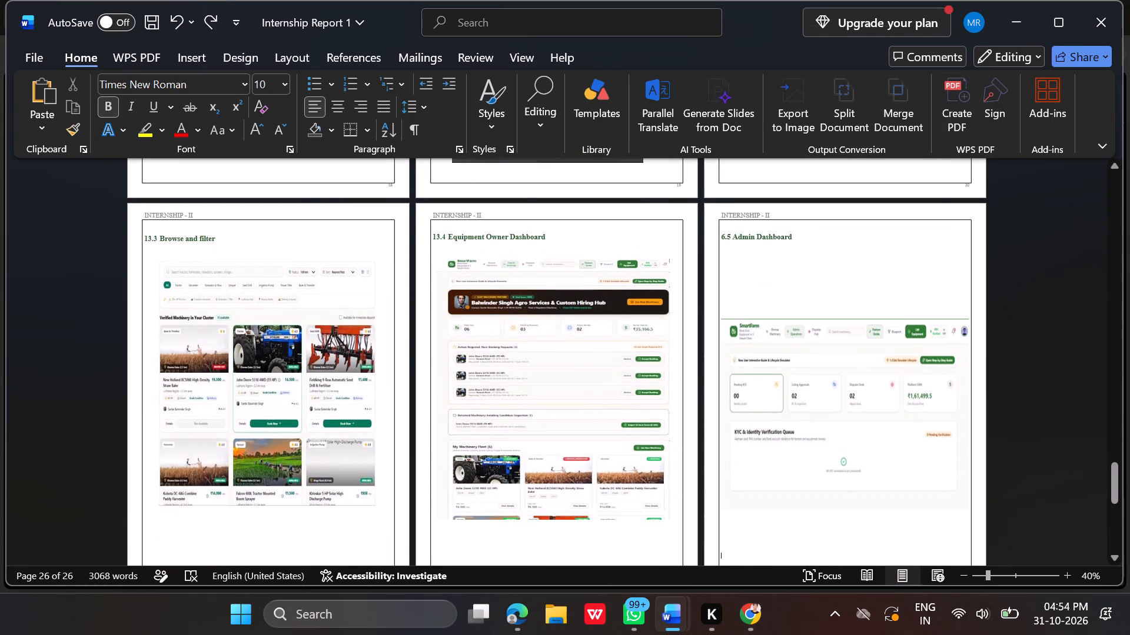
Set the text wrapping of the rectangular border on the Conclusion page to Tight.
scroll(765, 283, down, 4)
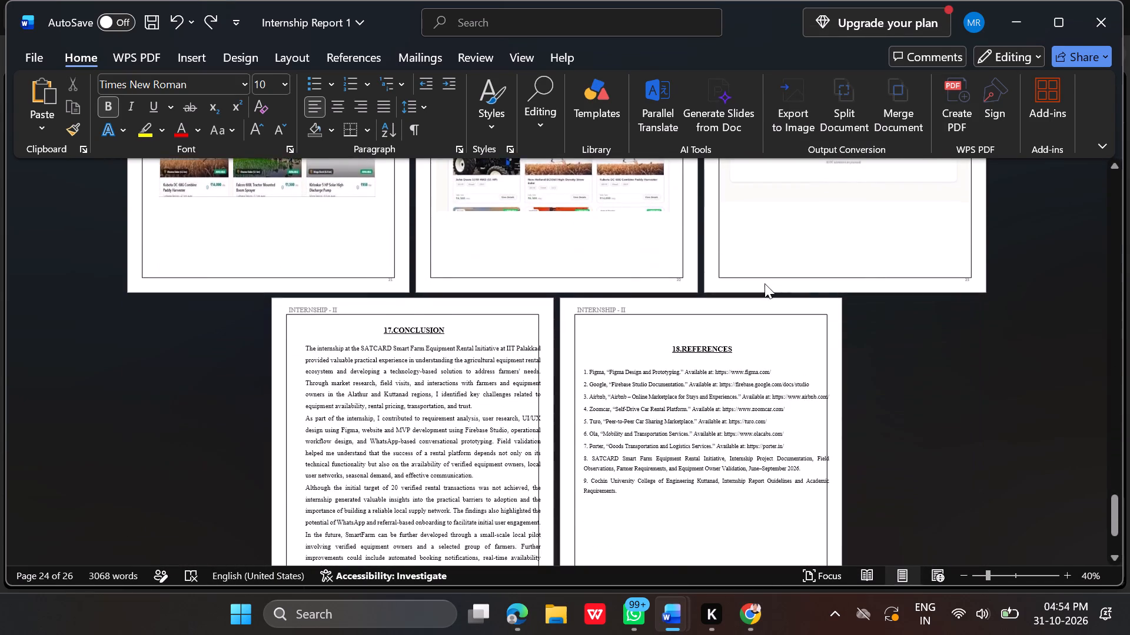
scroll(765, 283, down, 1)
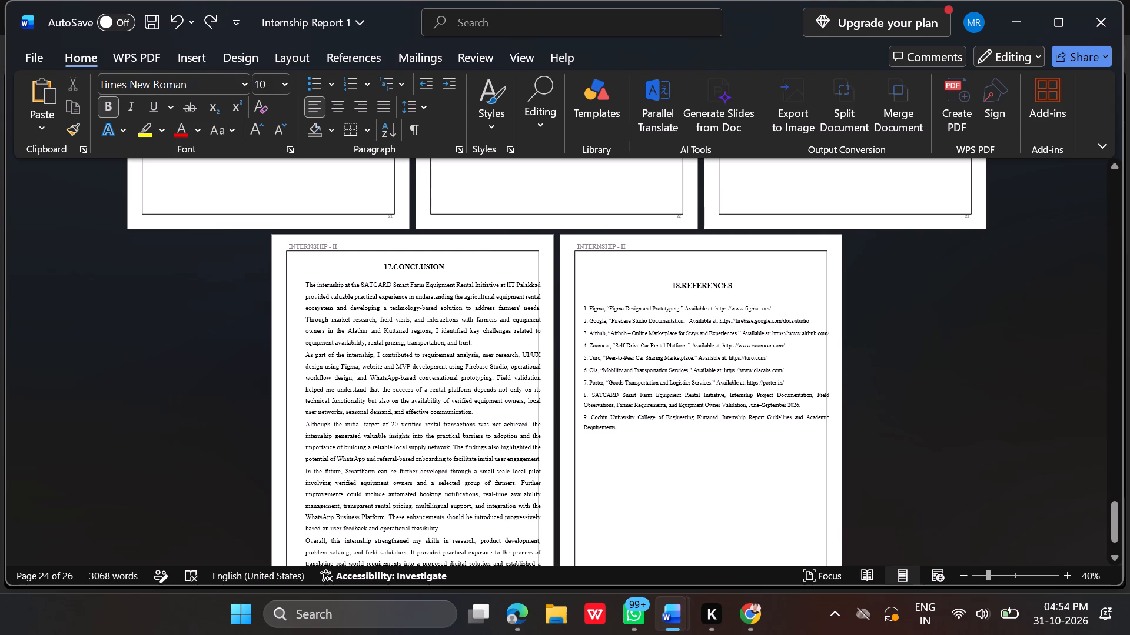
drag(537, 262, 551, 262)
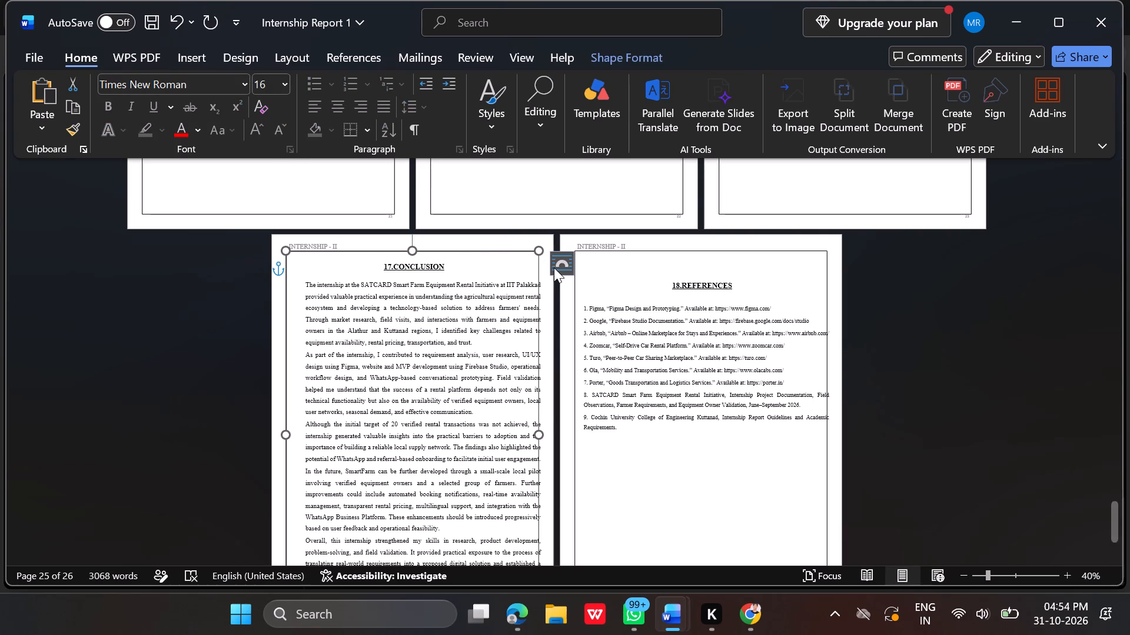
click(554, 268)
click(649, 390)
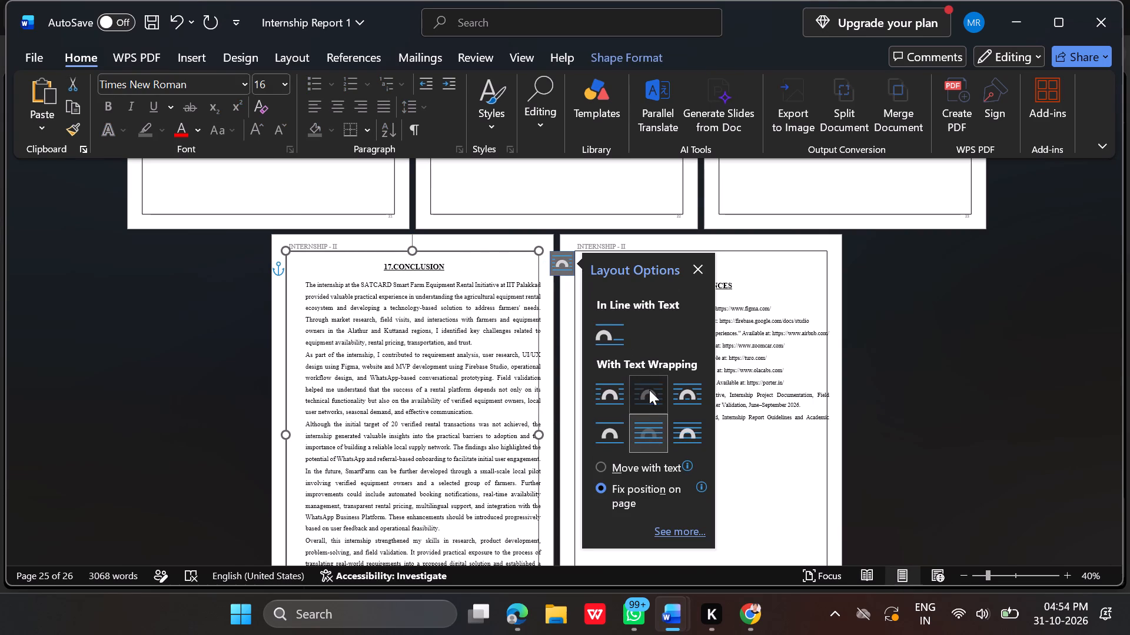
click(747, 450)
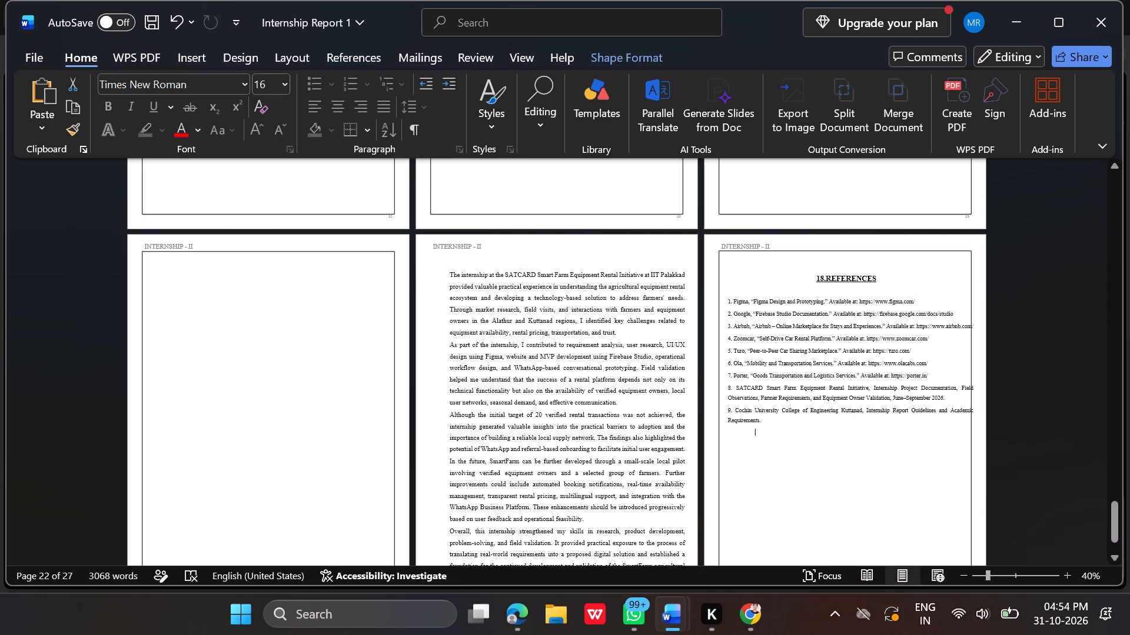
Examine how the border, heading and body text are laid out across the Conclusion and References pages.
scroll(595, 431, down, 2)
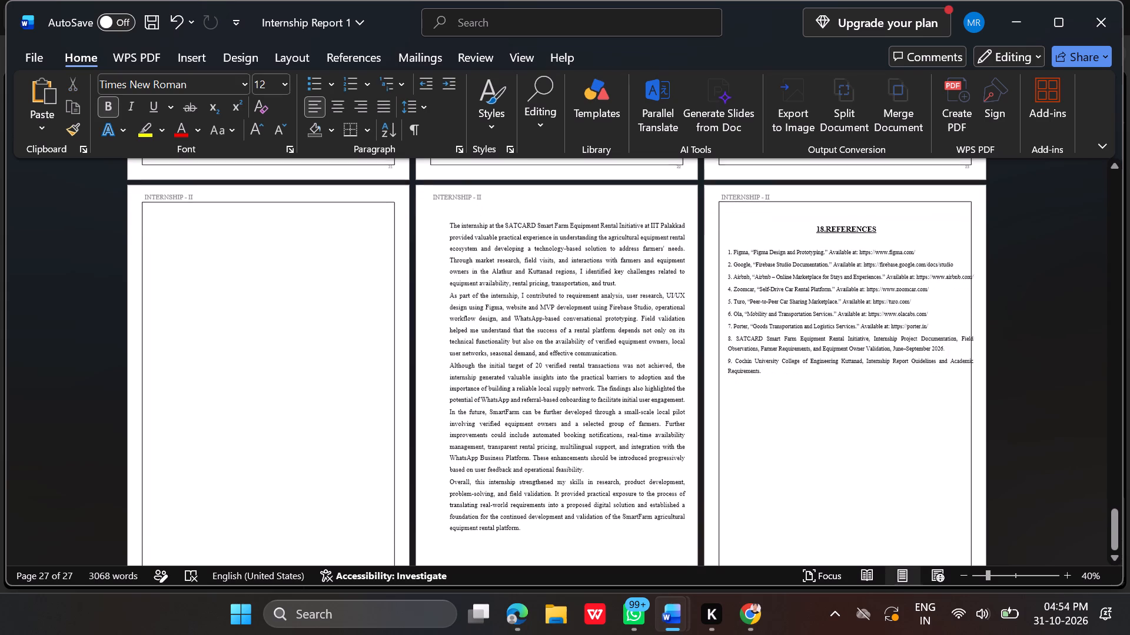
scroll(595, 431, down, 1)
scroll(595, 431, up, 3)
scroll(595, 431, right, 1)
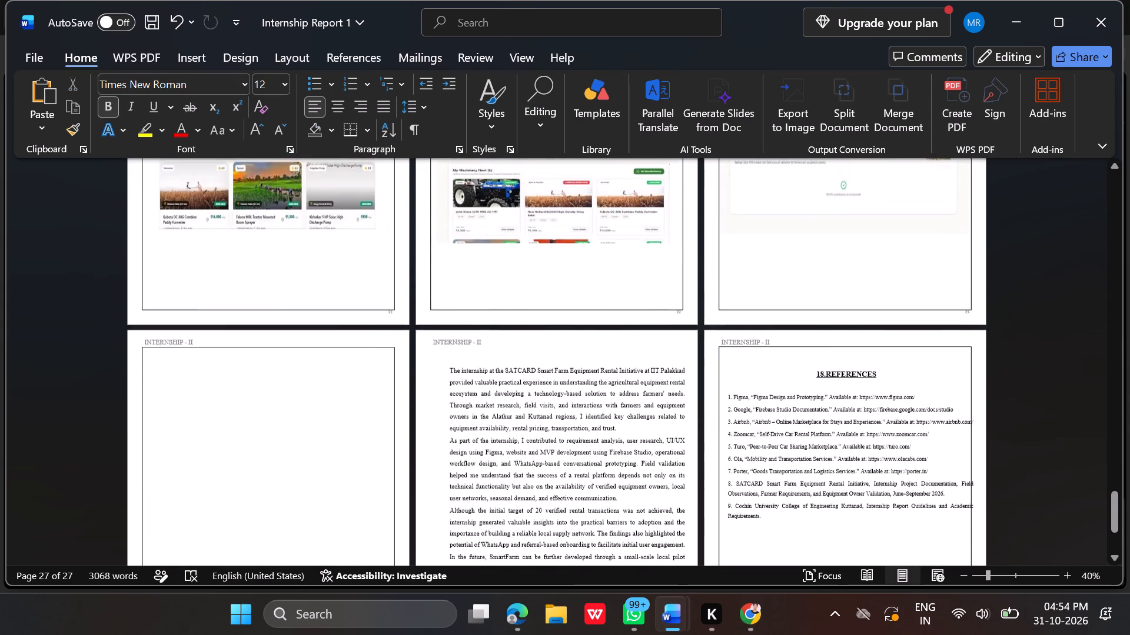
scroll(595, 431, right, 2)
scroll(595, 431, down, 1)
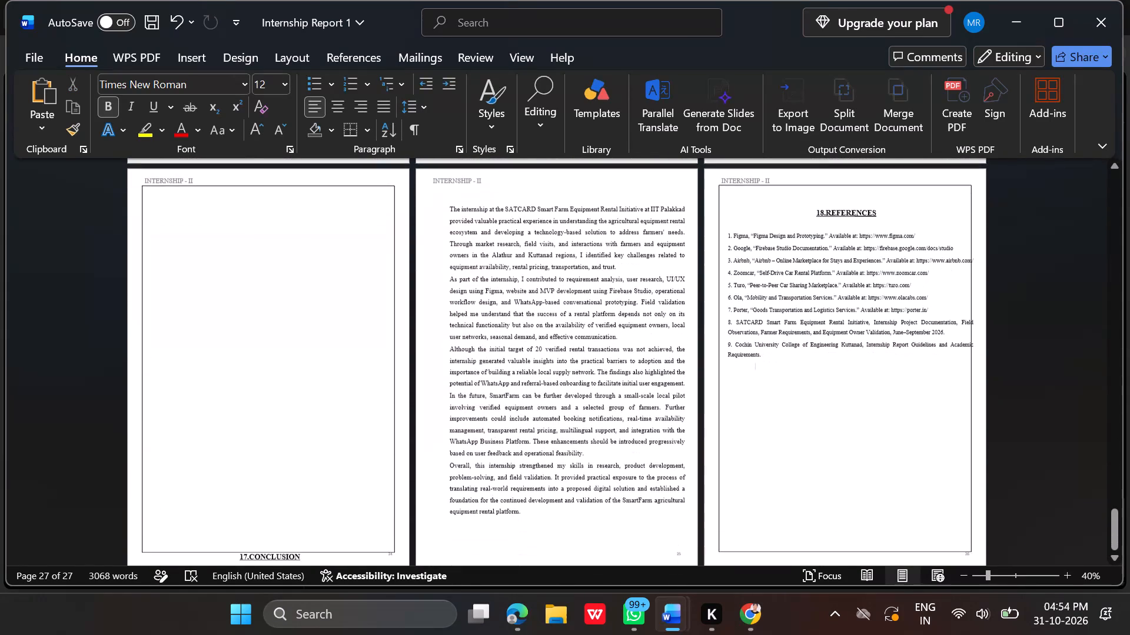
scroll(595, 431, down, 4)
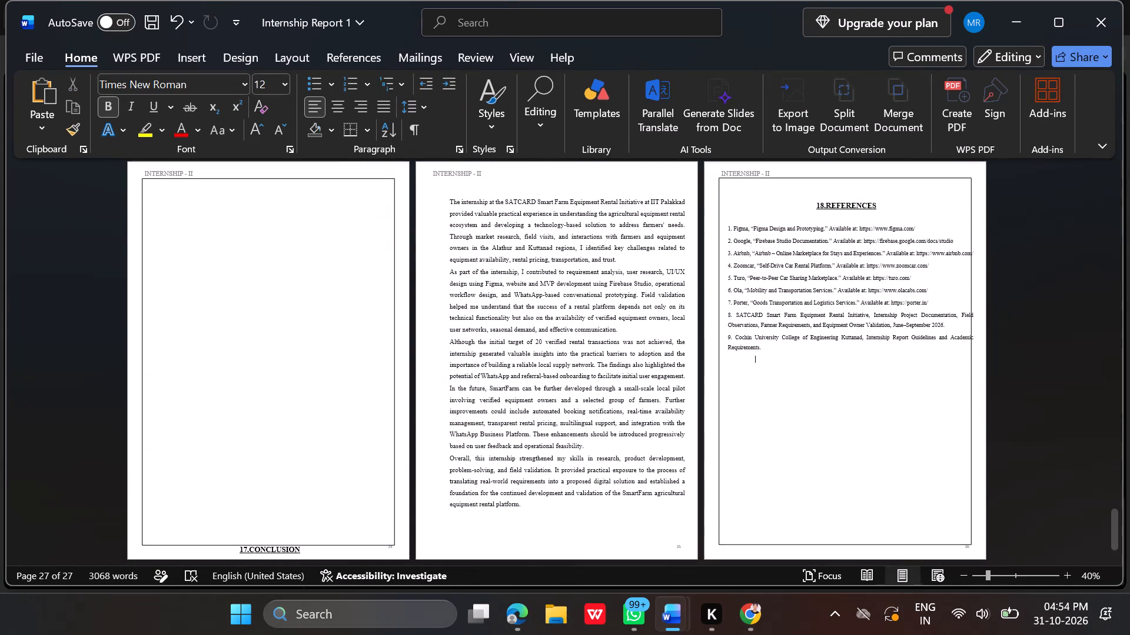
scroll(513, 496, up, 2)
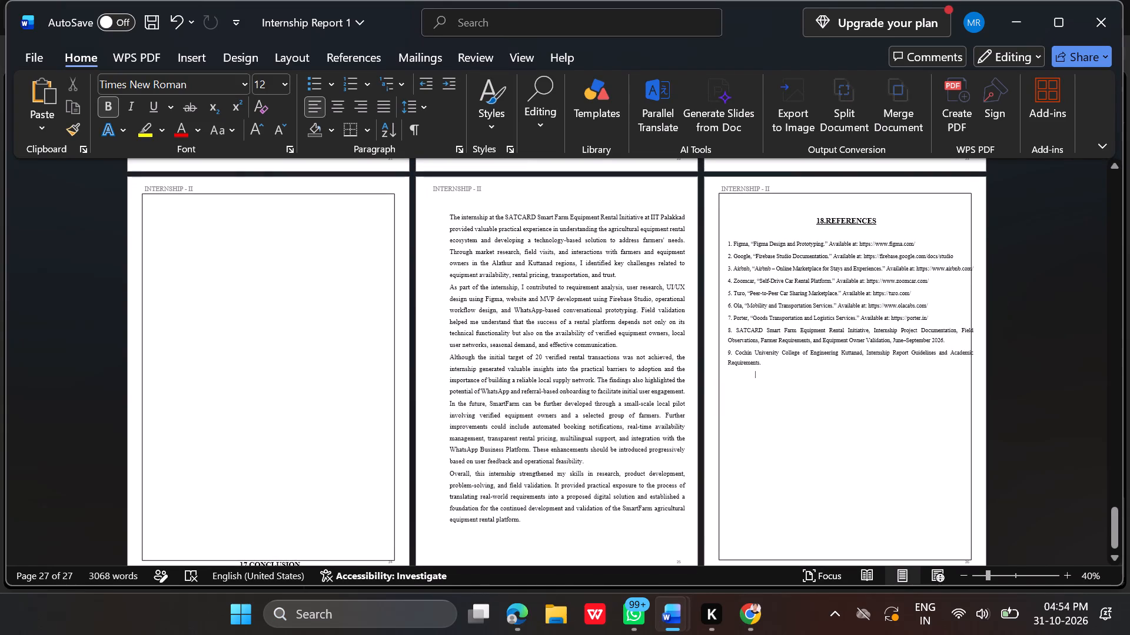
Rework the space above the Conclusion body text, deleting back through the heading's last letter and inserting two new lines.
key(space)
drag(454, 196, 454, 205)
key(Return)
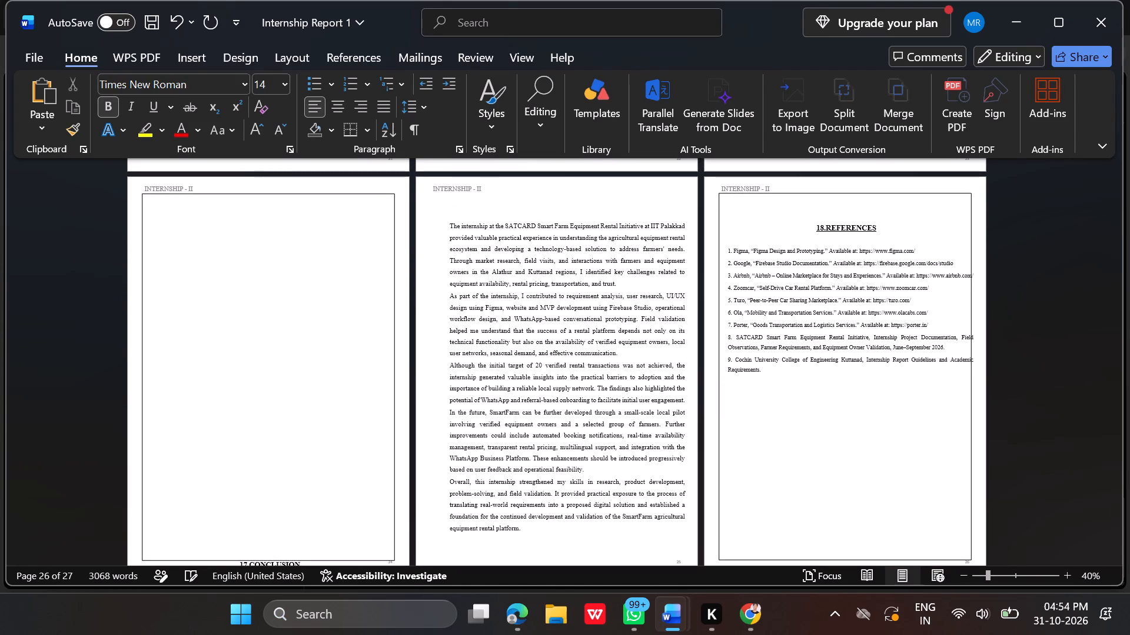
key(BackSpace)
key(BackSpace)
key(BackSpace)
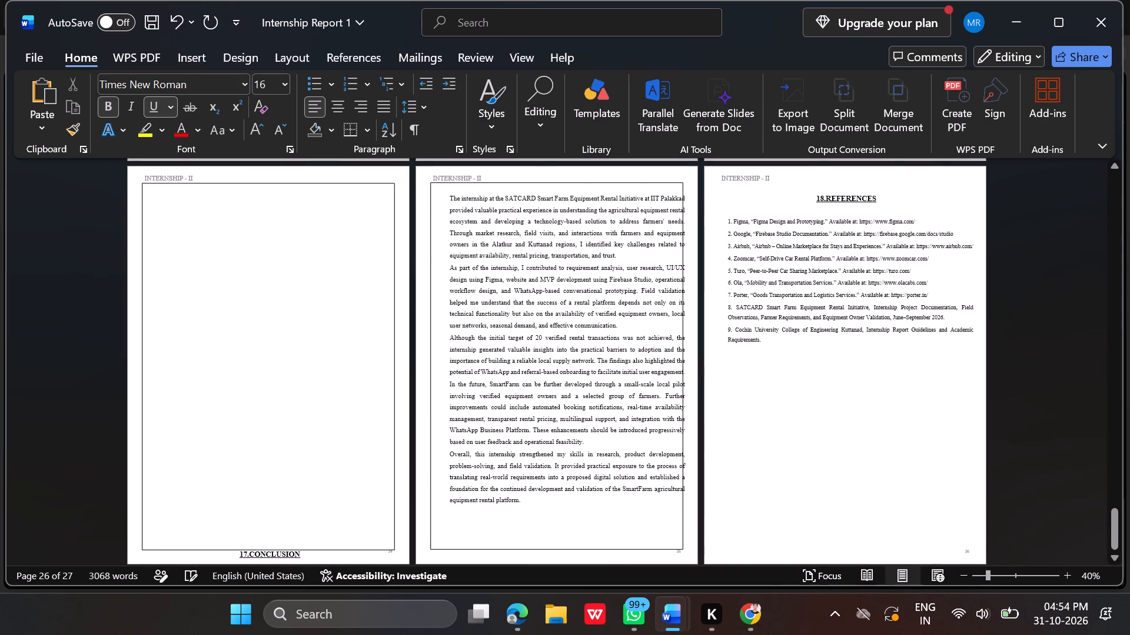
key(Return)
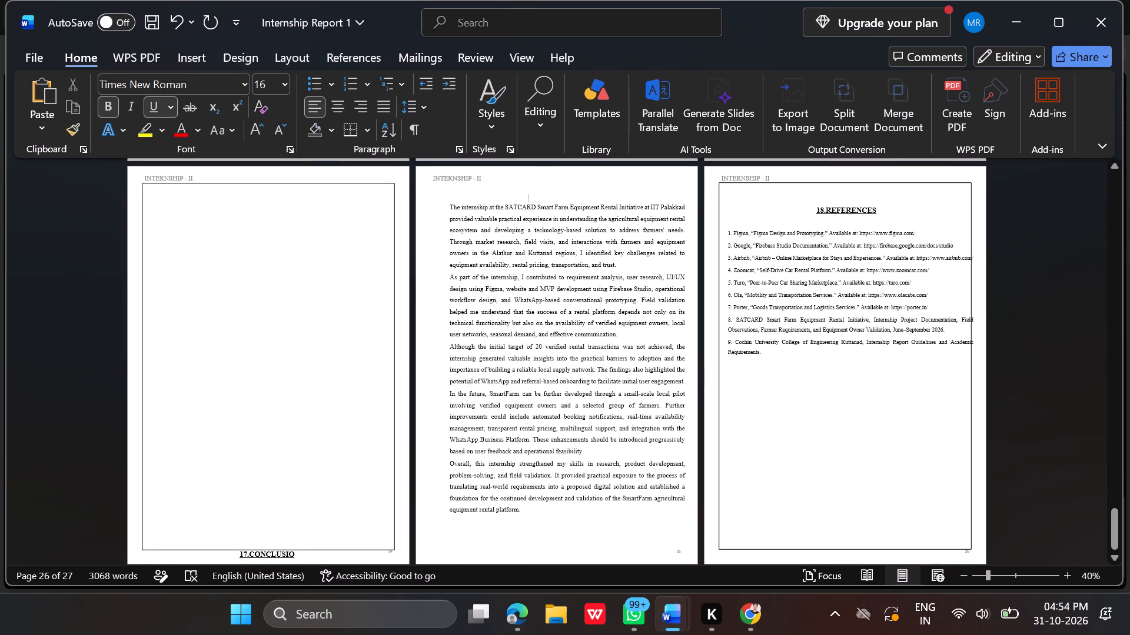
key(space)
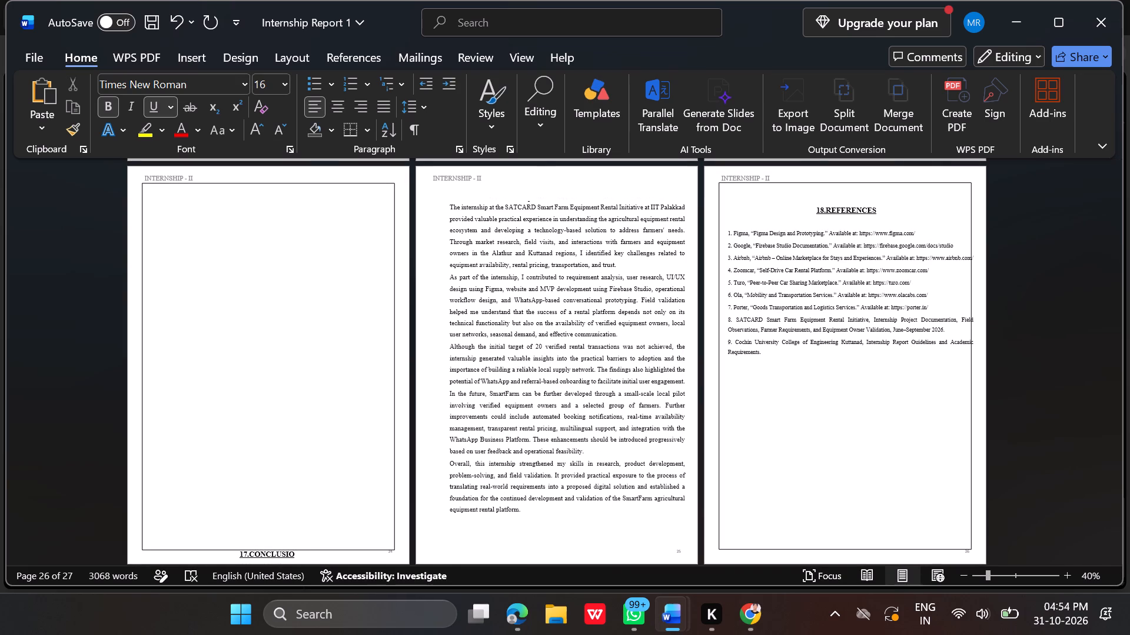
key(Return)
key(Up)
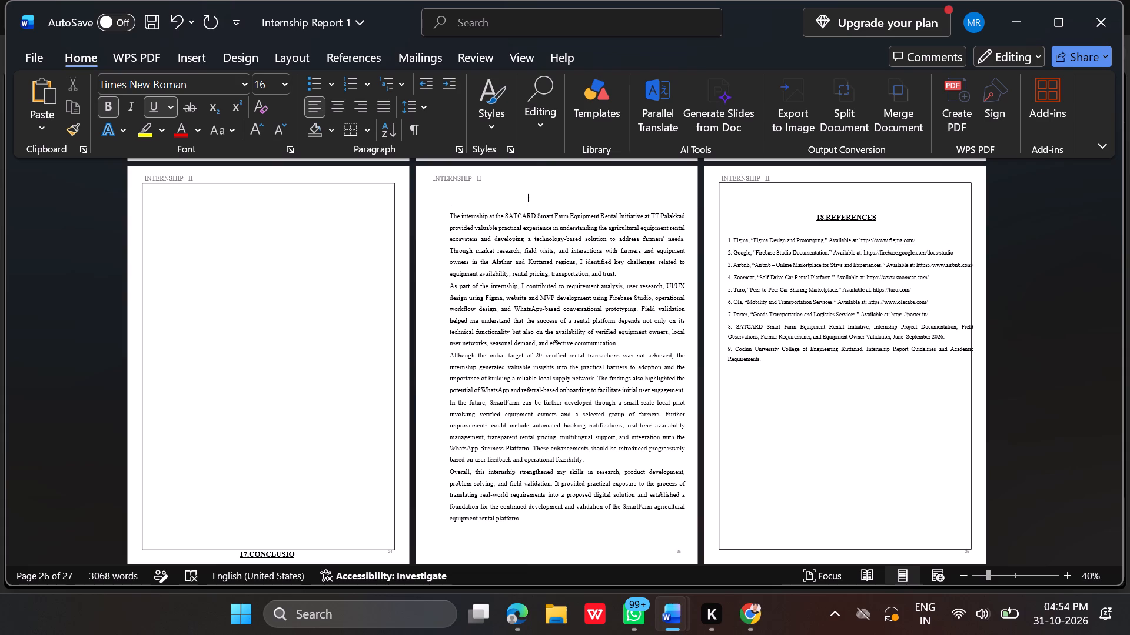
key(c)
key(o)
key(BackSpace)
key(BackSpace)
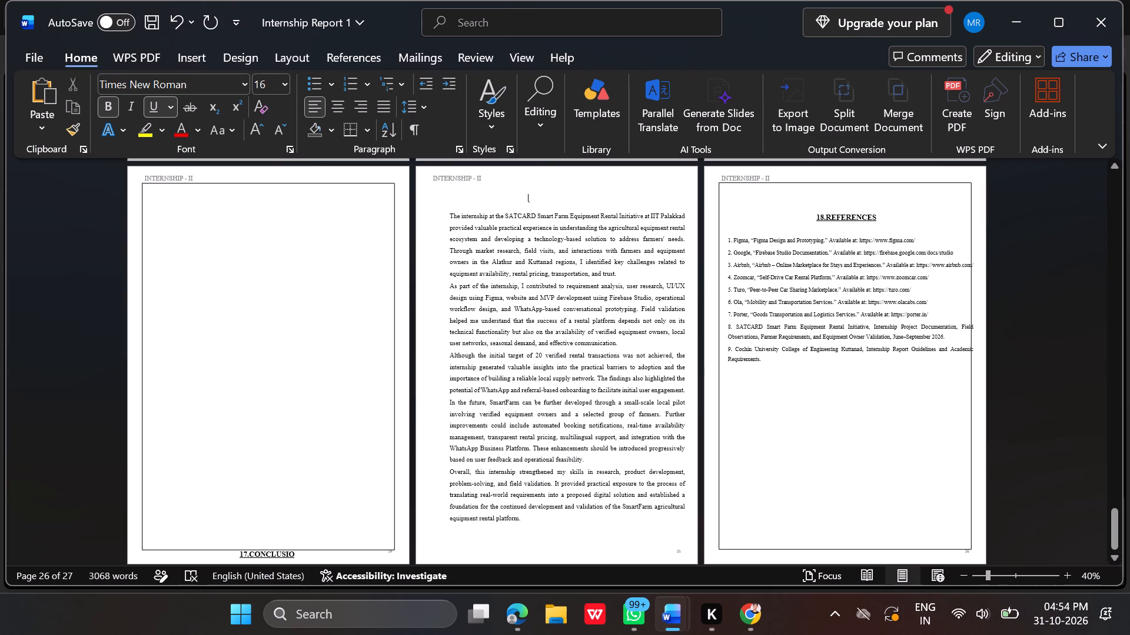
Copy all the body paragraphs of the Conclusion section.
drag(439, 220, 636, 547)
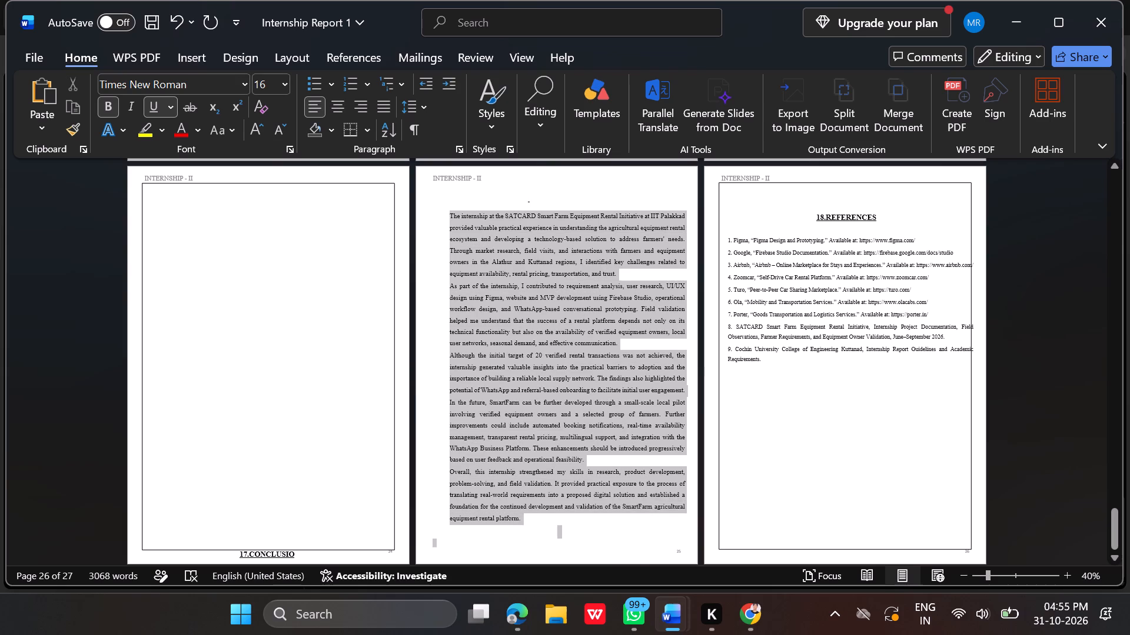
drag(636, 547, 636, 552)
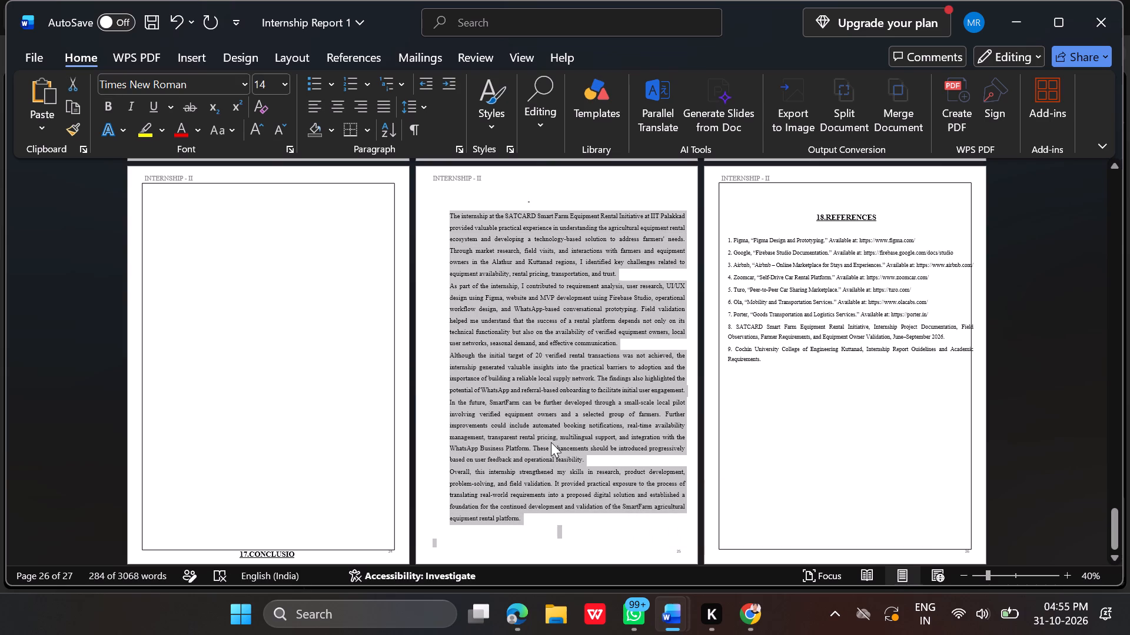
key(ctrl+c)
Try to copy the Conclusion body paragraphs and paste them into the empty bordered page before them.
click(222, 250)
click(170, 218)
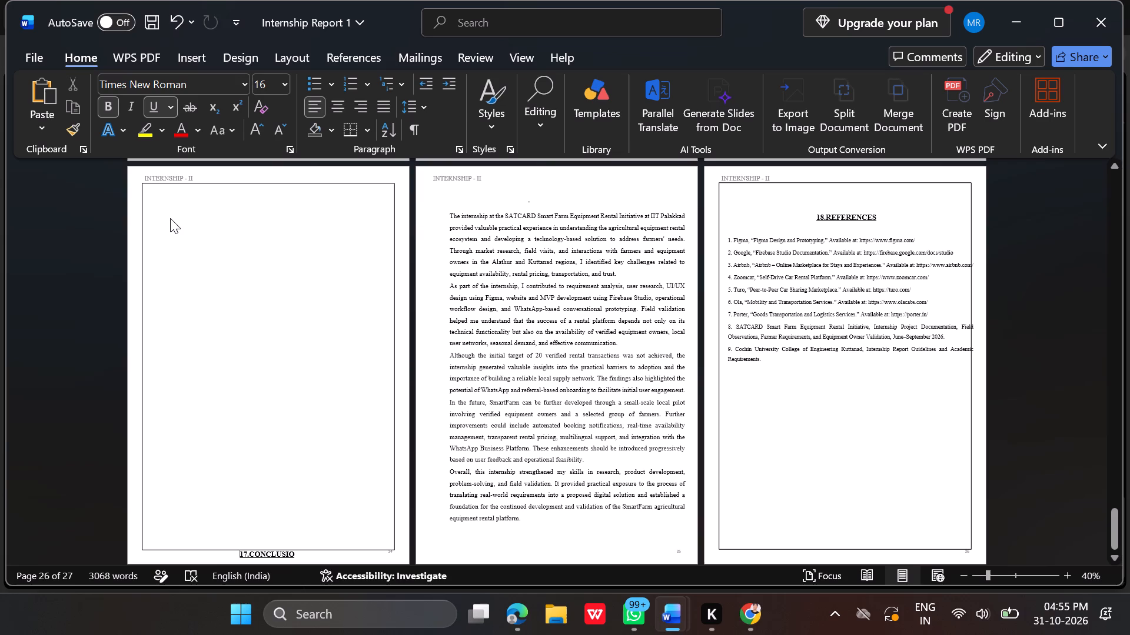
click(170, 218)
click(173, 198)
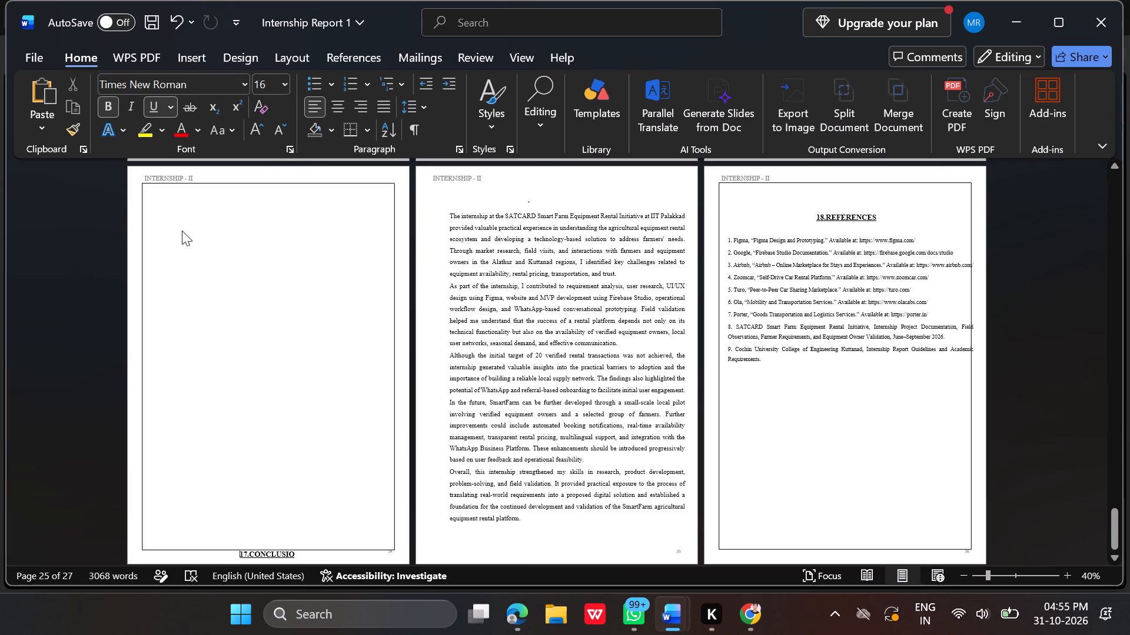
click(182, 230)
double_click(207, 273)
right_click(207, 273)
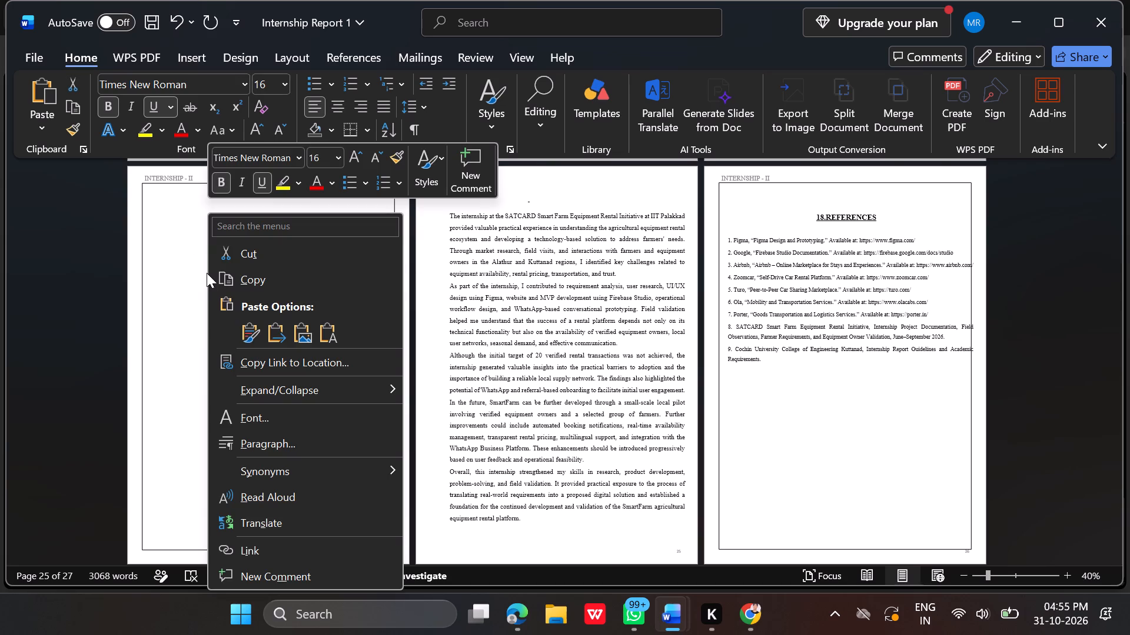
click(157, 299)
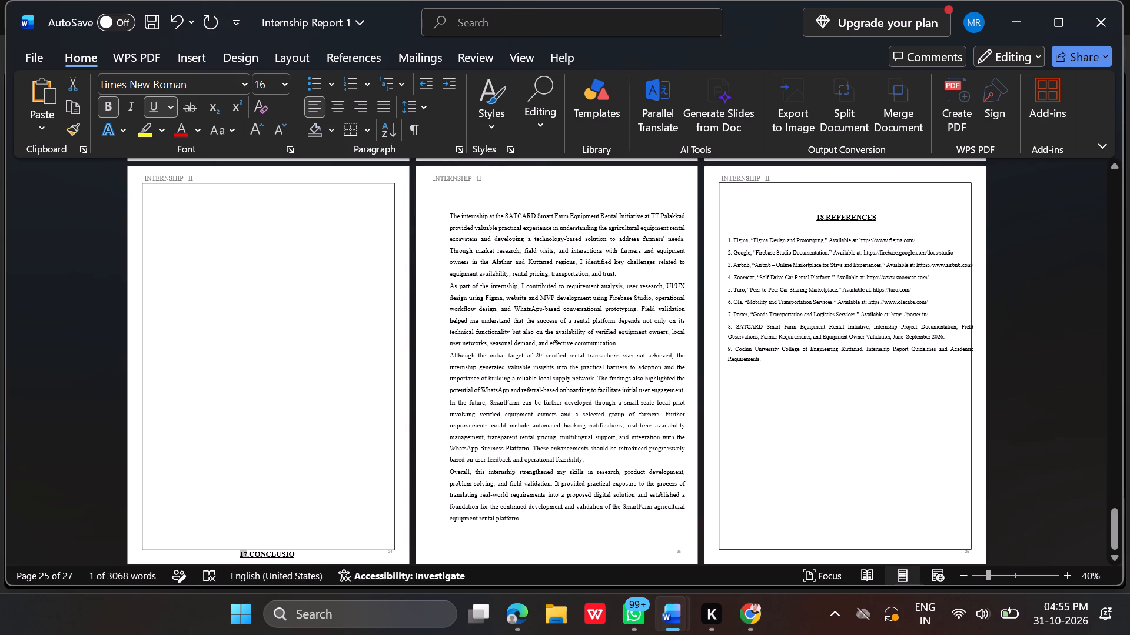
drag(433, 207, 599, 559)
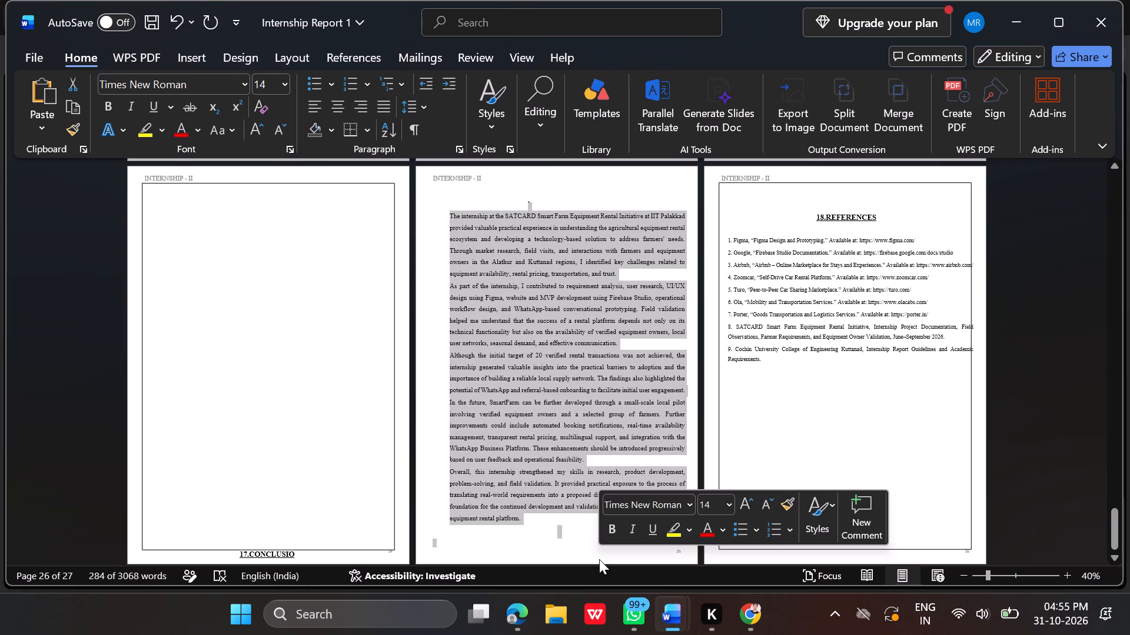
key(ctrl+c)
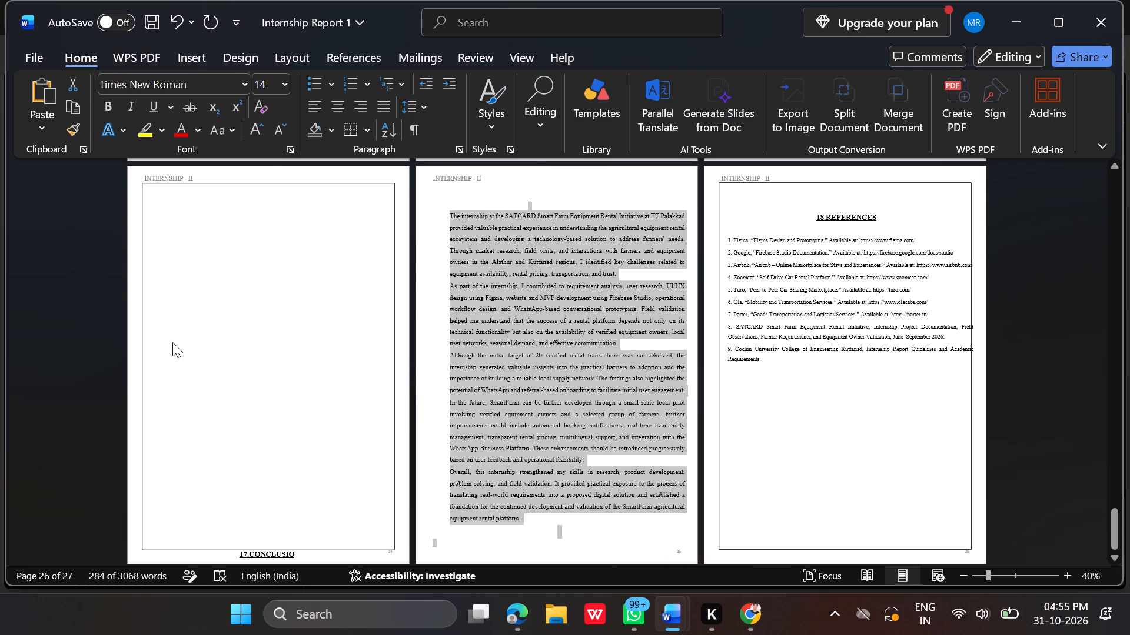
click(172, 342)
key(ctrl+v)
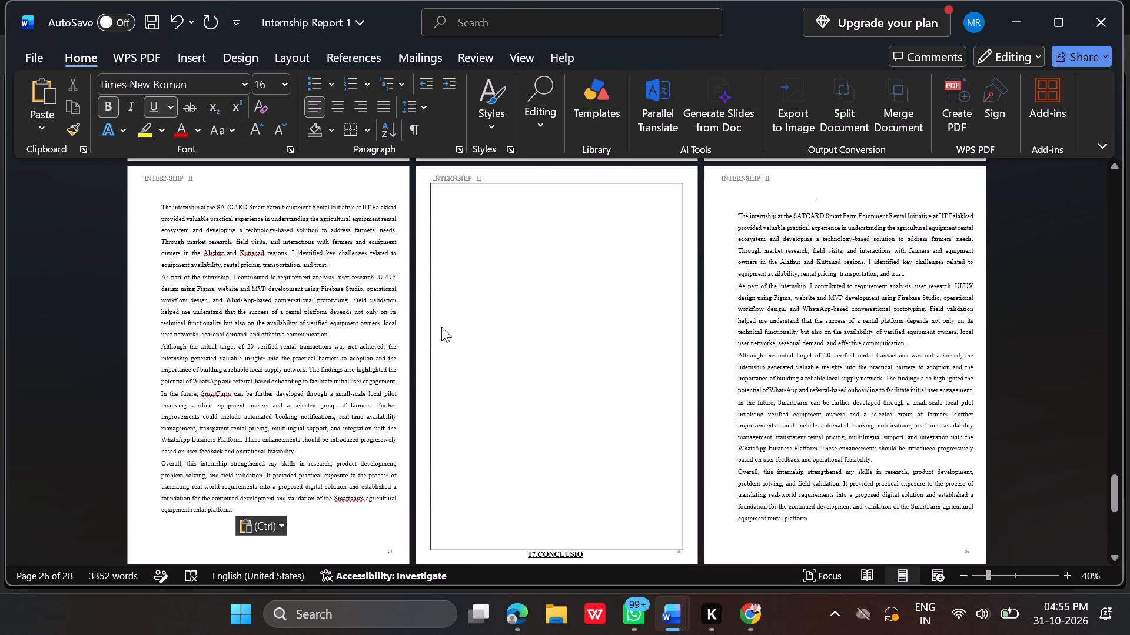
Undo the pasted text and the earlier Conclusion edits, back through the heading and line changes and the border's Tight wrapping.
scroll(460, 335, up, 2)
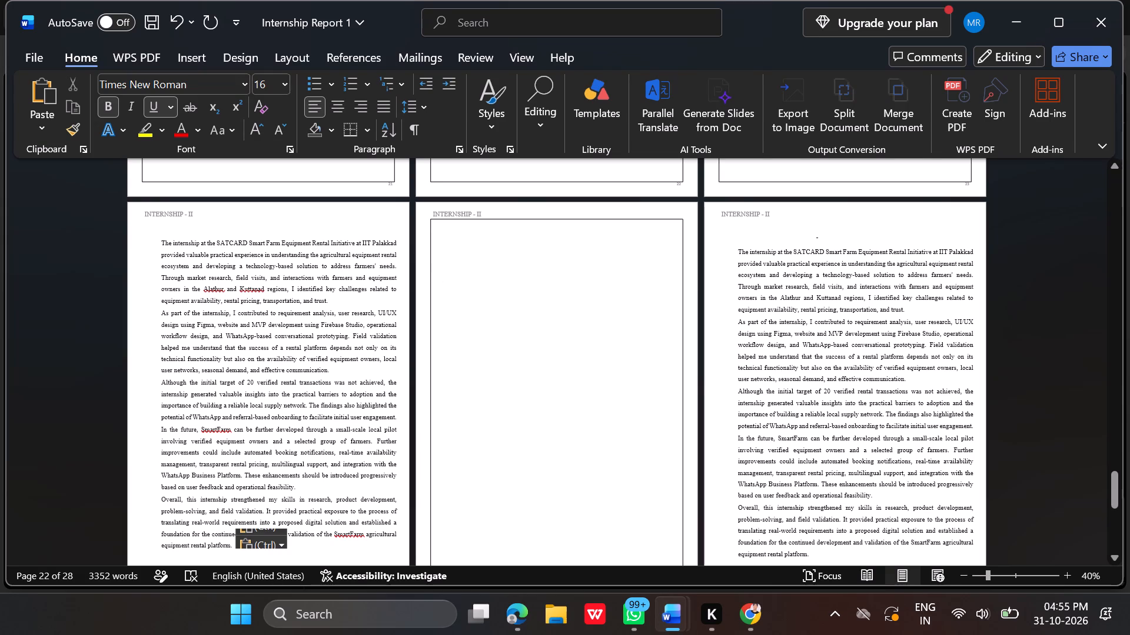
key(ctrl+z)
key(ctrl+z)
key(ctrl+z)
key(ctrl+z)
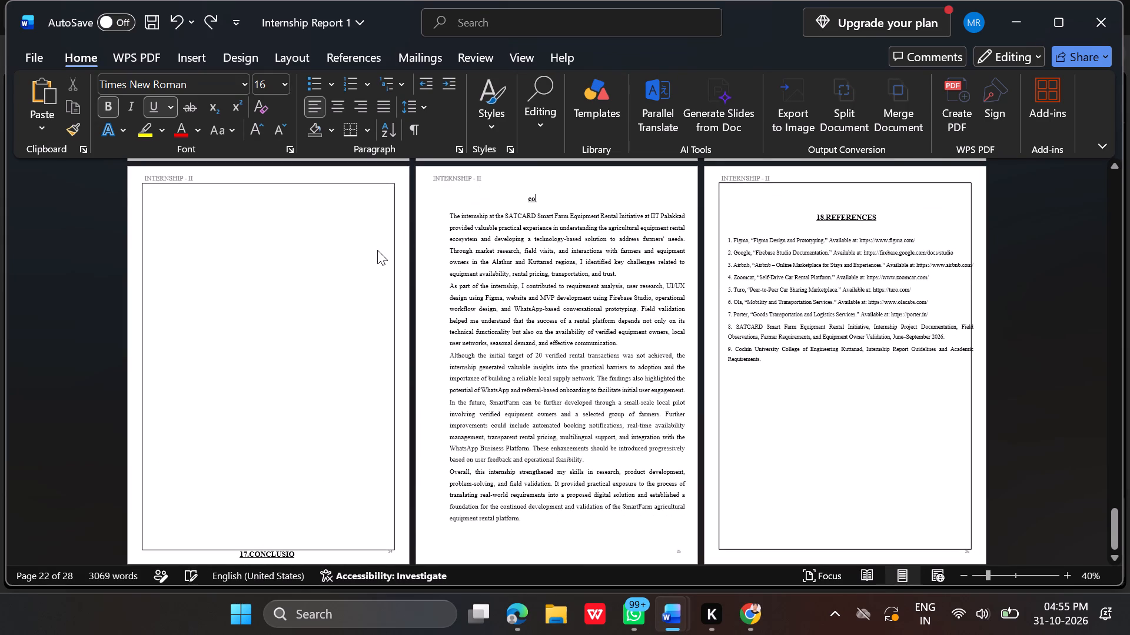
key(ctrl+z)
key(ctrl+z)
key(ctrl+z)
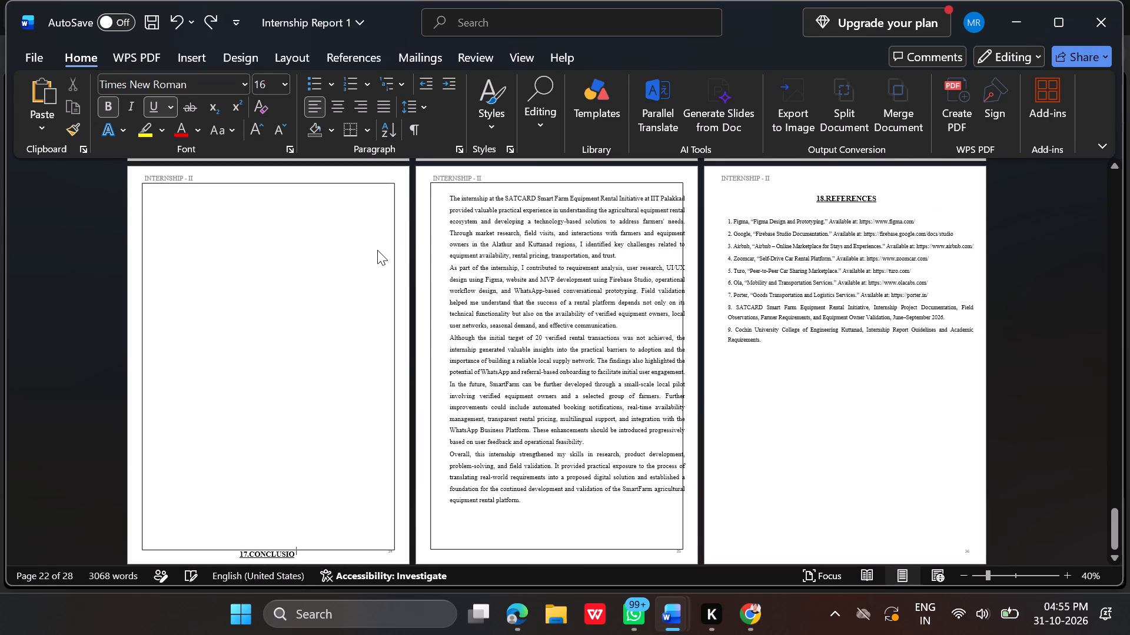
key(ctrl+z)
key(ctrl+z)
key(ctrl+z)
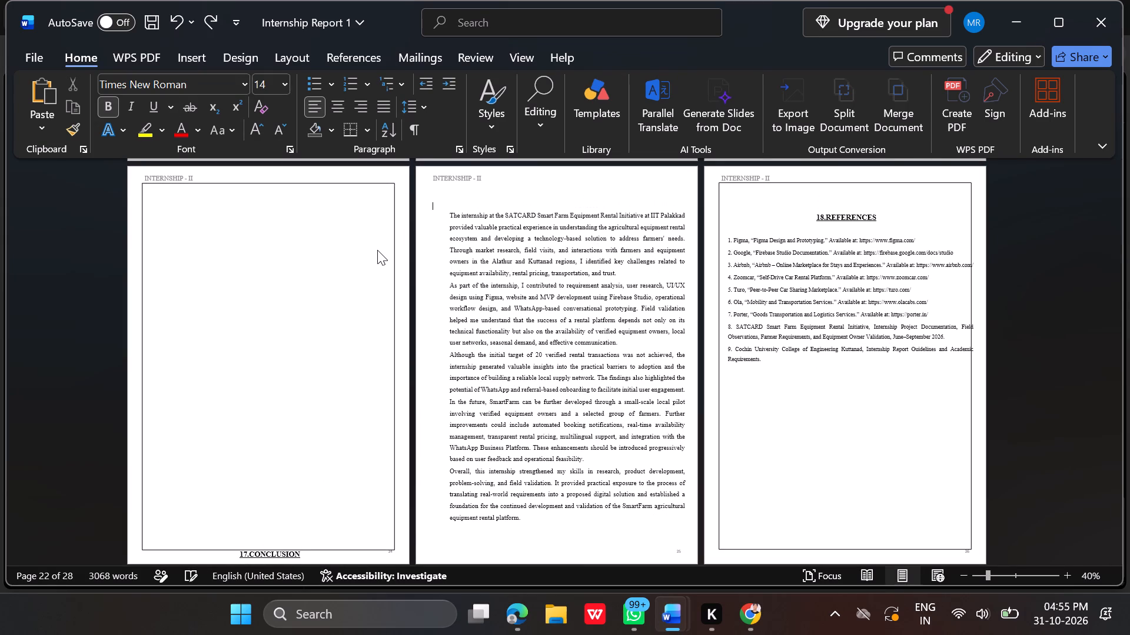
key(ctrl+z)
key(ctrl+z)
key(ctrl+z)
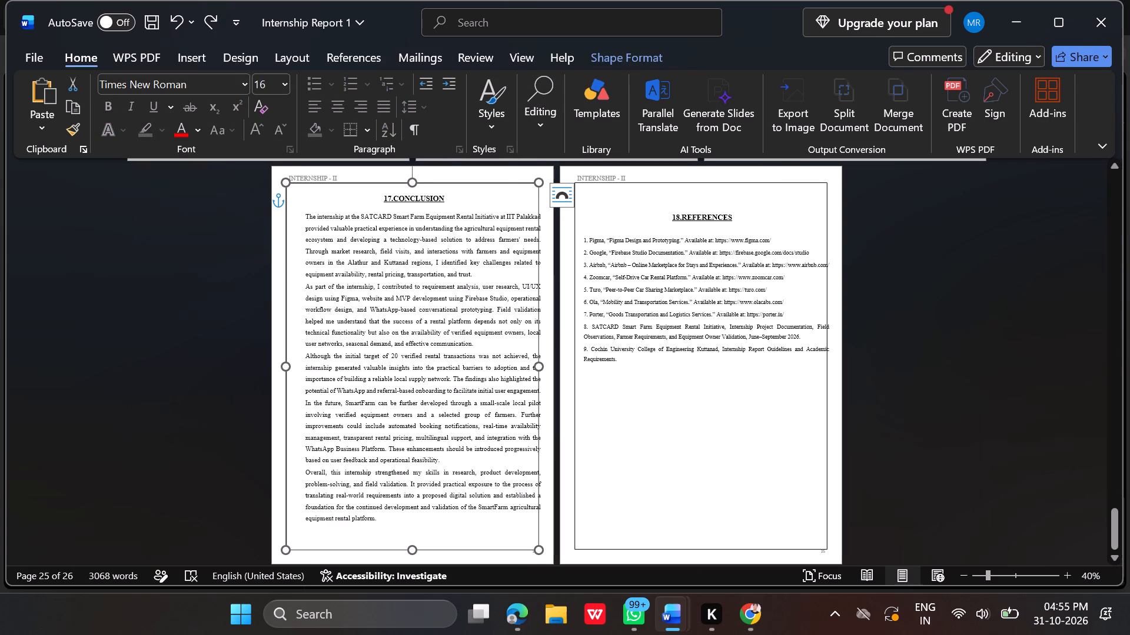
Widen the Conclusion page border slightly on its right side so the body text fits inside it.
click(566, 203)
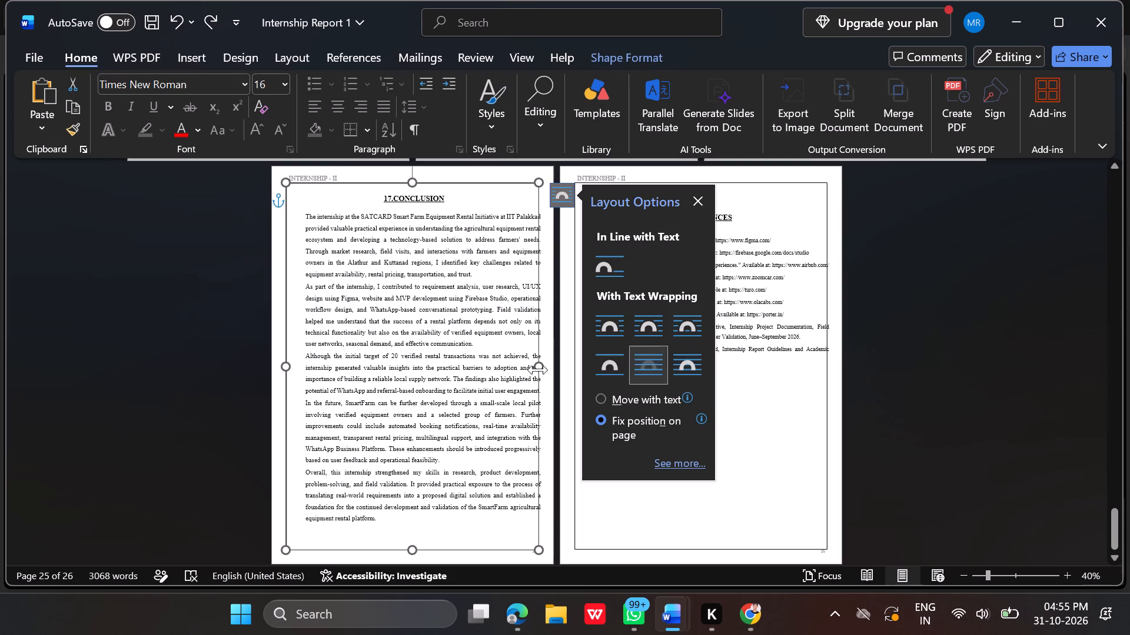
drag(536, 370, 571, 370)
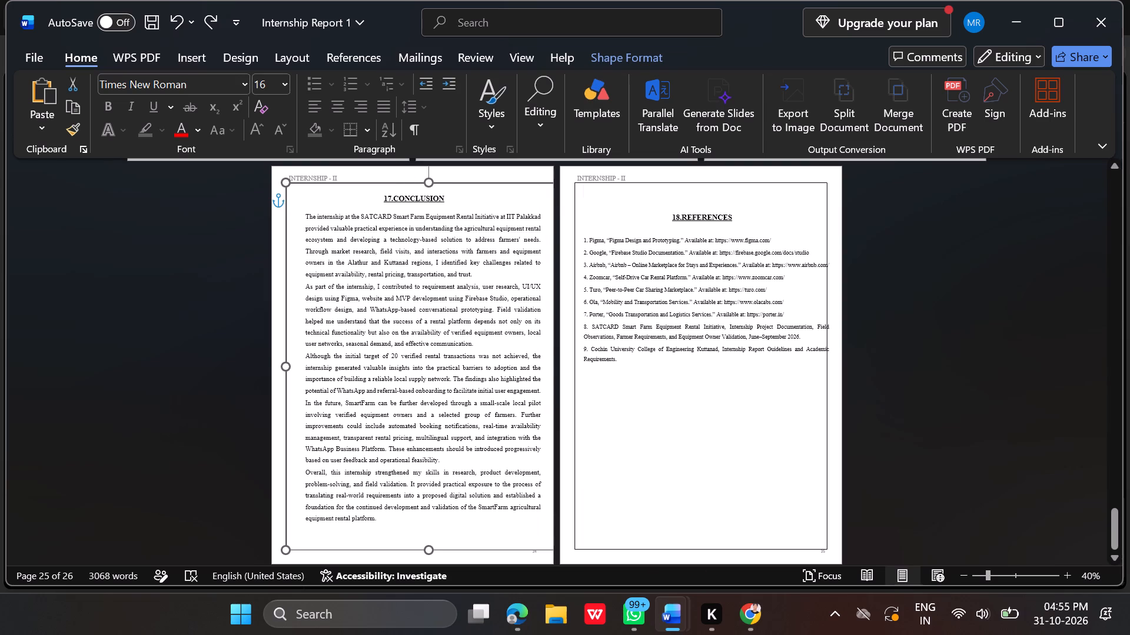
drag(571, 370, 549, 373)
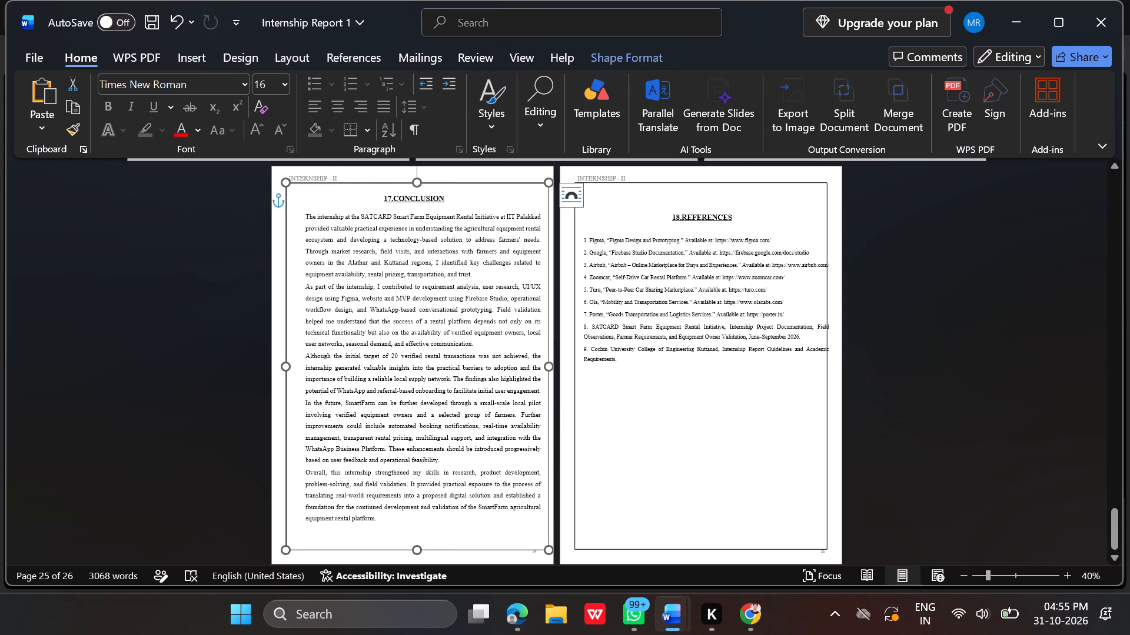
click(664, 427)
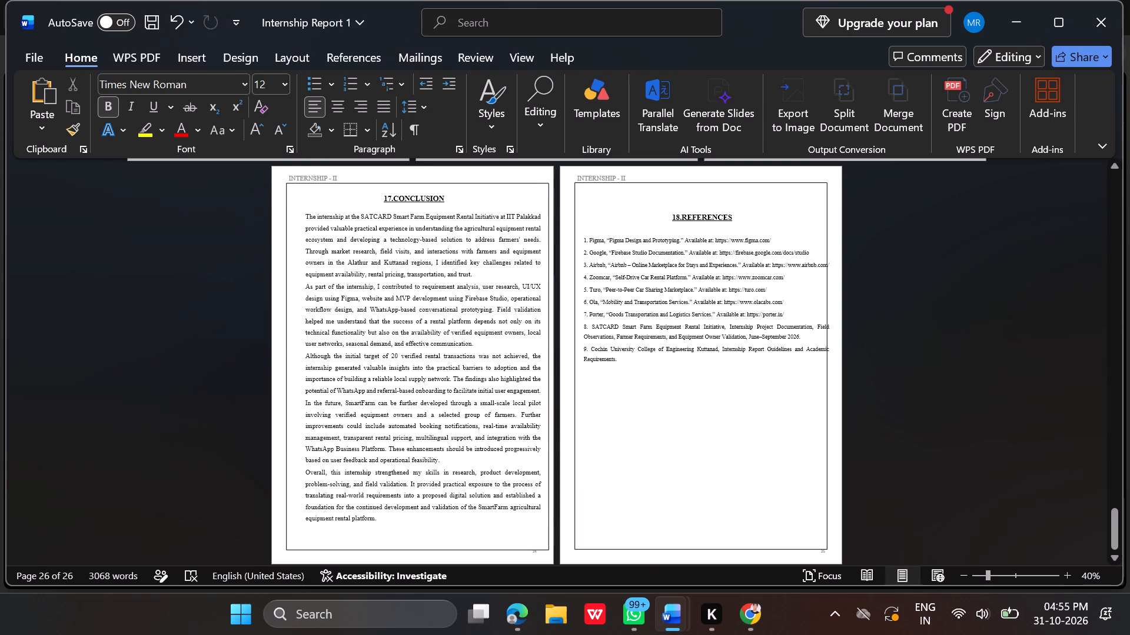
Widen the References page border slightly on both its right and left sides so the reference text fits inside it.
click(823, 373)
drag(829, 368, 837, 368)
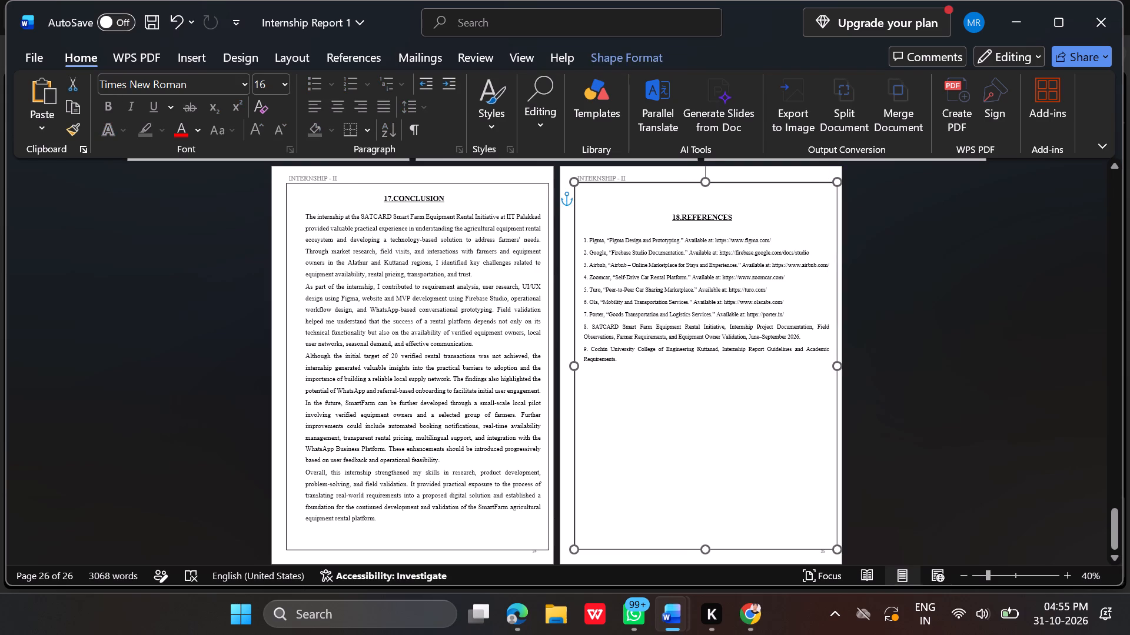
drag(837, 368, 834, 369)
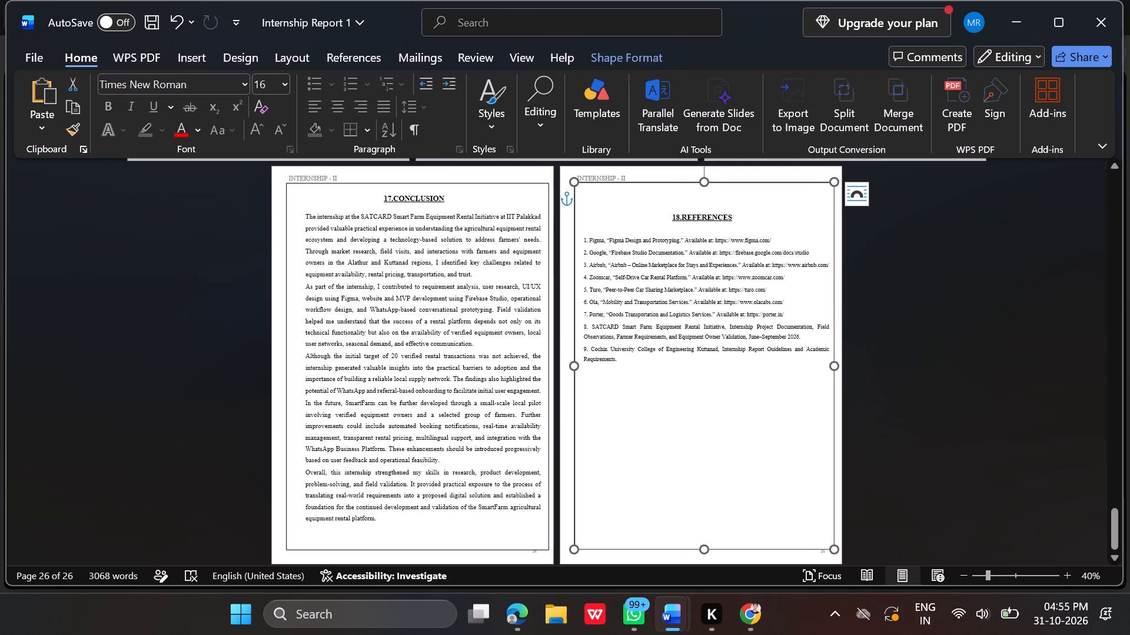
click(693, 416)
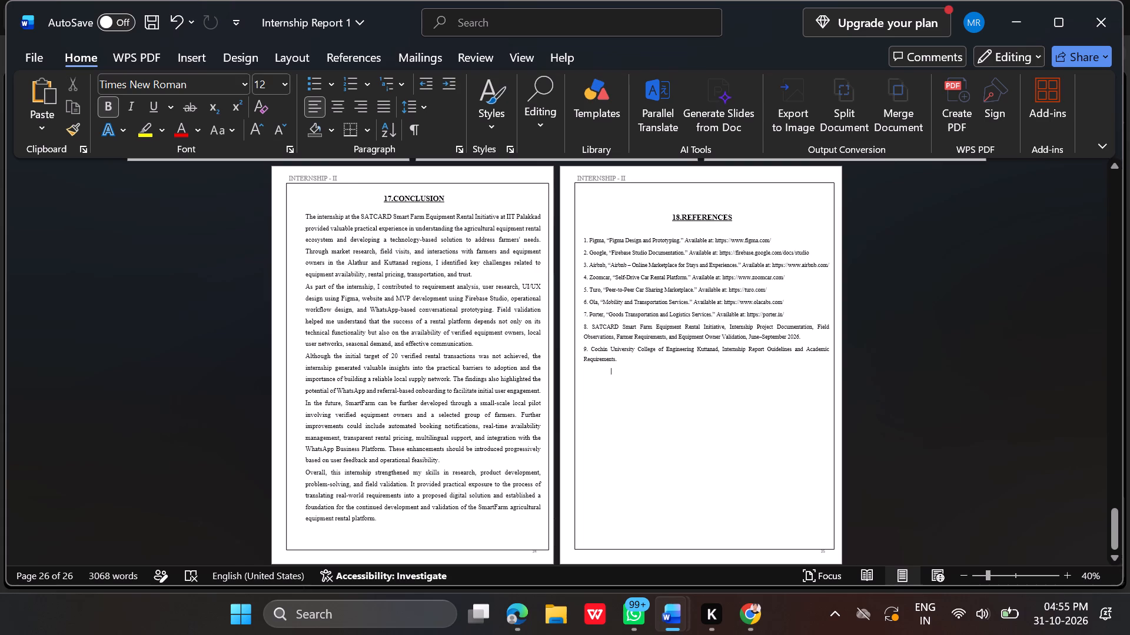
click(834, 359)
click(575, 365)
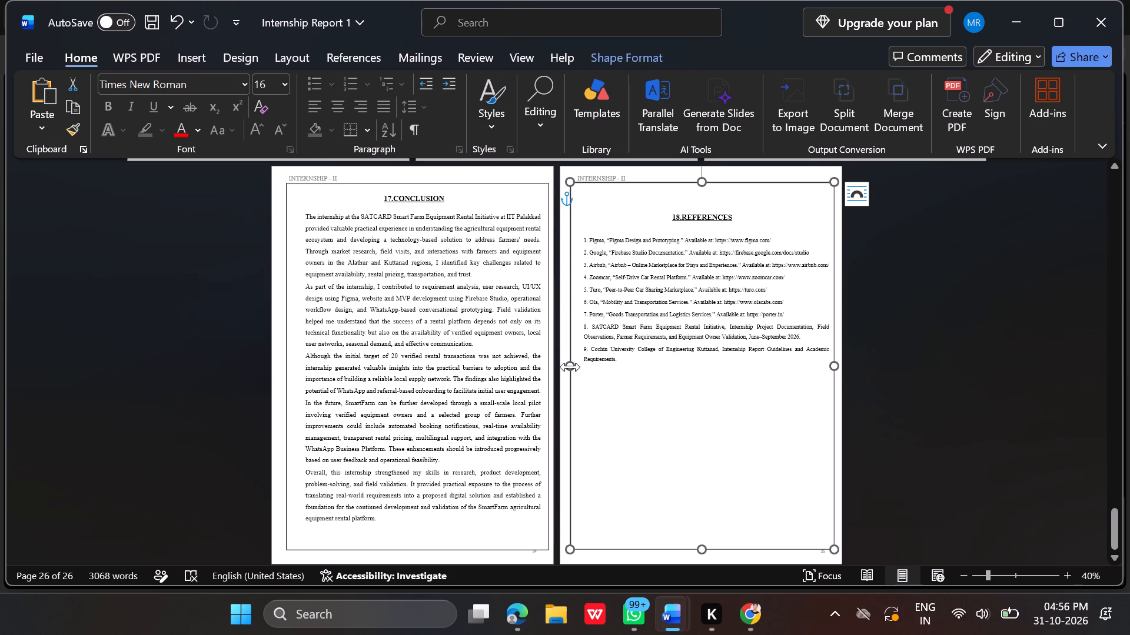
click(570, 367)
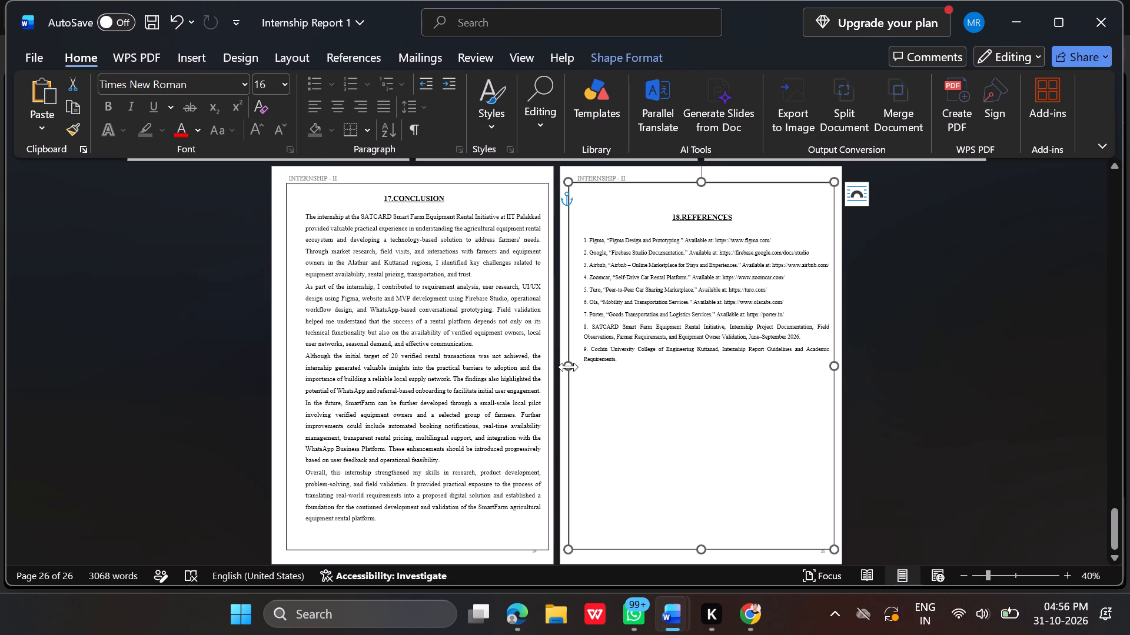
click(440, 393)
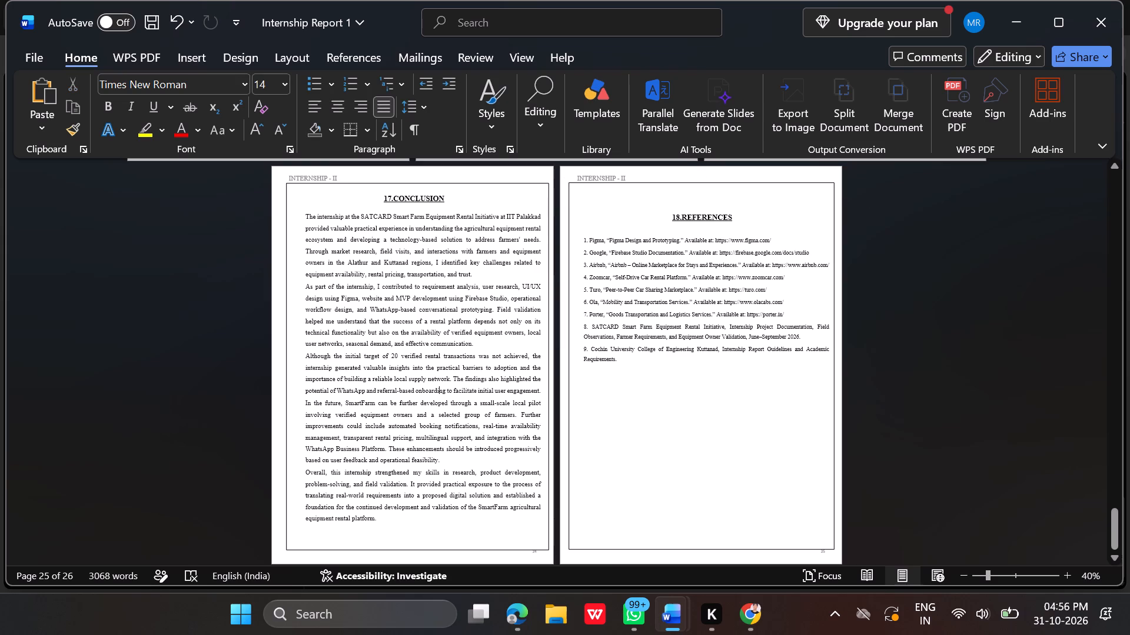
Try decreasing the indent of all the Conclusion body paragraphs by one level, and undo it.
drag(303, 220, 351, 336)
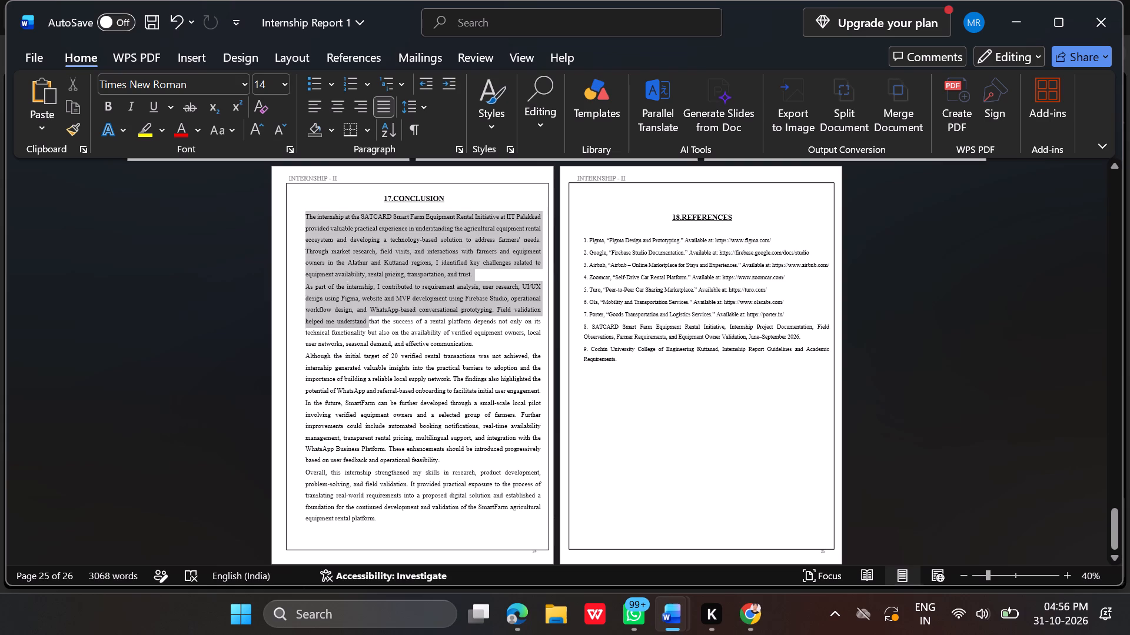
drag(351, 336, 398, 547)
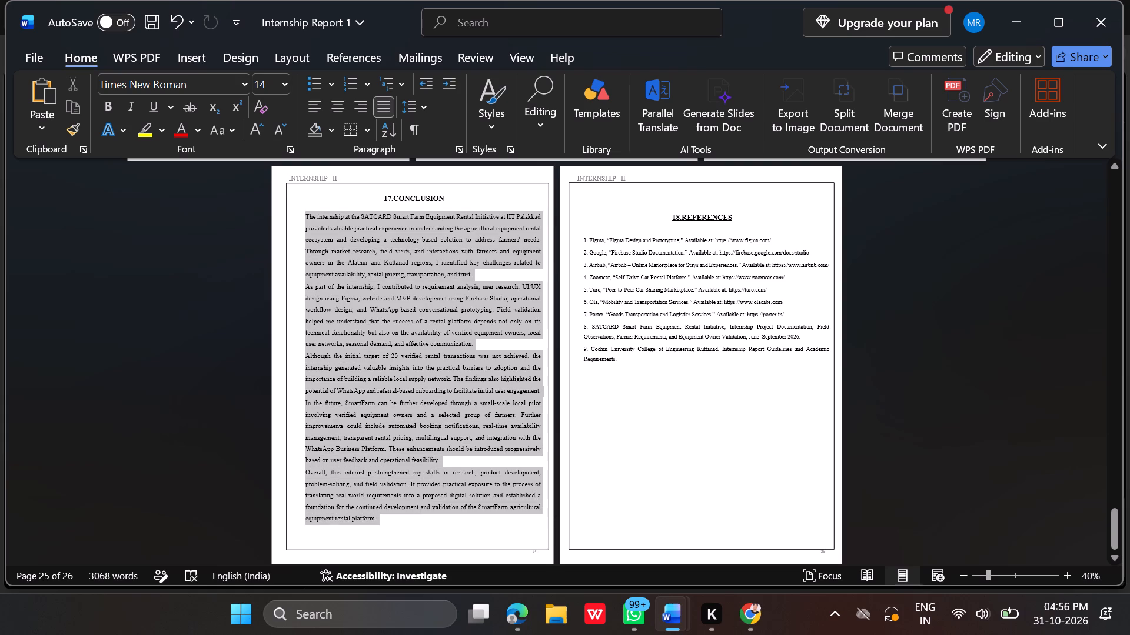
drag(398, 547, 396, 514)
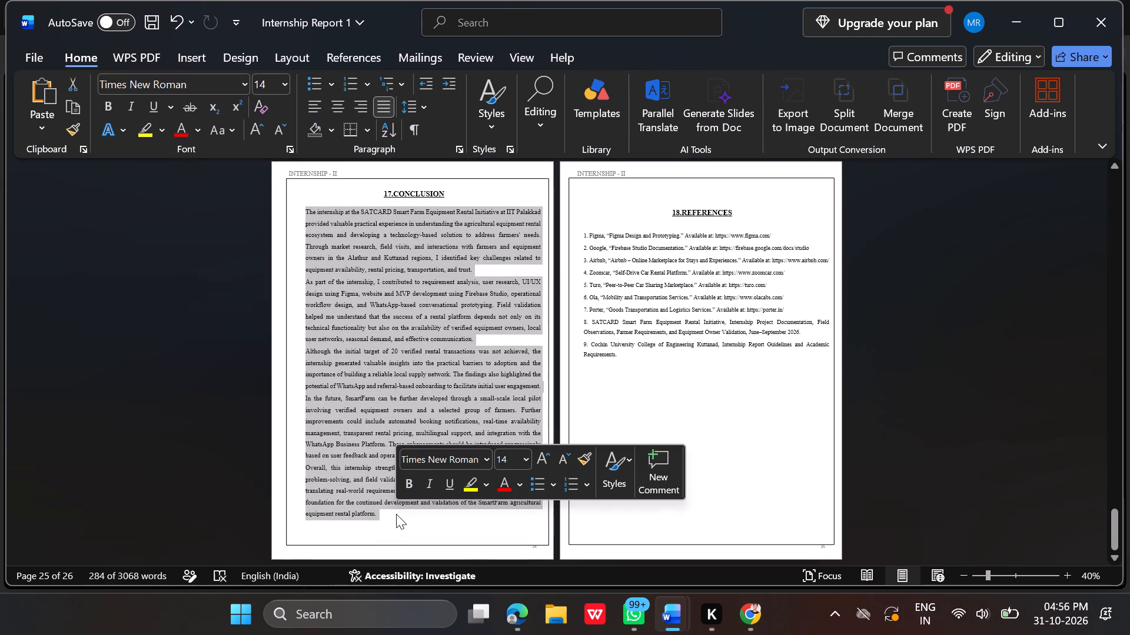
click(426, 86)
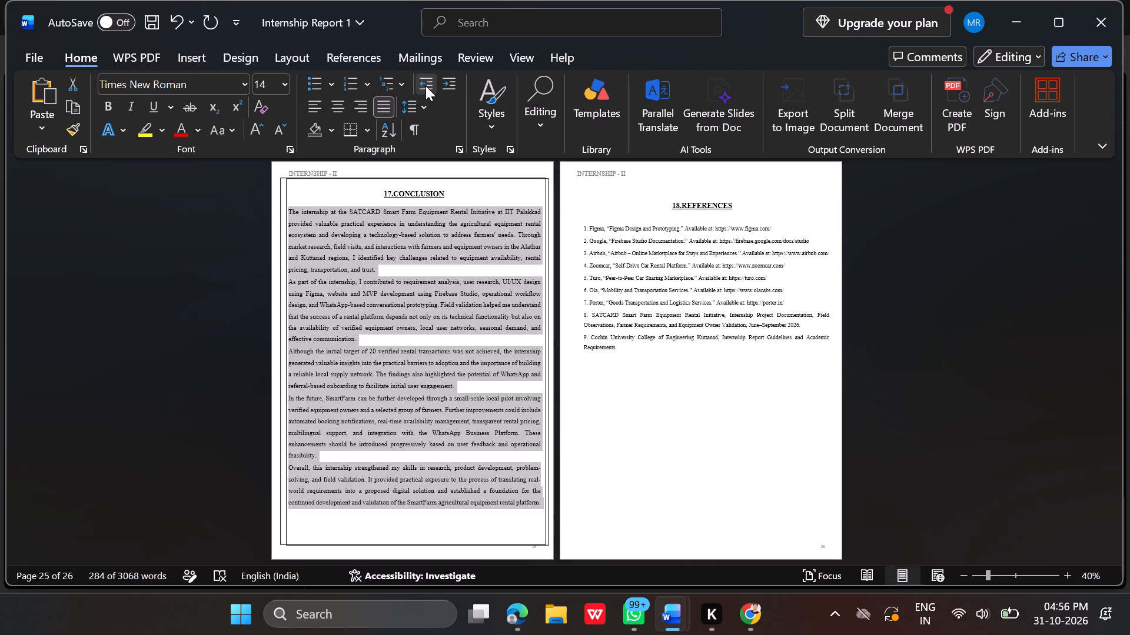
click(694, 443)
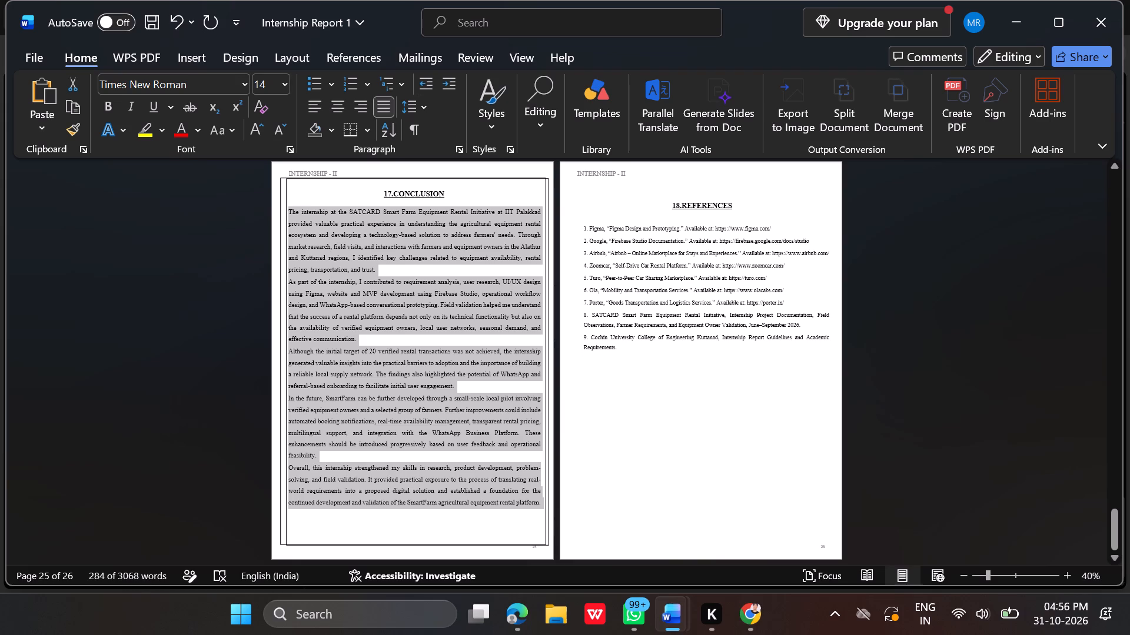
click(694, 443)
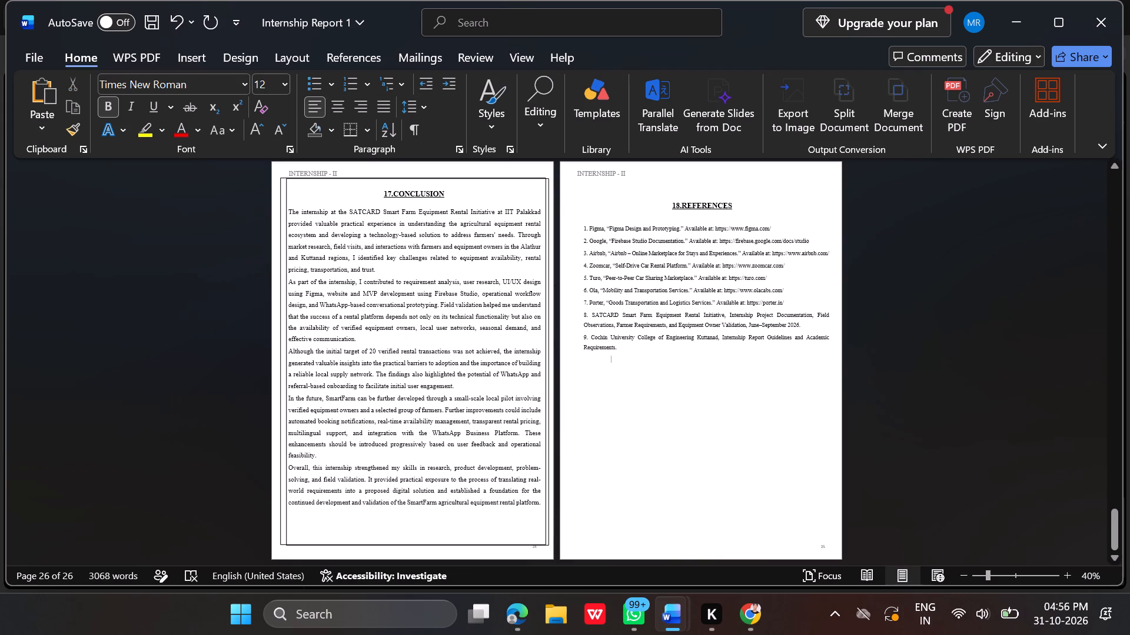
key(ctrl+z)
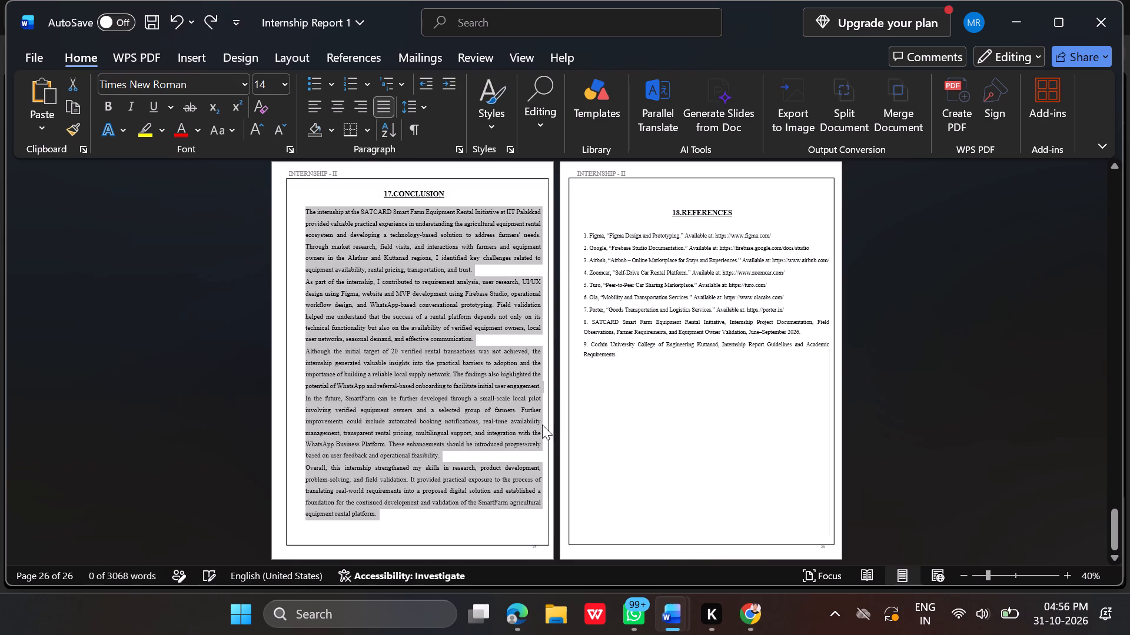
Decrease the indent of all the Conclusion body paragraphs by one level.
click(454, 523)
drag(397, 518, 344, 385)
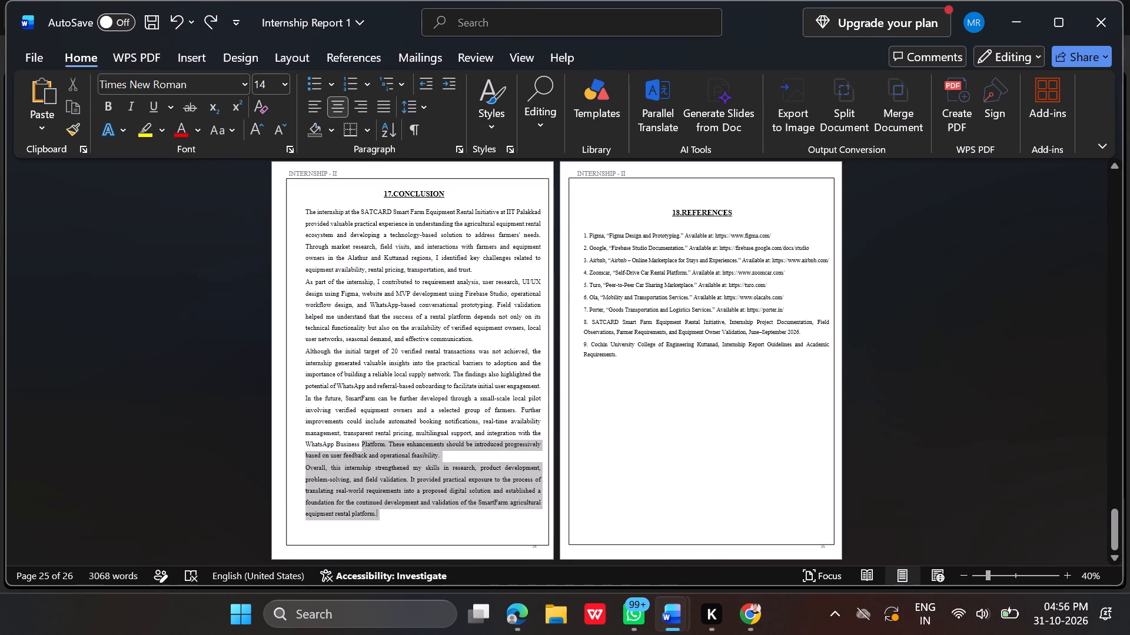
drag(344, 385, 329, 293)
drag(304, 213, 313, 230)
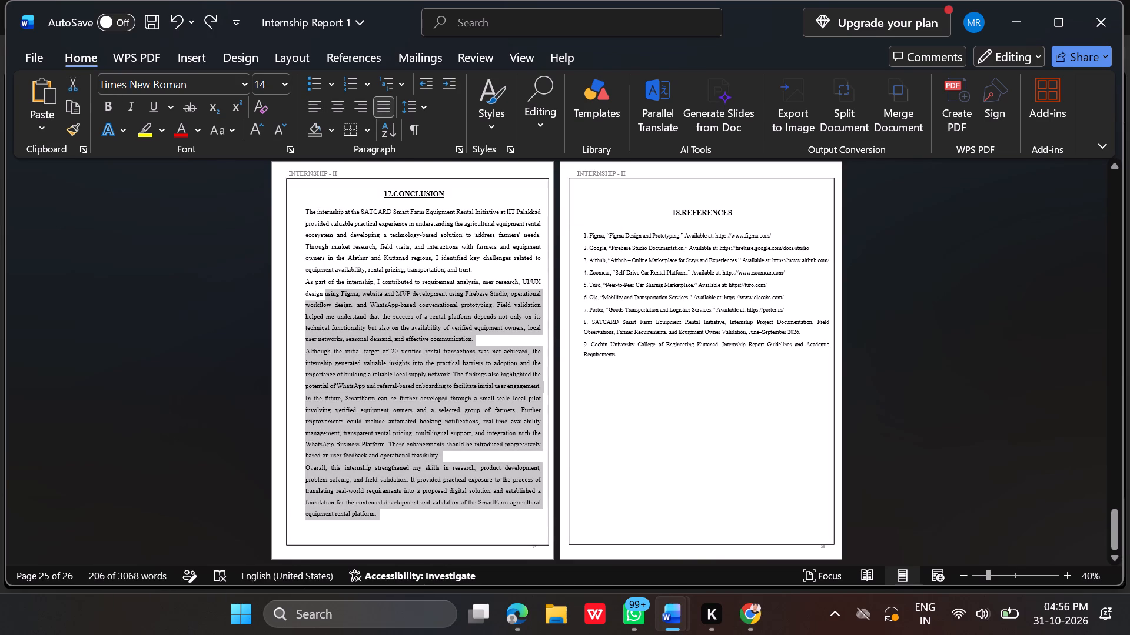
drag(313, 230, 385, 513)
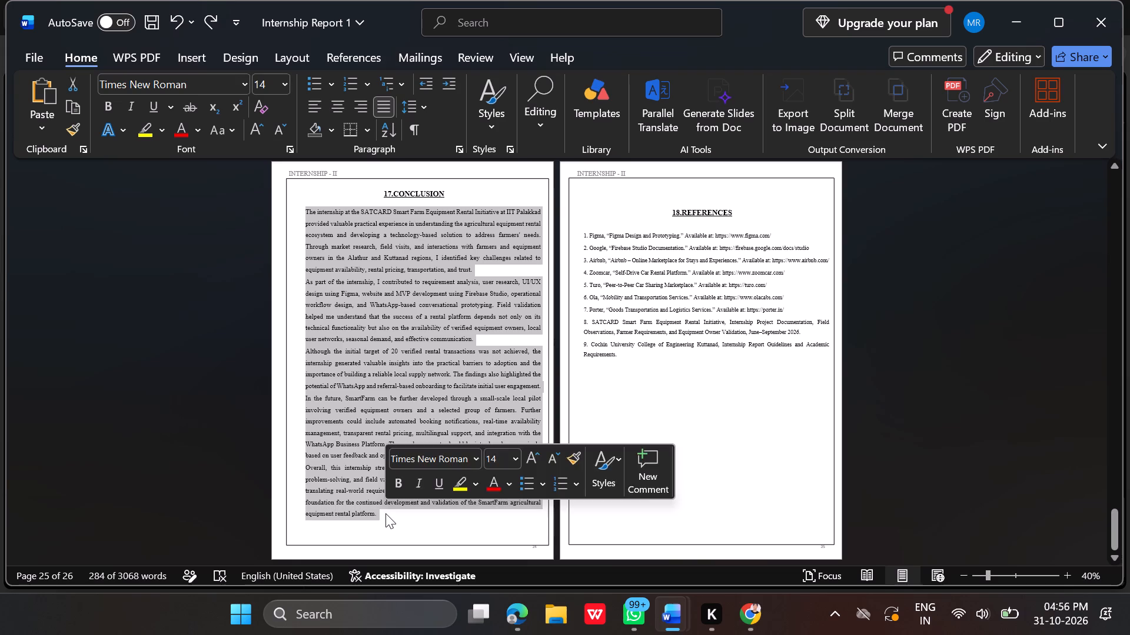
click(422, 81)
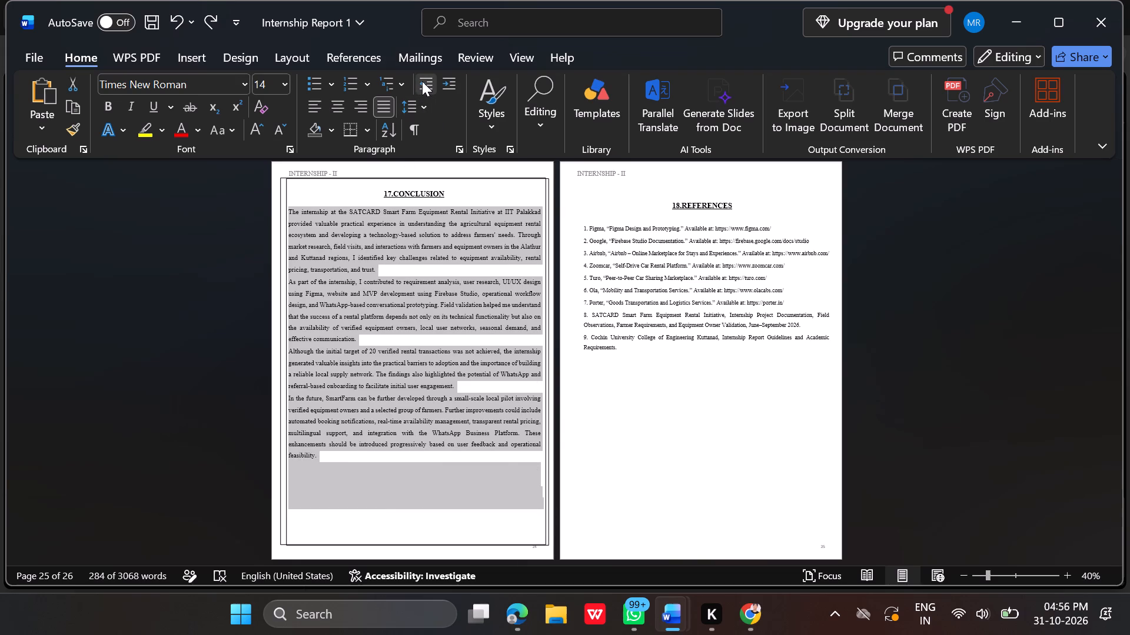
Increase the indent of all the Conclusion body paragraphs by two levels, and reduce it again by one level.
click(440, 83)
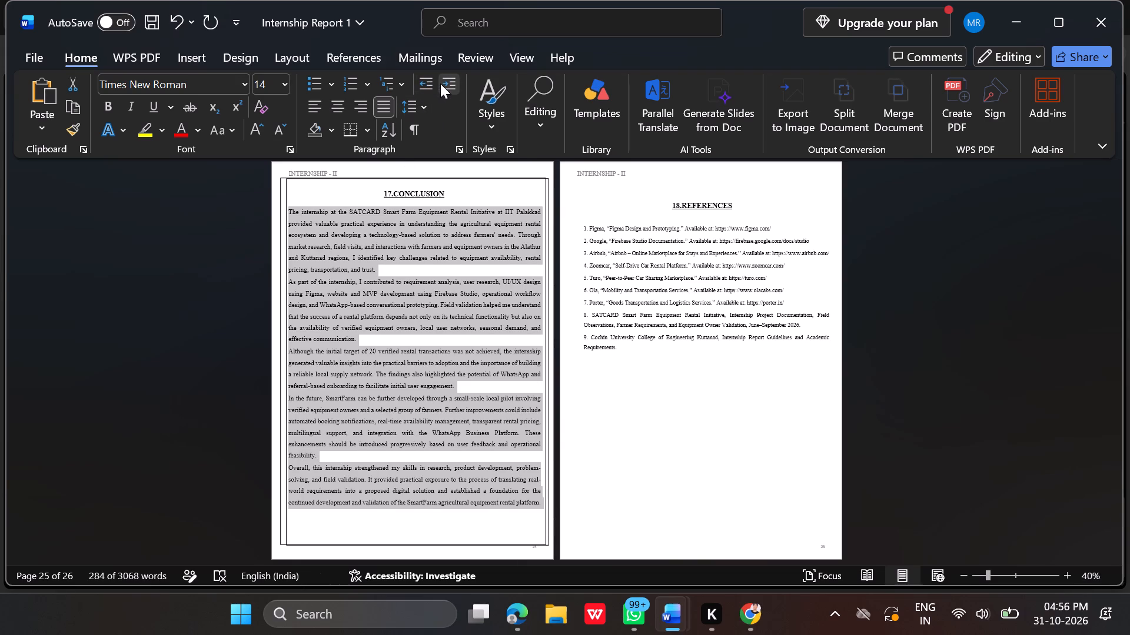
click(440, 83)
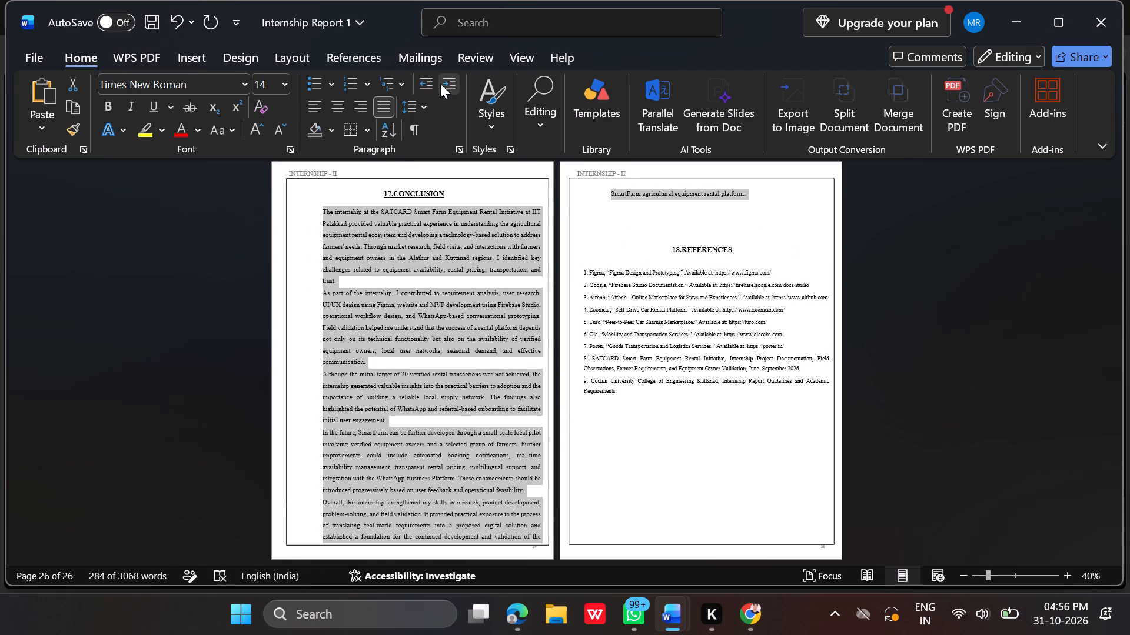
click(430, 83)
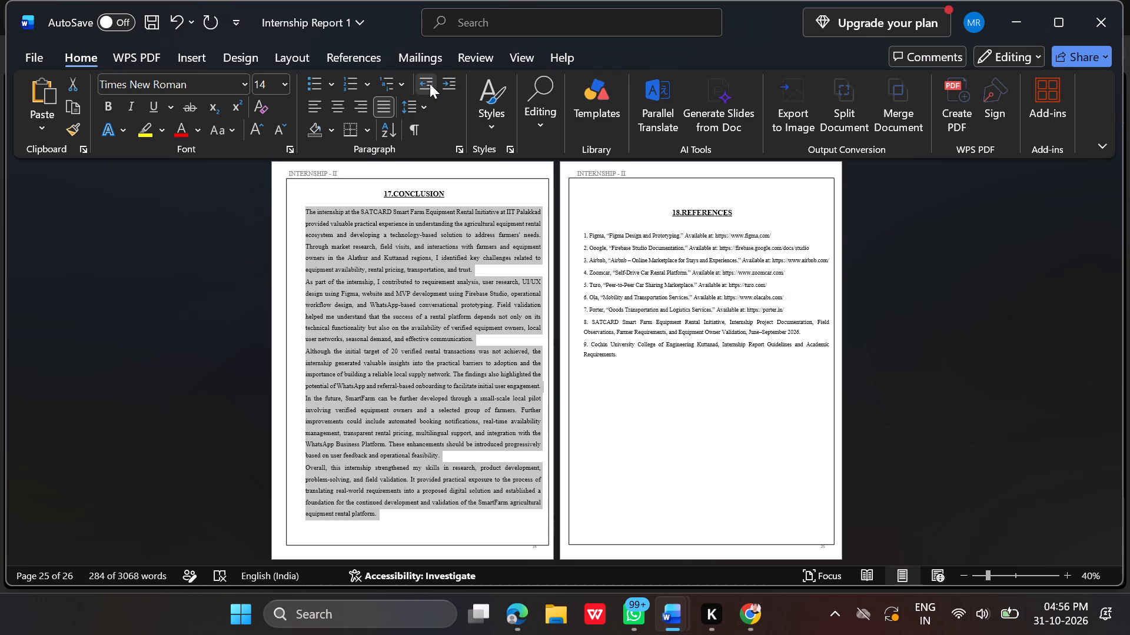
Remove the left indent from the first four Conclusion body paragraphs, one paragraph at a time.
click(295, 212)
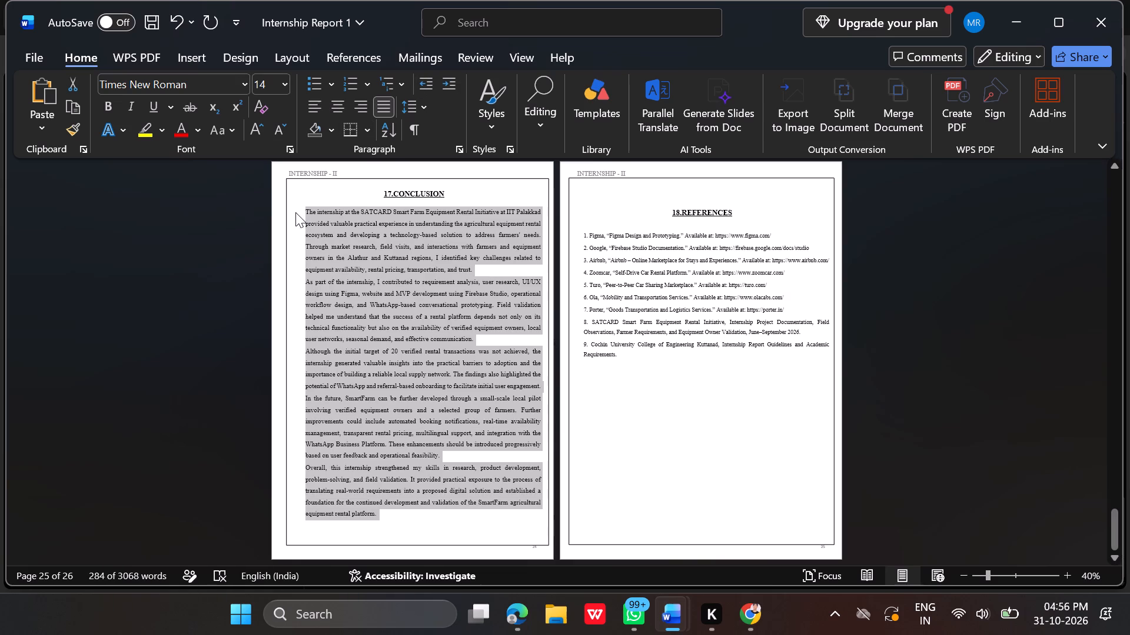
click(295, 212)
key(BackSpace)
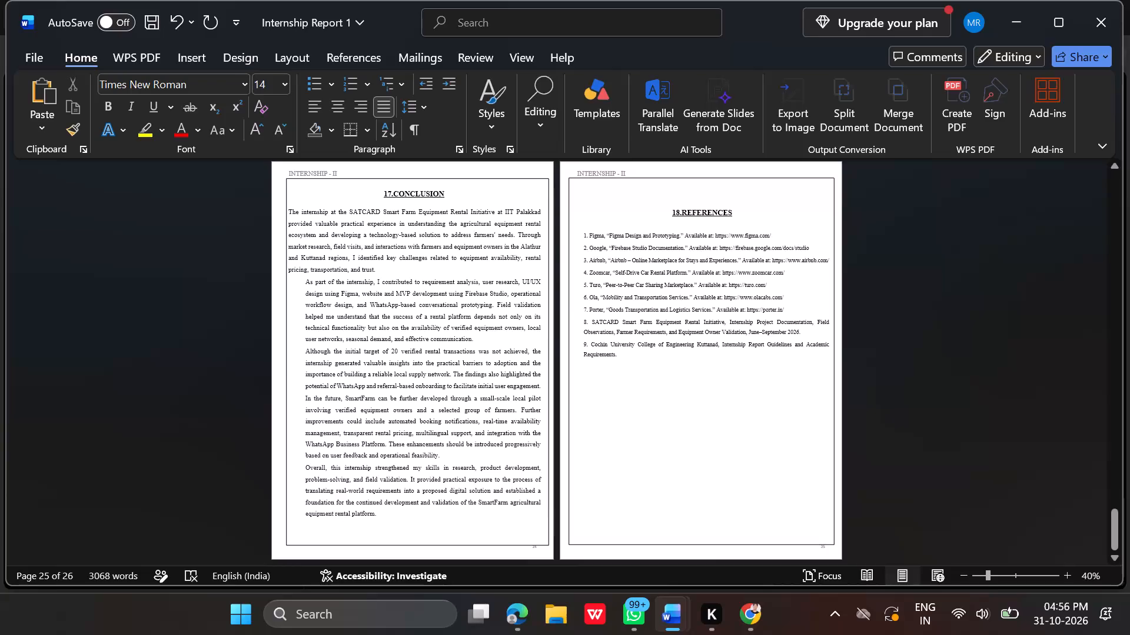
click(304, 276)
key(BackSpace)
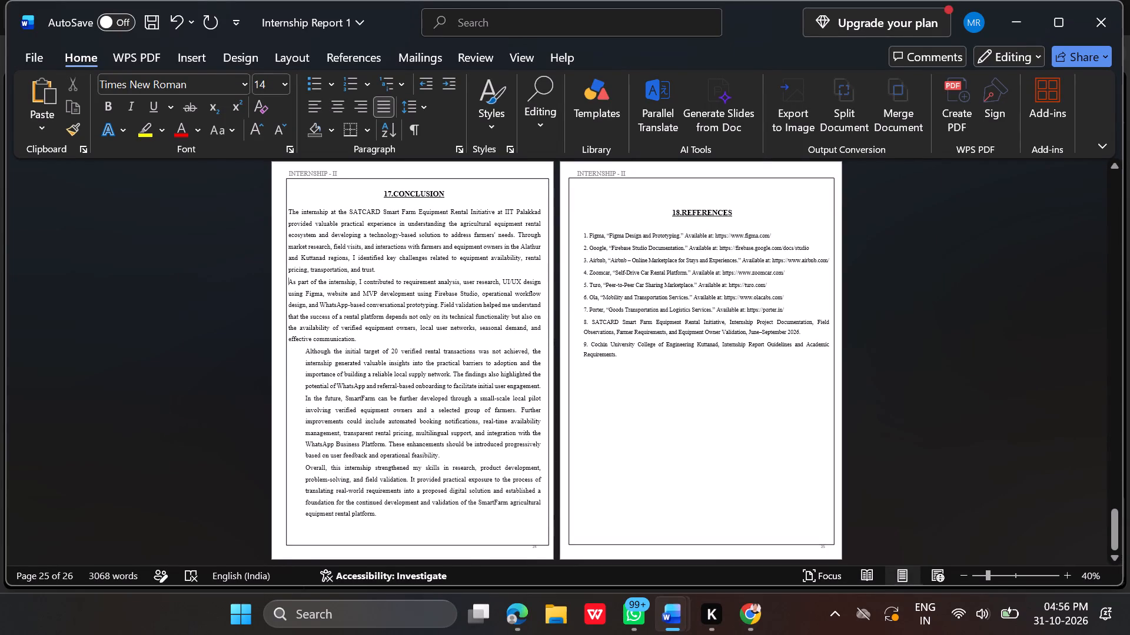
click(303, 353)
key(BackSpace)
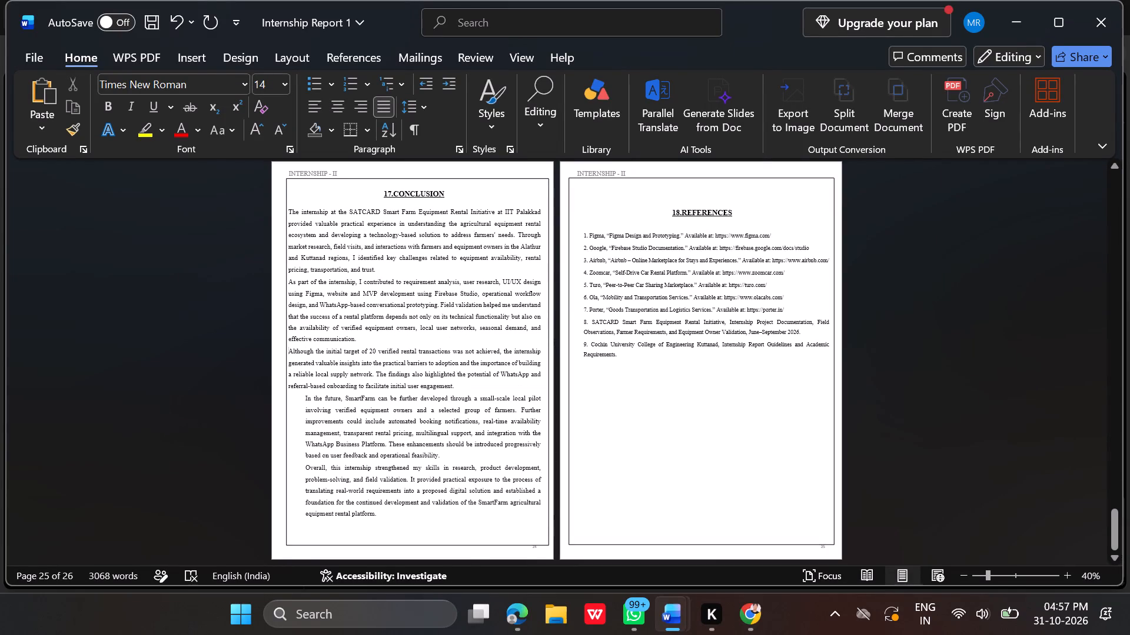
click(304, 395)
key(BackSpace)
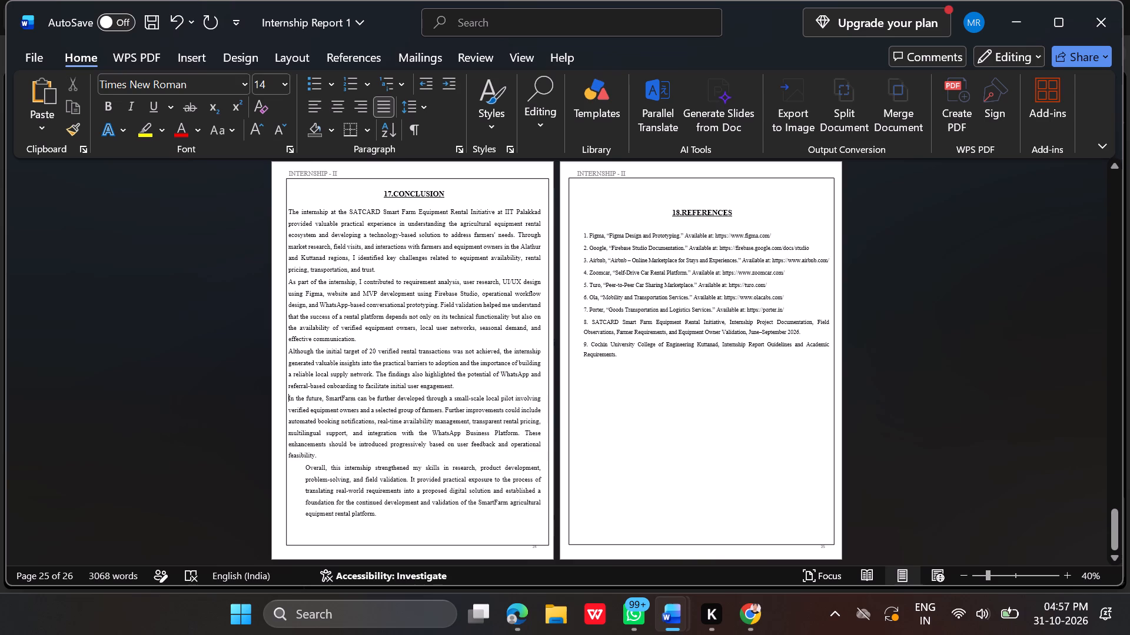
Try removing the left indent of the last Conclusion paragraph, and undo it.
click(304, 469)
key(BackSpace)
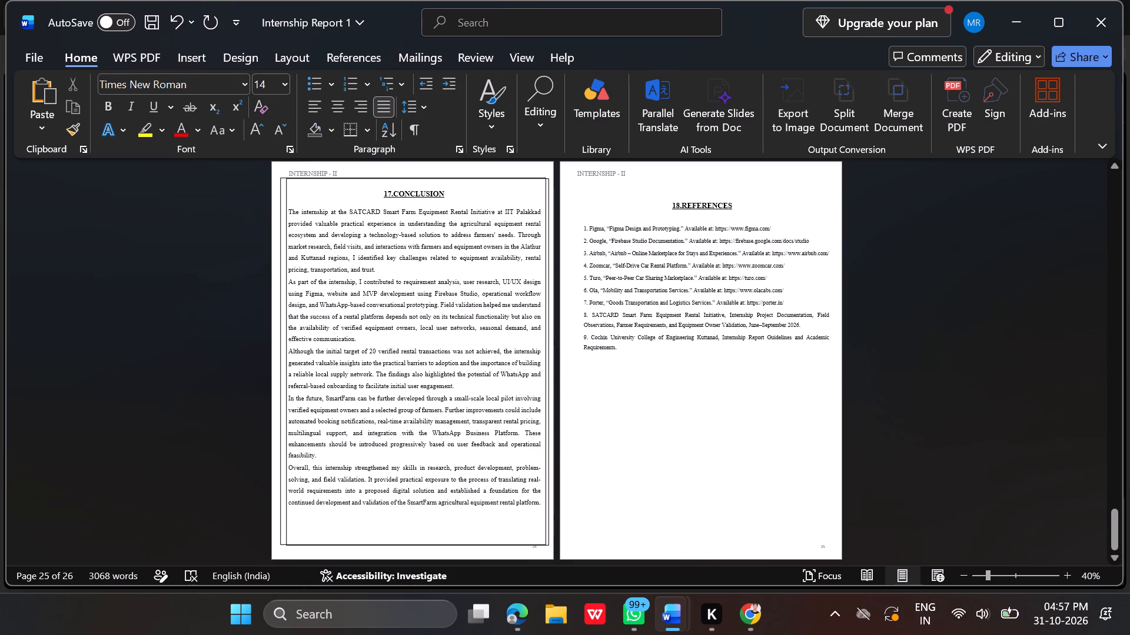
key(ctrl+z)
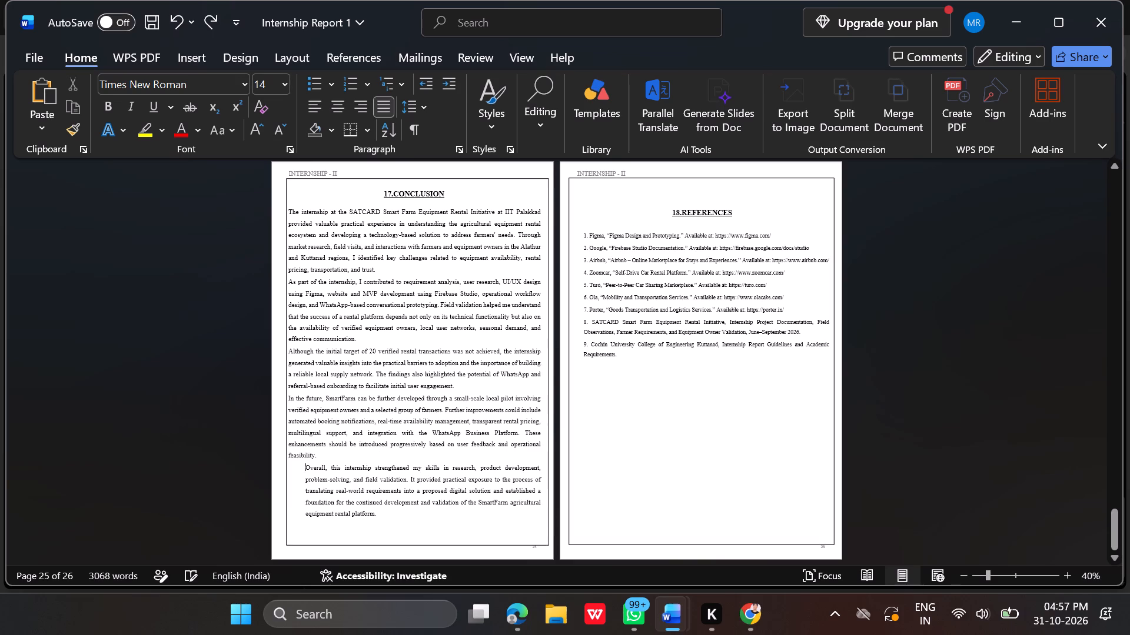
Add an empty paragraph after the last Conclusion paragraph, and remove that last paragraph's left indent.
click(381, 516)
key(Return)
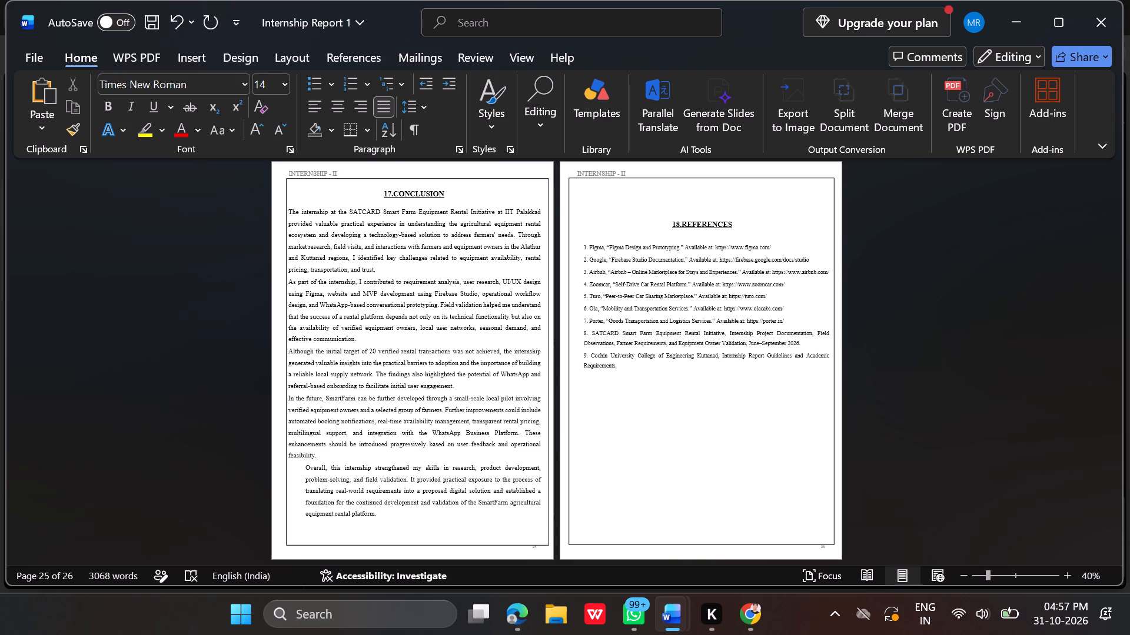
click(303, 470)
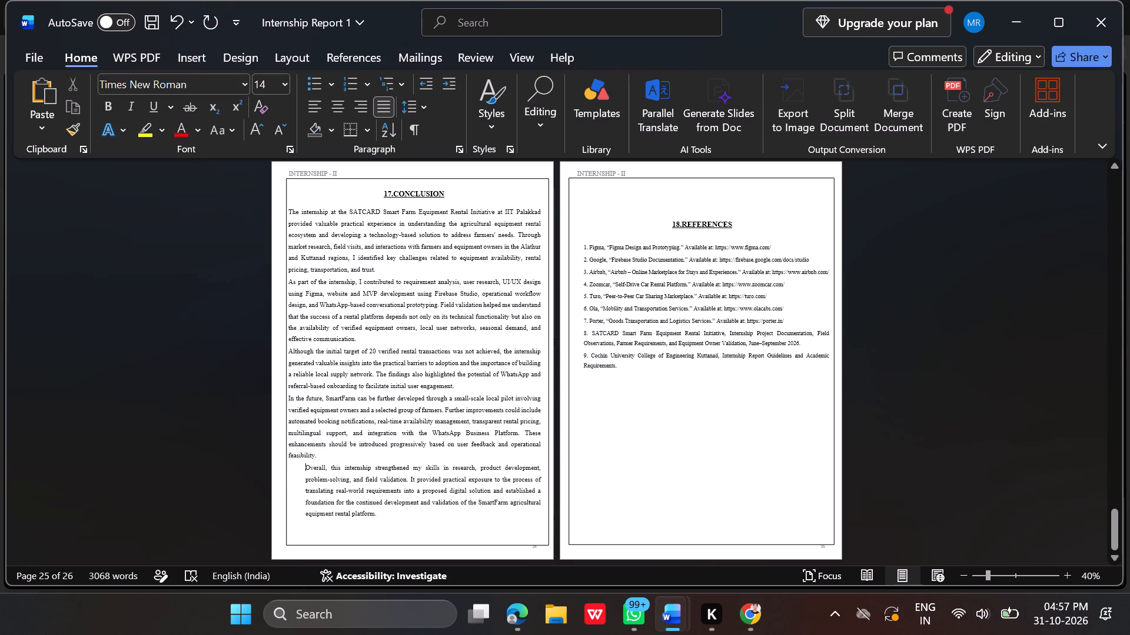
key(BackSpace)
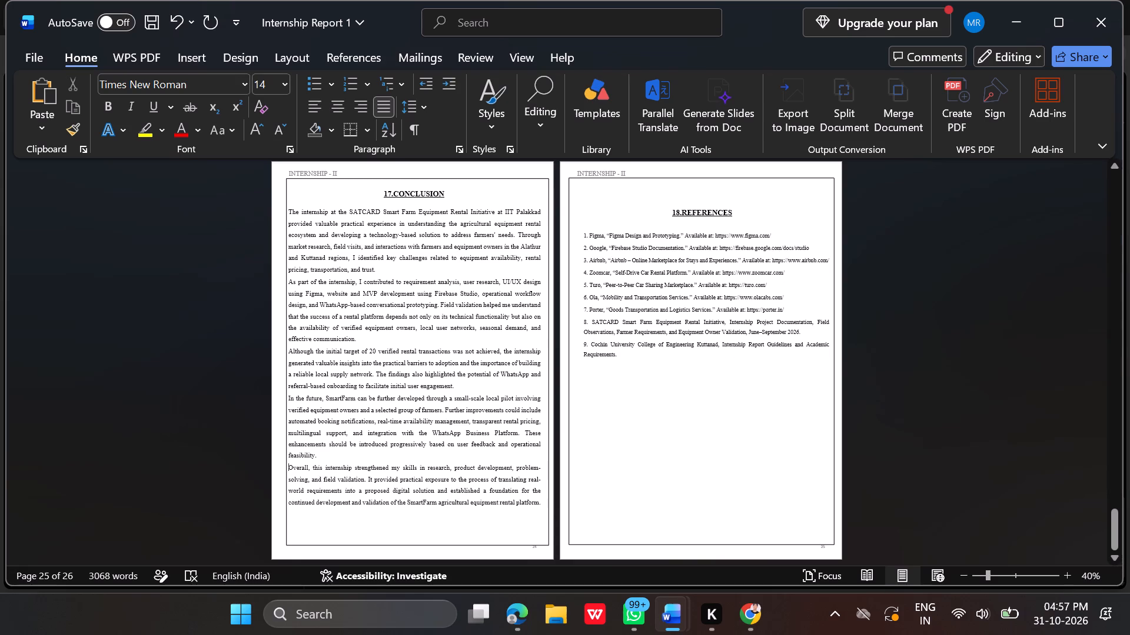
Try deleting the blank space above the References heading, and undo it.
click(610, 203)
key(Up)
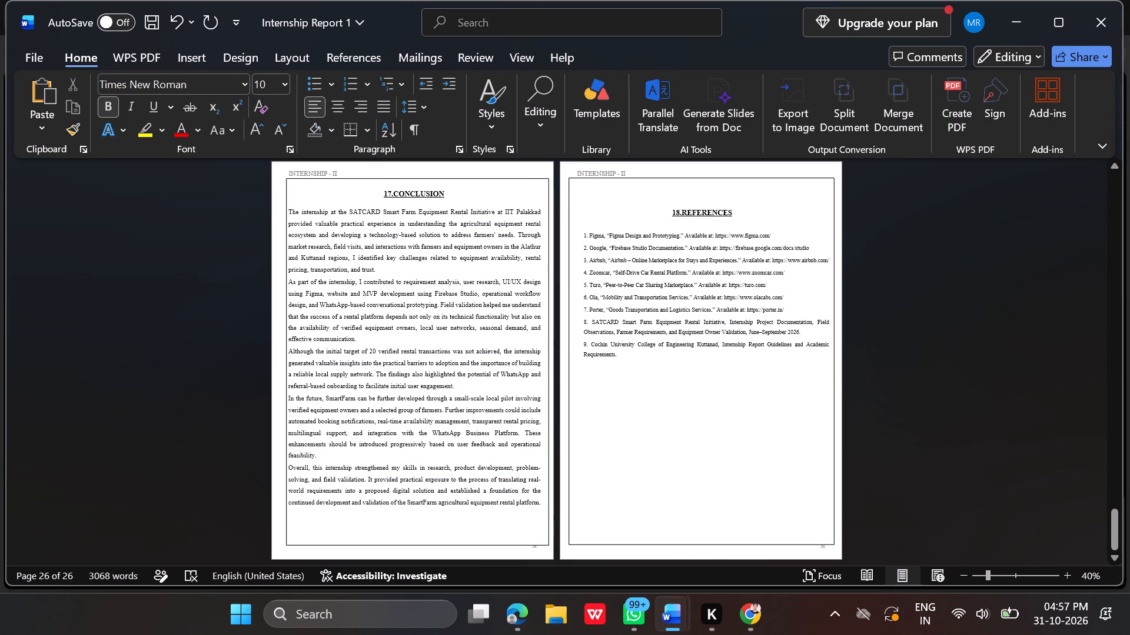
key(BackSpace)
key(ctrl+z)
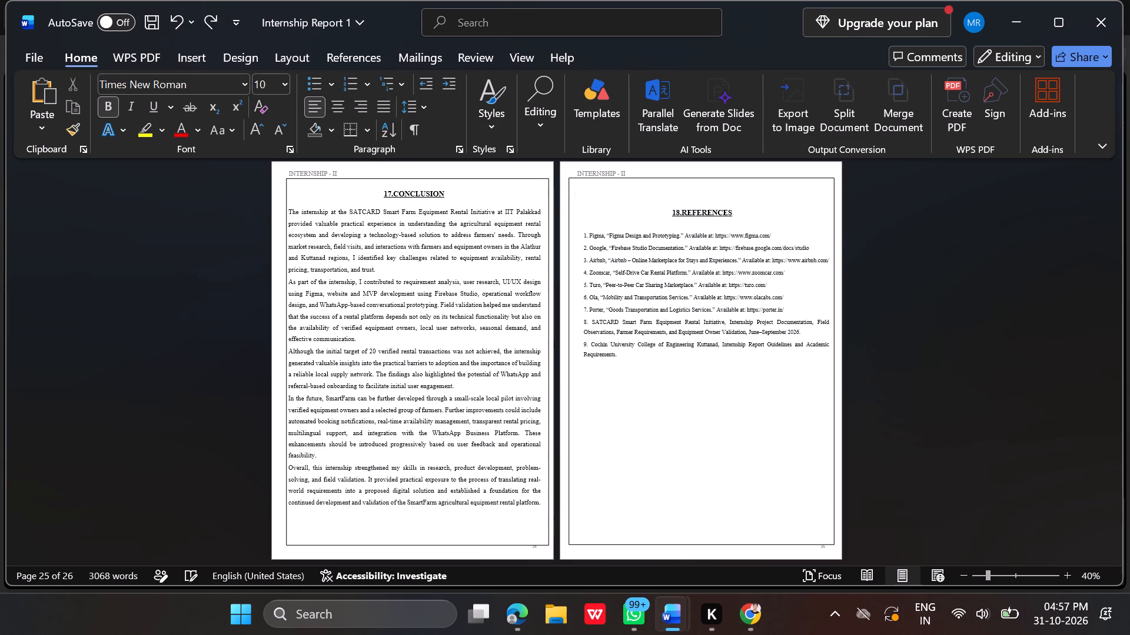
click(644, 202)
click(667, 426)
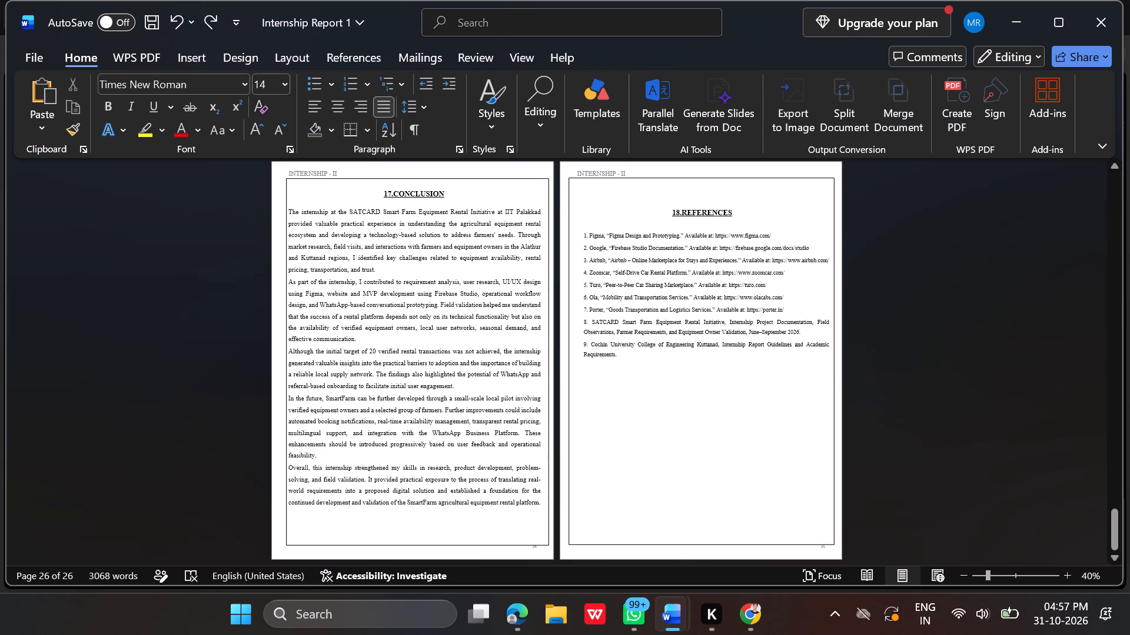
scroll(667, 426, down, 3)
scroll(667, 426, up, 2)
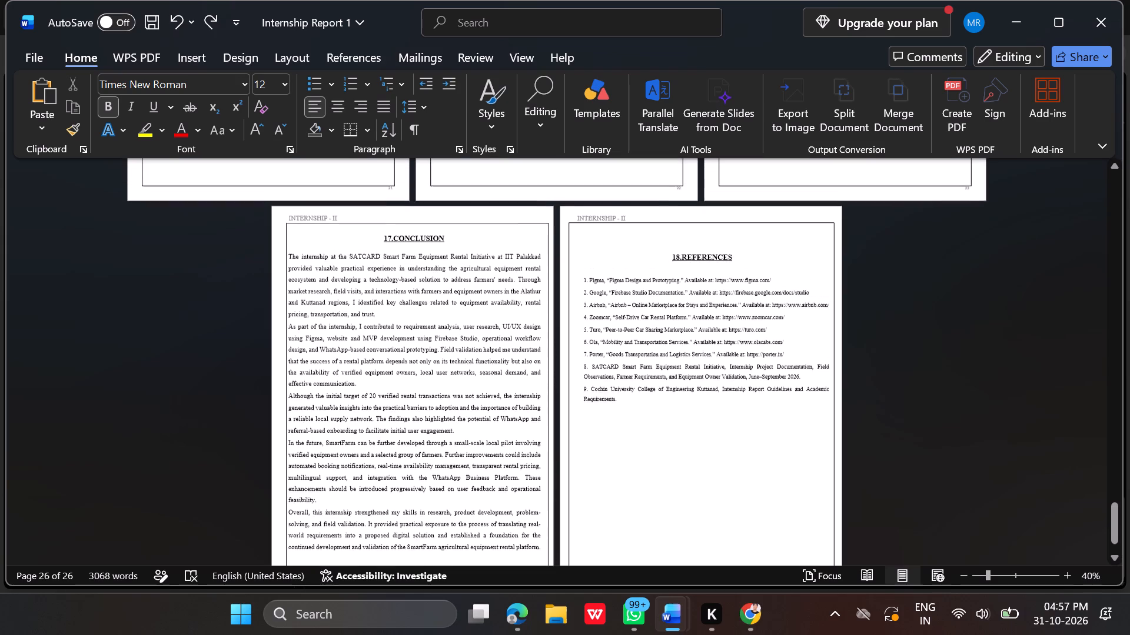
scroll(667, 426, up, 5)
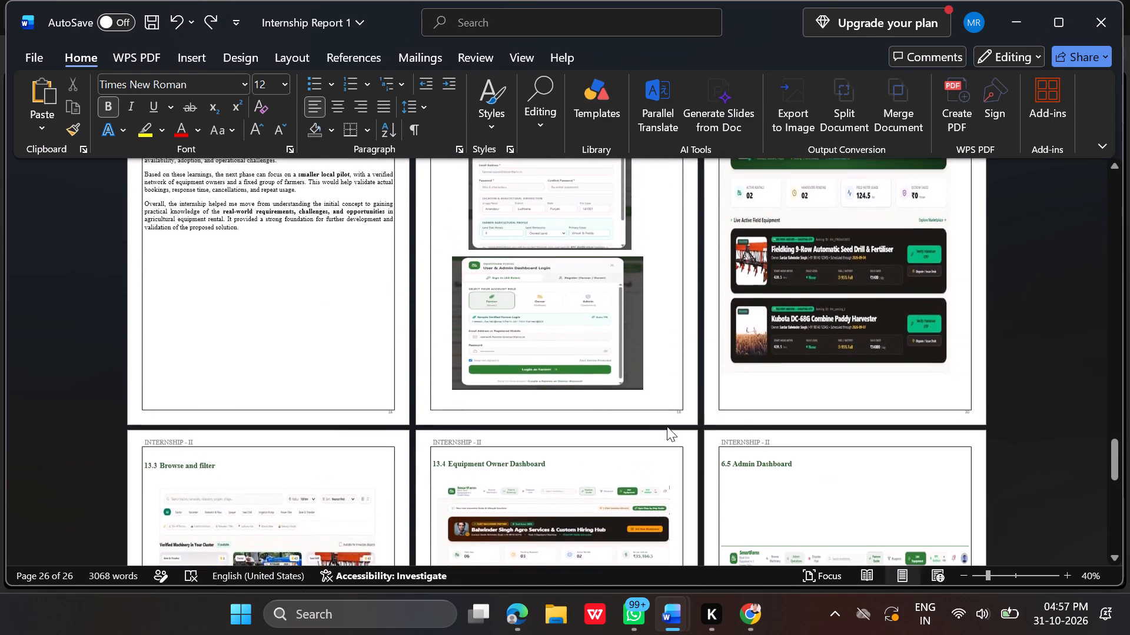
scroll(667, 426, up, 2)
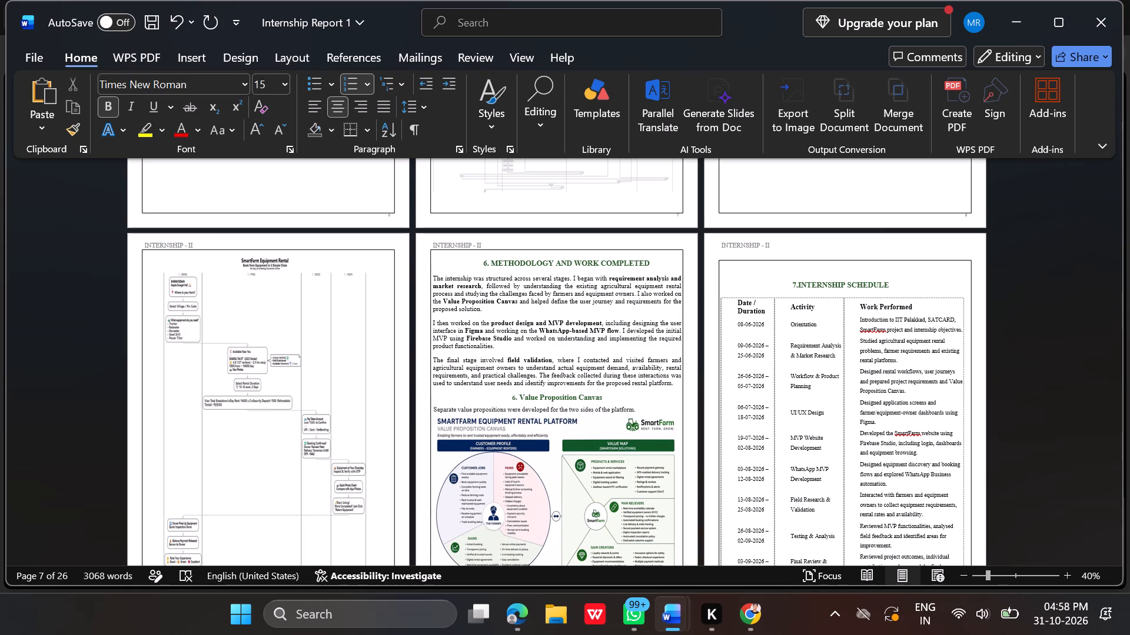
Set the line spacing of the Proposed Solution – SmartFarm and System Workflow text in sections 4 and 5 to 1.5.
scroll(460, 420, up, 3)
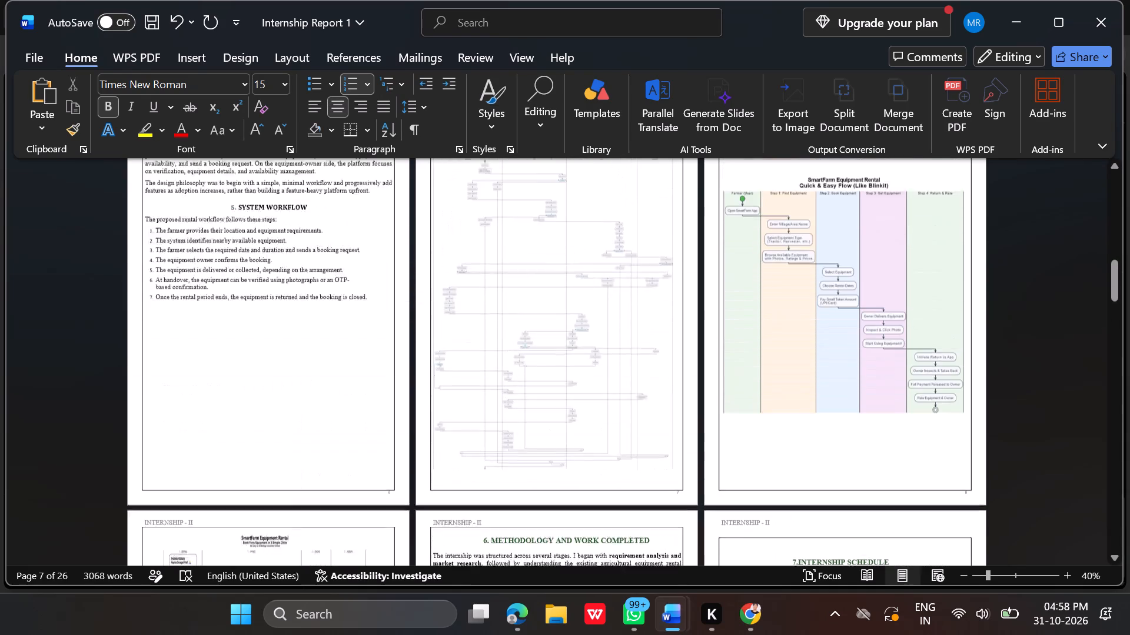
scroll(460, 420, up, 1)
drag(372, 379, 167, 215)
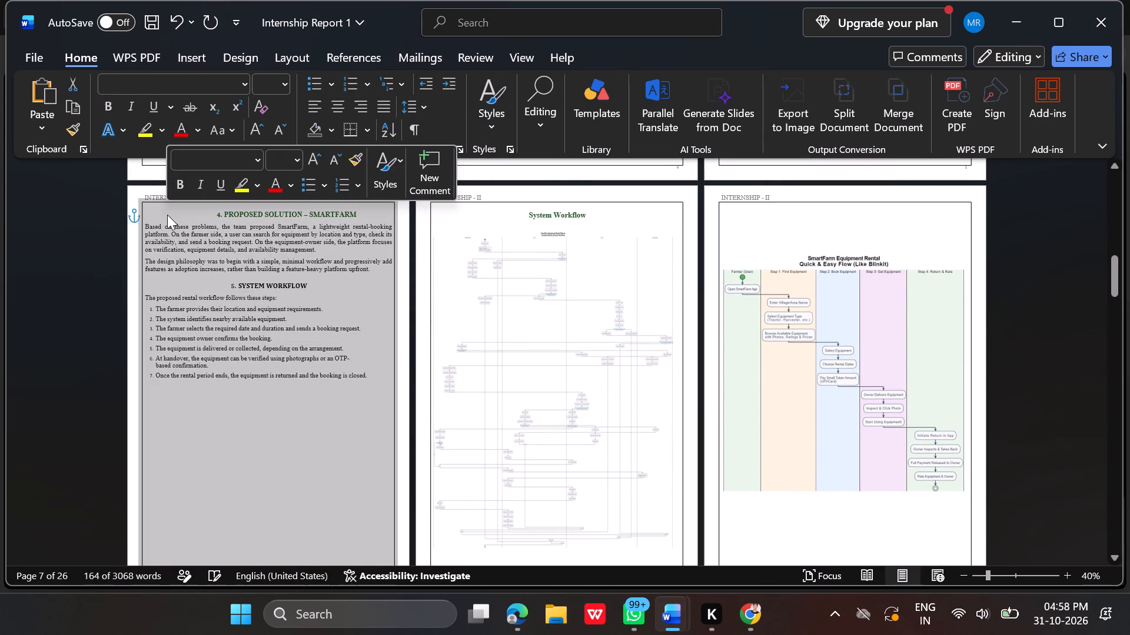
click(427, 109)
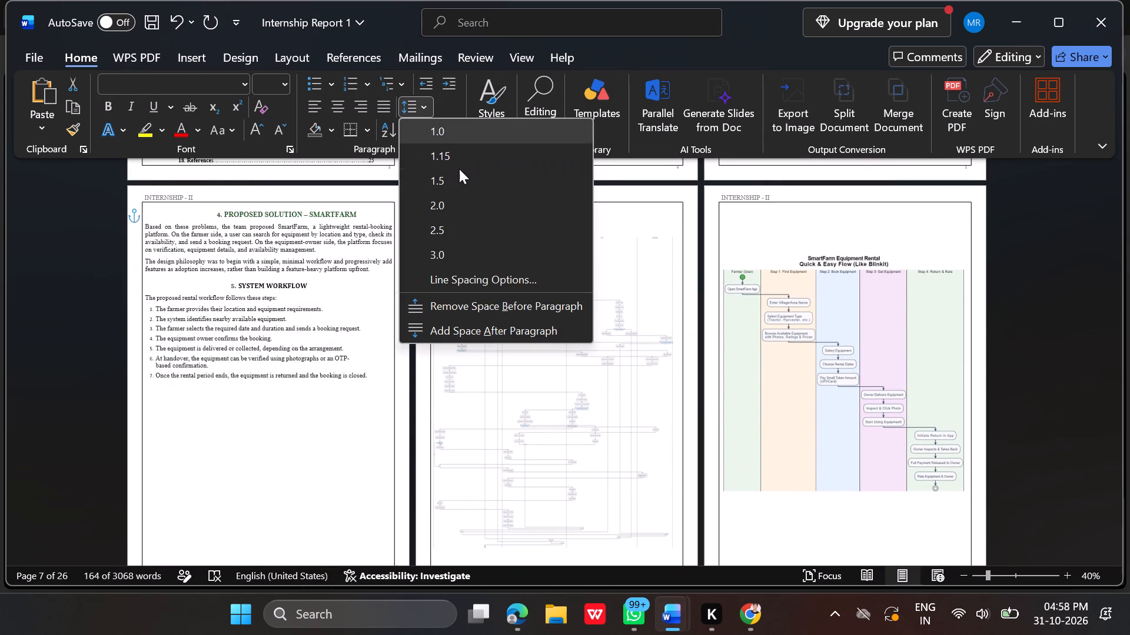
click(457, 186)
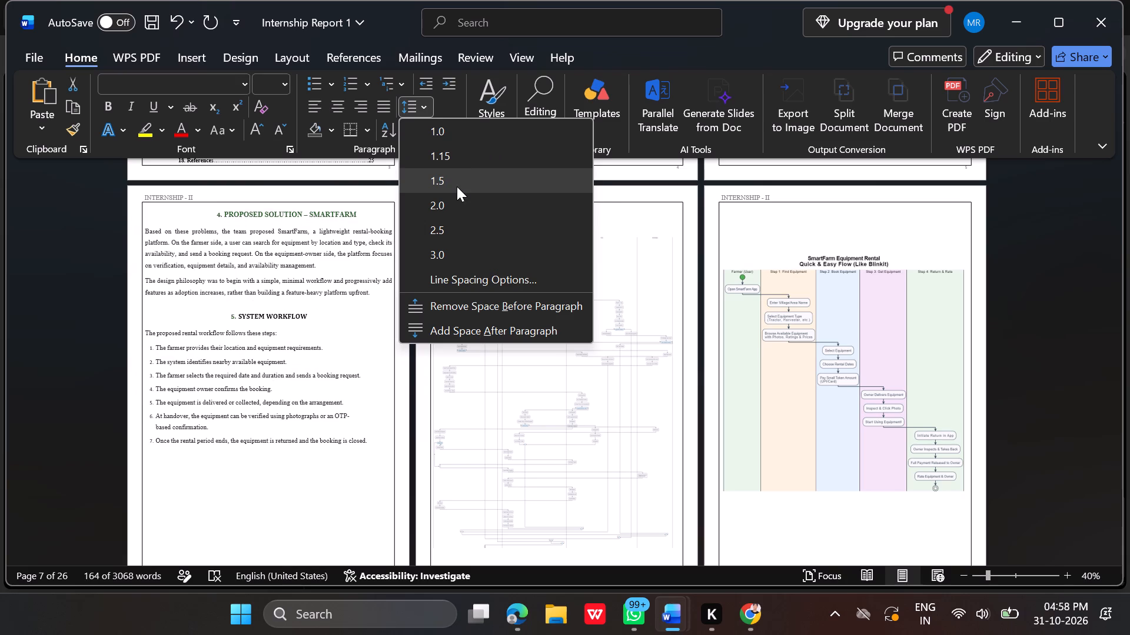
click(305, 467)
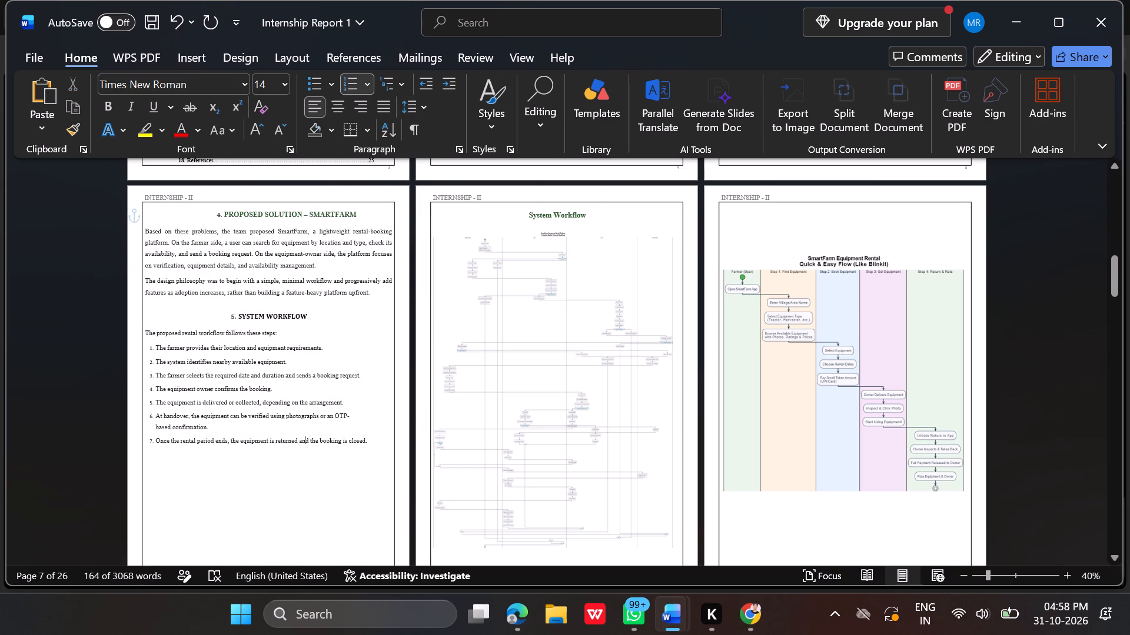
Set the line spacing of all the Acknowledgement body paragraphs to 1.5.
scroll(305, 467, up, 3)
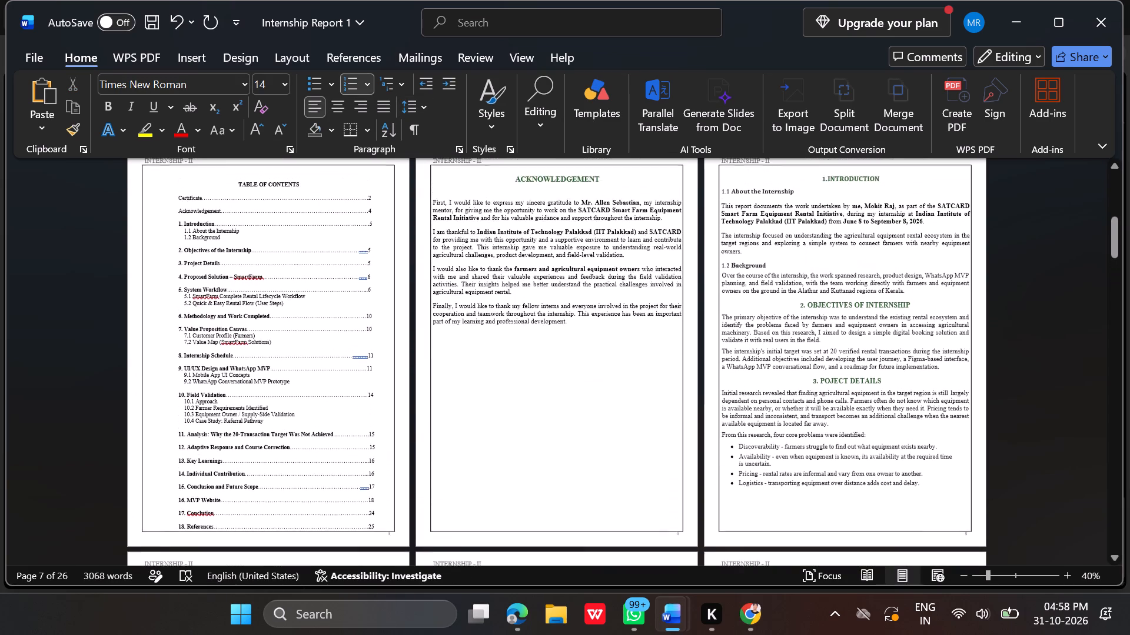
scroll(305, 467, up, 1)
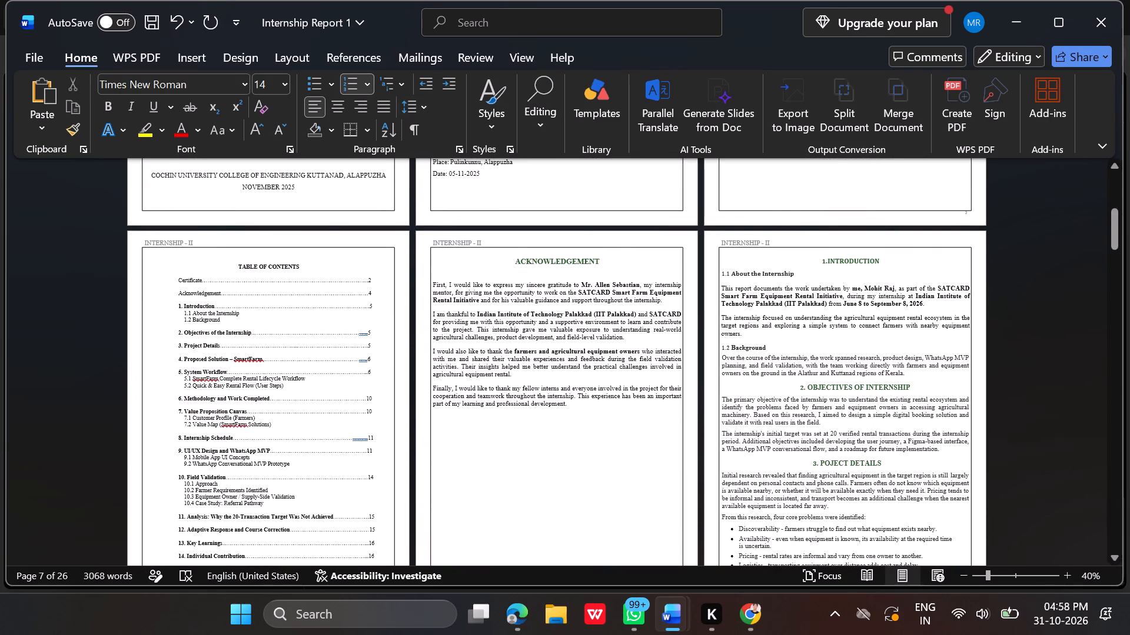
drag(585, 412, 427, 285)
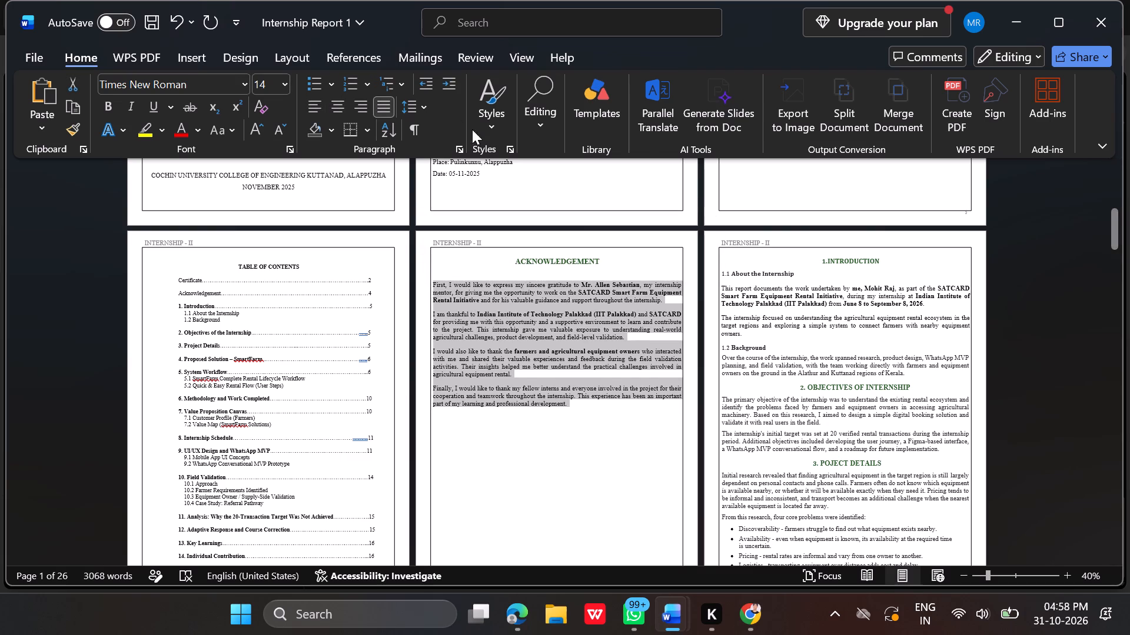
click(421, 109)
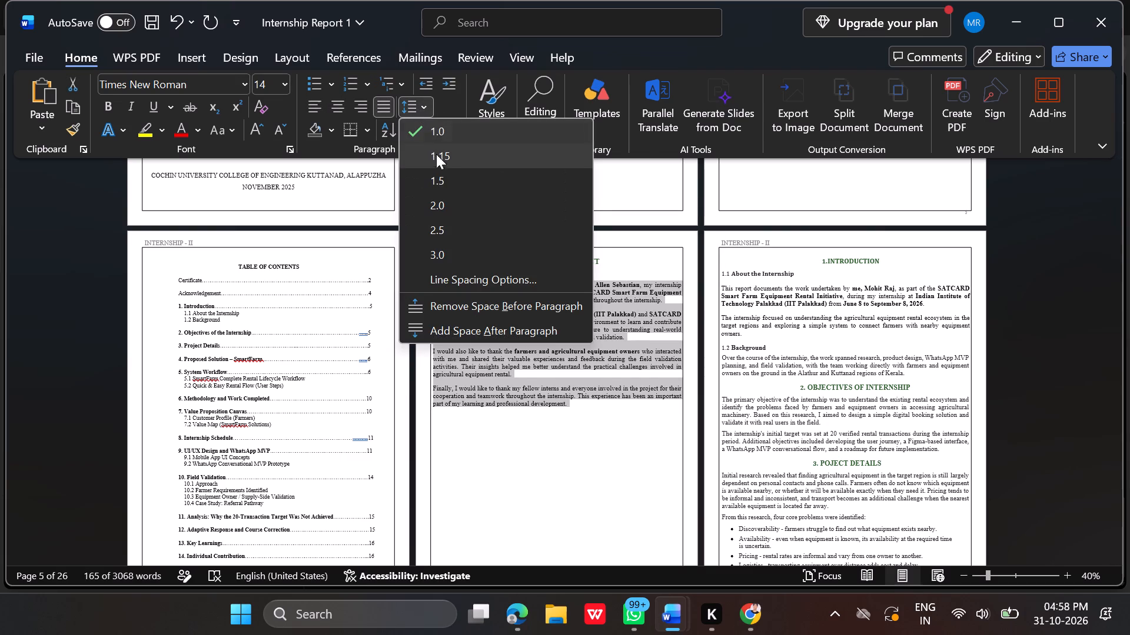
click(441, 174)
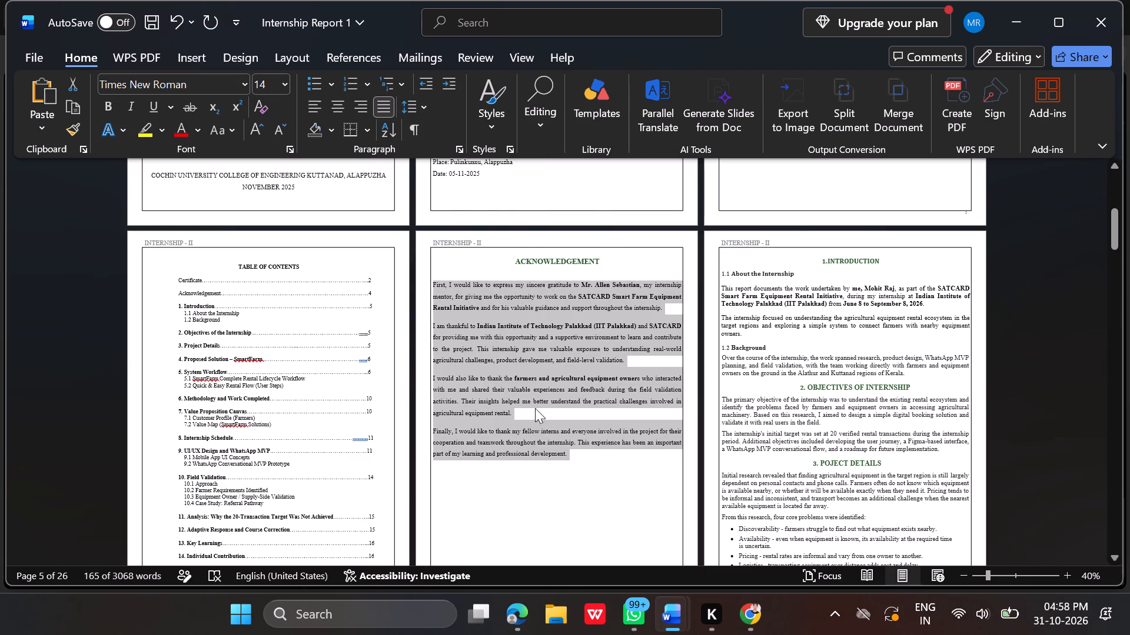
click(525, 494)
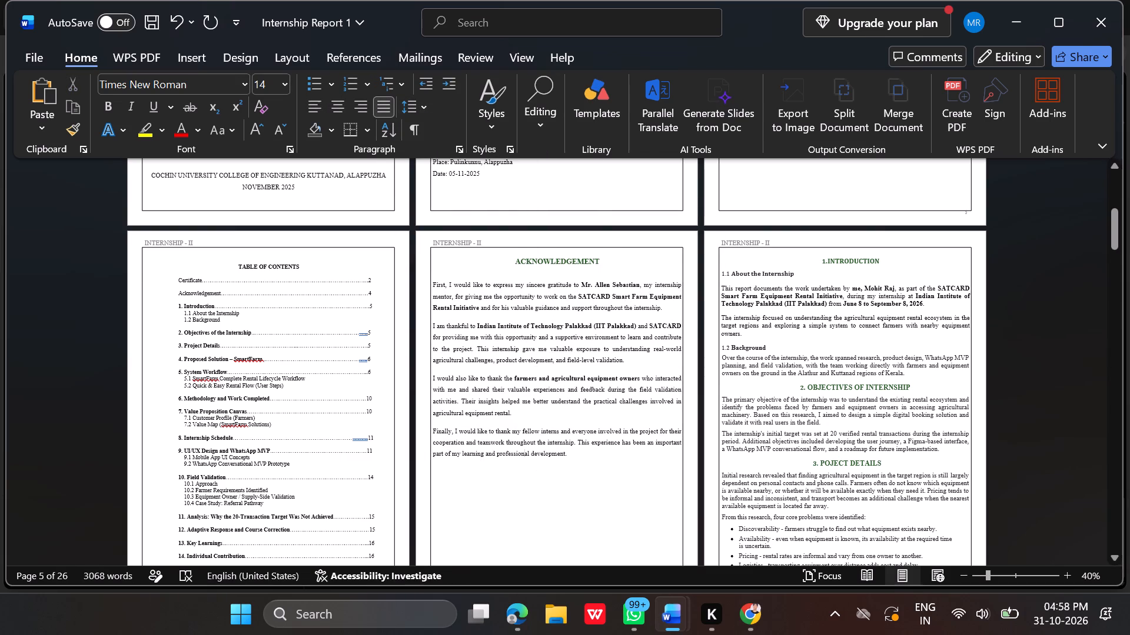
Review the layout of the title page, the bonafide certificate and the internship certificate page.
scroll(525, 494, up, 3)
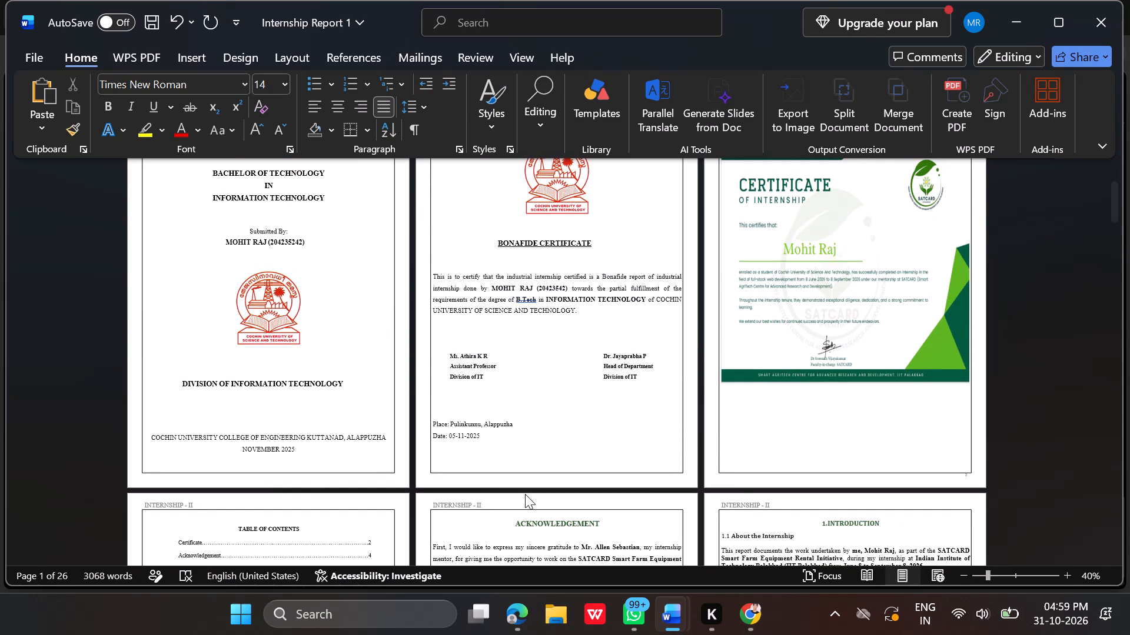
scroll(543, 372, up, 2)
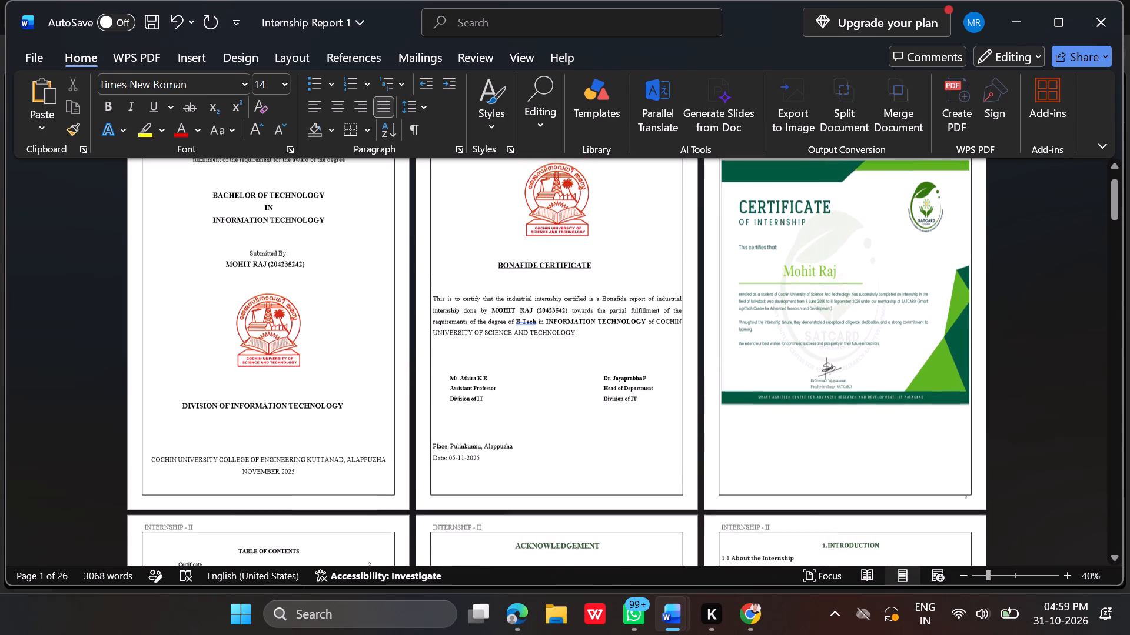
scroll(543, 372, up, 3)
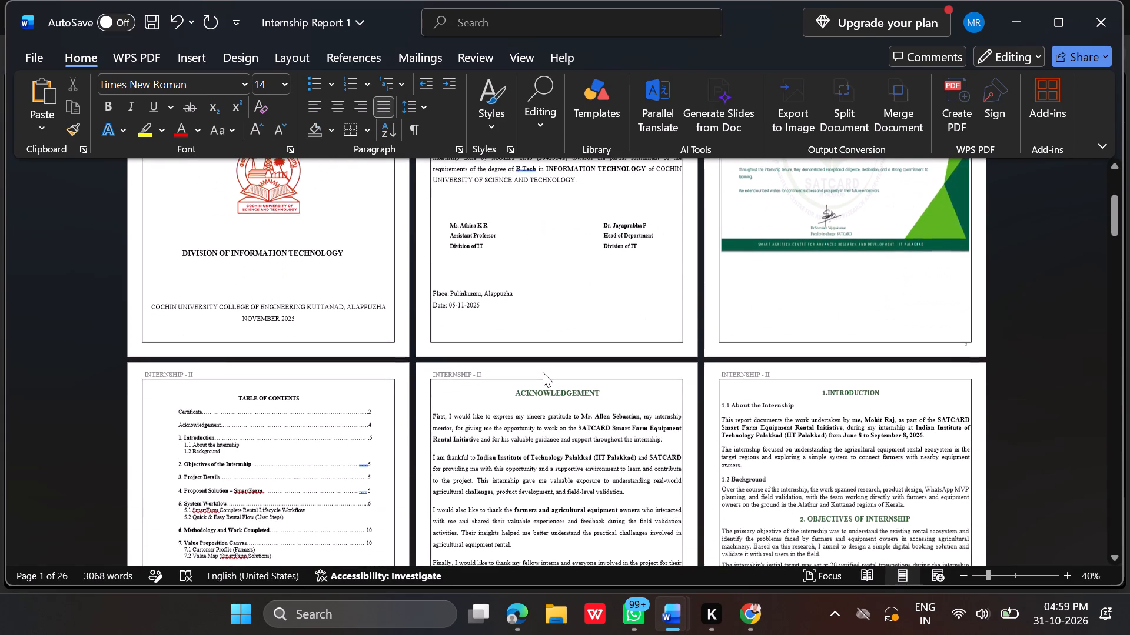
scroll(543, 372, up, 1)
click(541, 275)
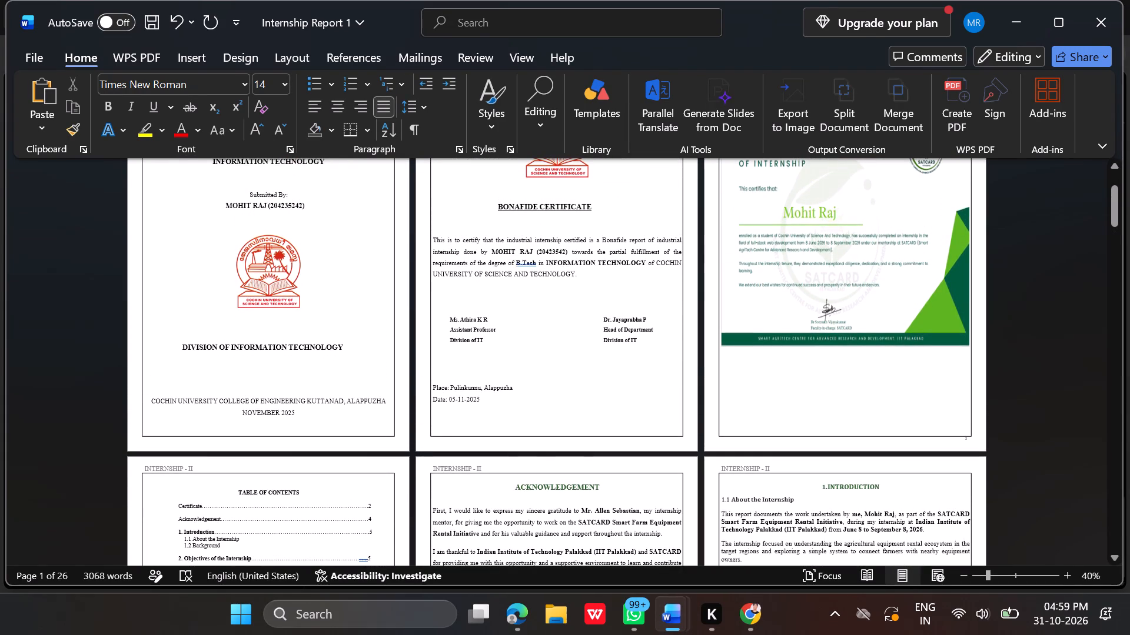
scroll(623, 443, up, 1)
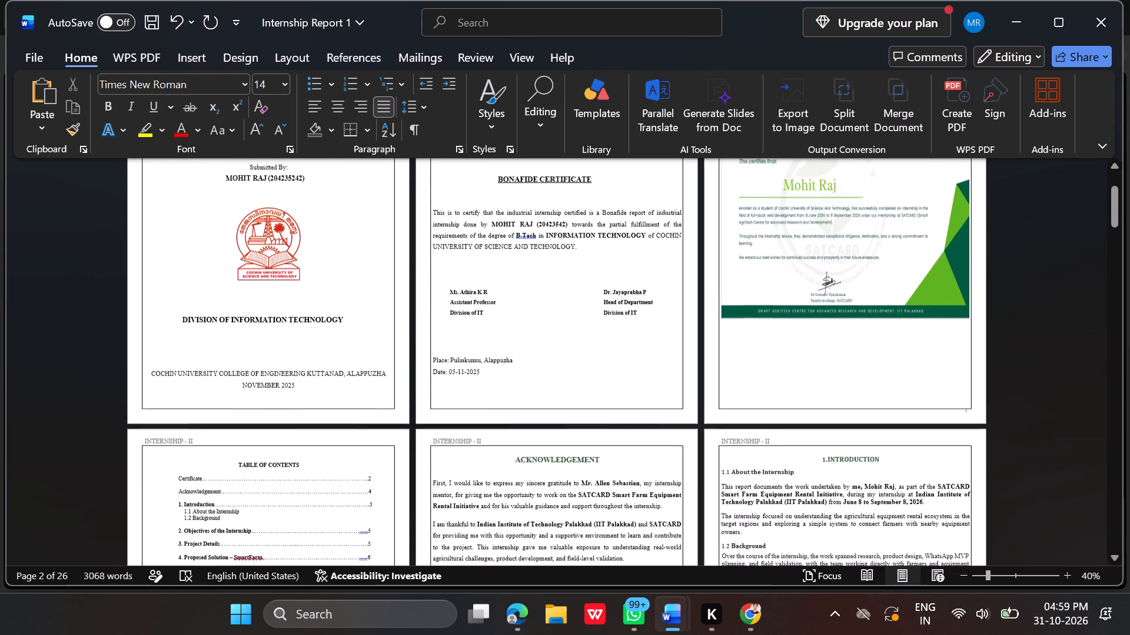
scroll(623, 443, up, 1)
Set the line spacing to 1.5 for the text of sections 1 to 3, from Introduction through the four core-problem bullets.
scroll(623, 443, down, 2)
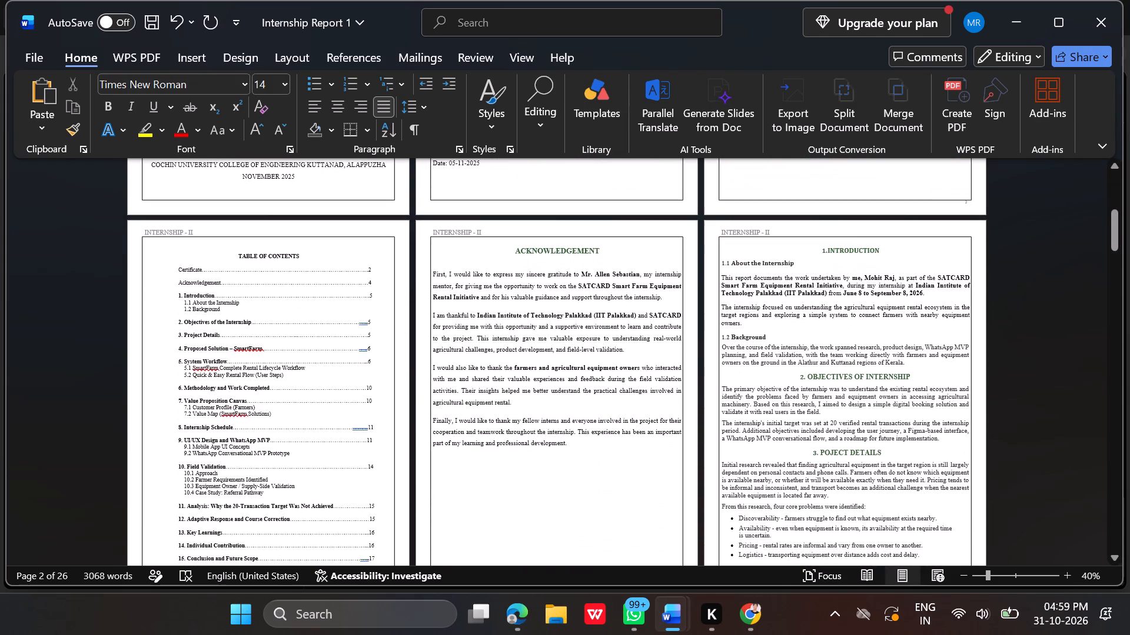
drag(724, 272, 885, 470)
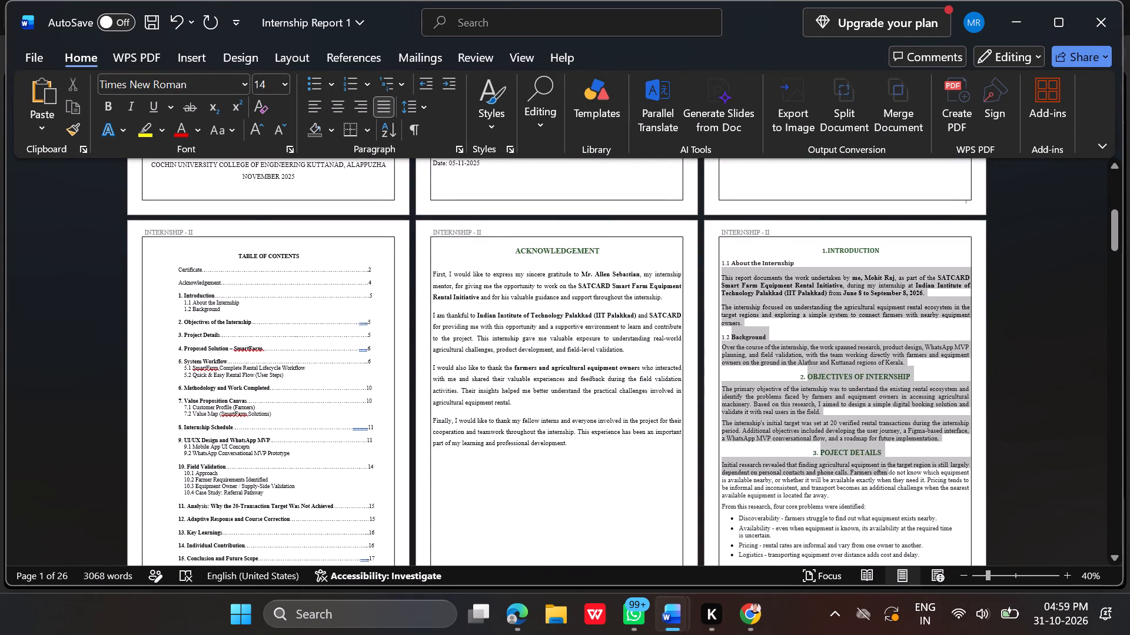
drag(885, 470, 930, 460)
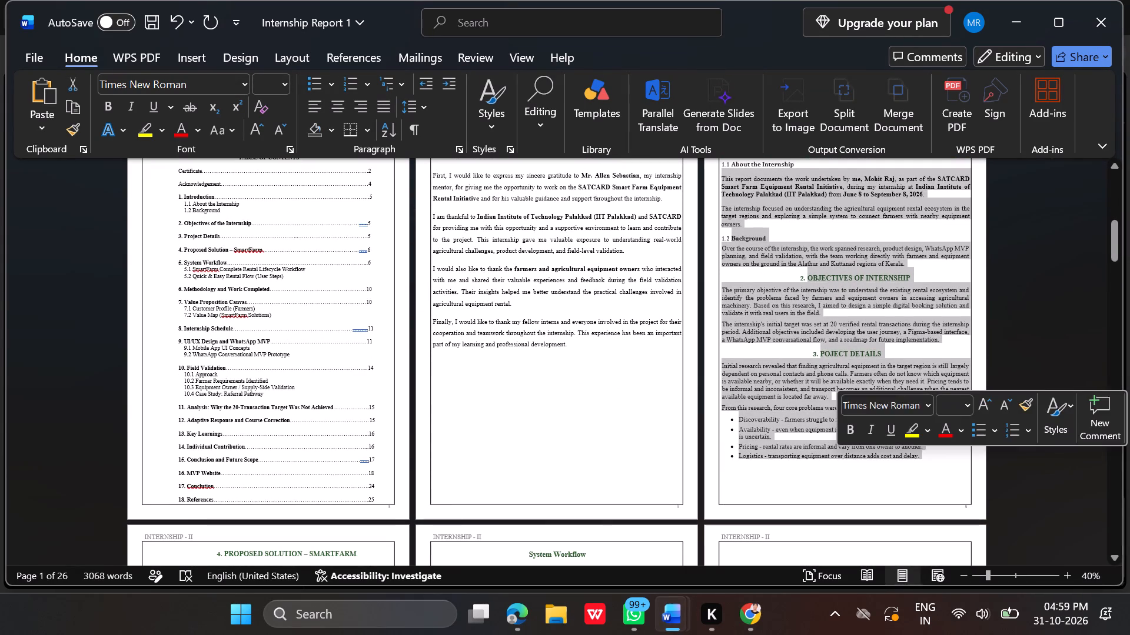
click(420, 102)
click(452, 179)
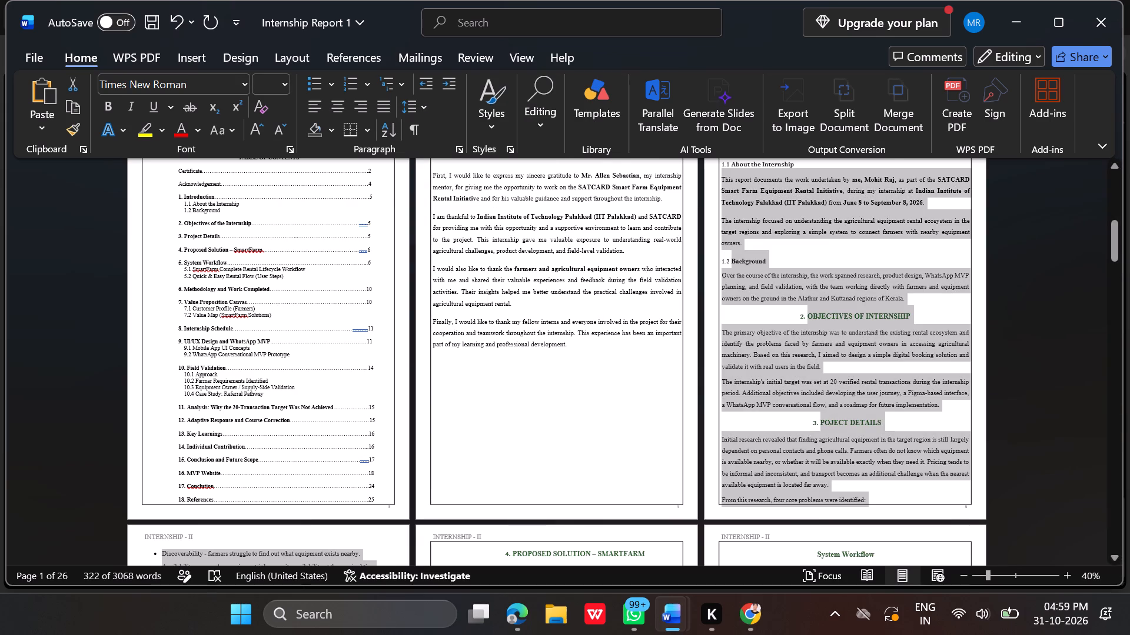
click(534, 429)
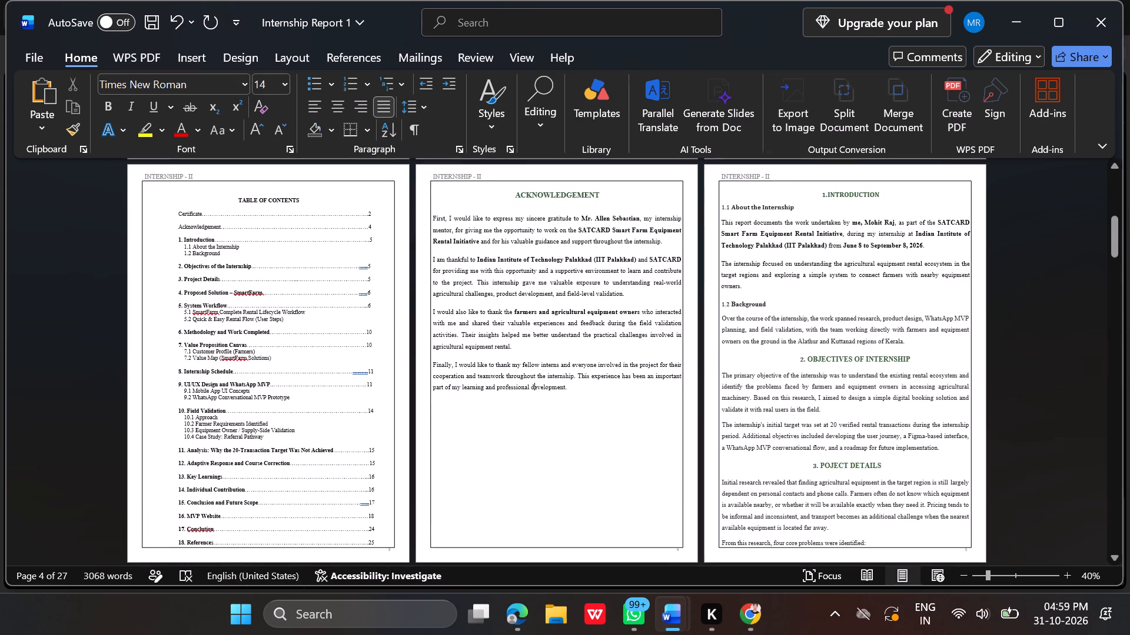
Delete the four core-problem bullets that spill onto a new page and the line introducing them at the end of section 3.
scroll(766, 313, down, 4)
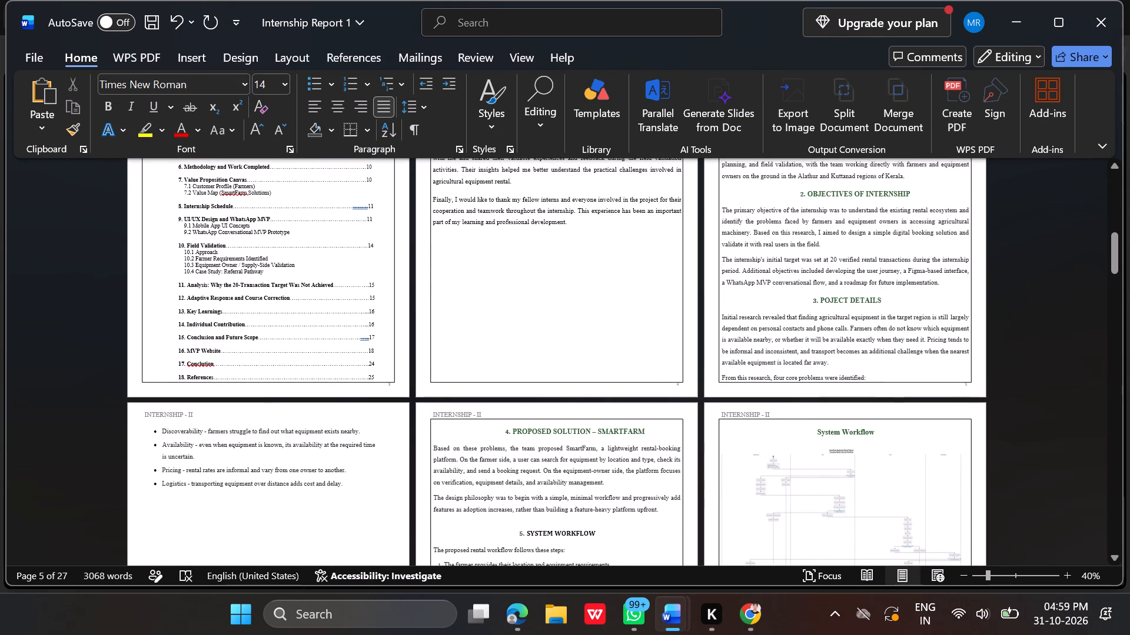
drag(353, 499, 162, 422)
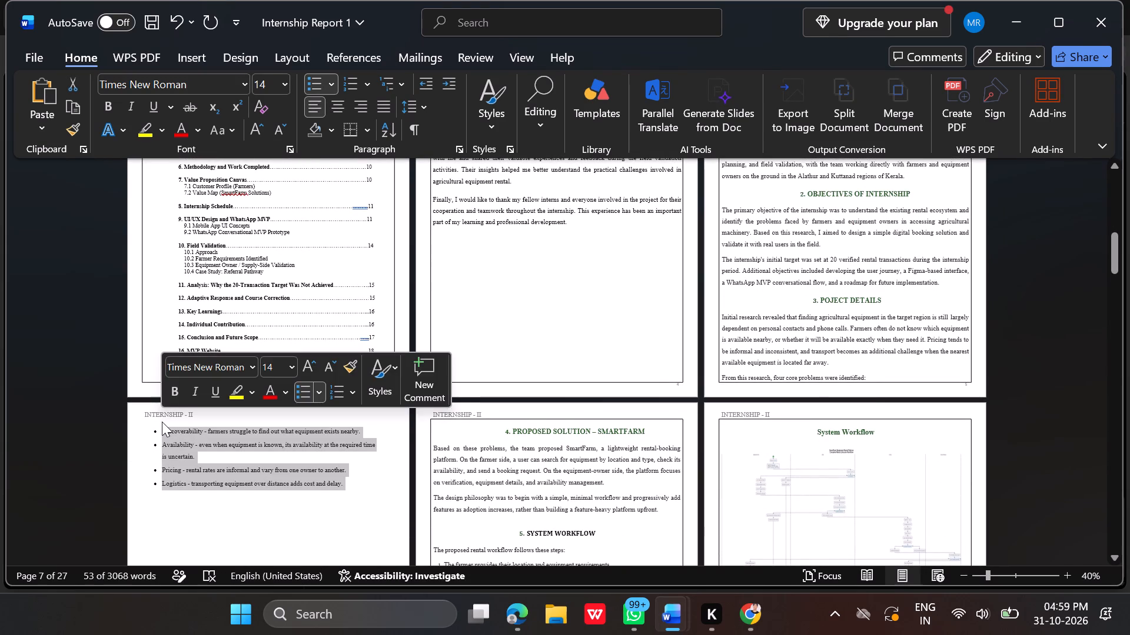
key(BackSpace)
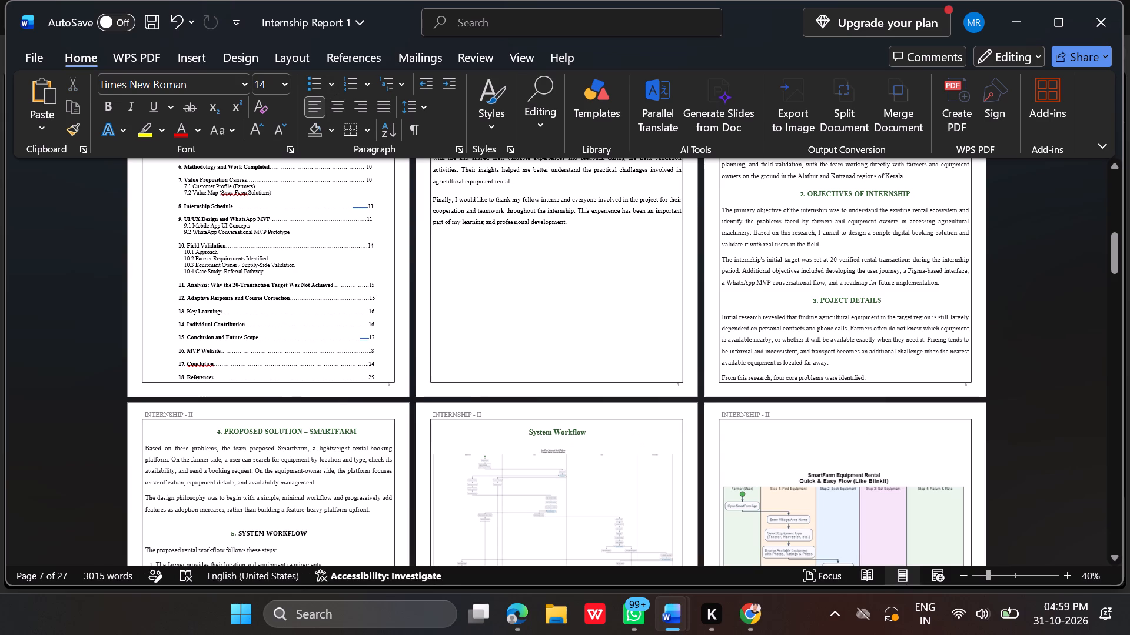
key(BackSpace)
key(BackSpace)
key(BackSpace)
key(BackSpace)
key(BackSpace)
key(BackSpace)
key(BackSpace)
key(BackSpace)
key(BackSpace)
key(BackSpace)
key(BackSpace)
key(BackSpace)
key(BackSpace)
key(BackSpace)
key(BackSpace)
key(BackSpace)
key(BackSpace)
key(BackSpace)
key(BackSpace)
key(BackSpace)
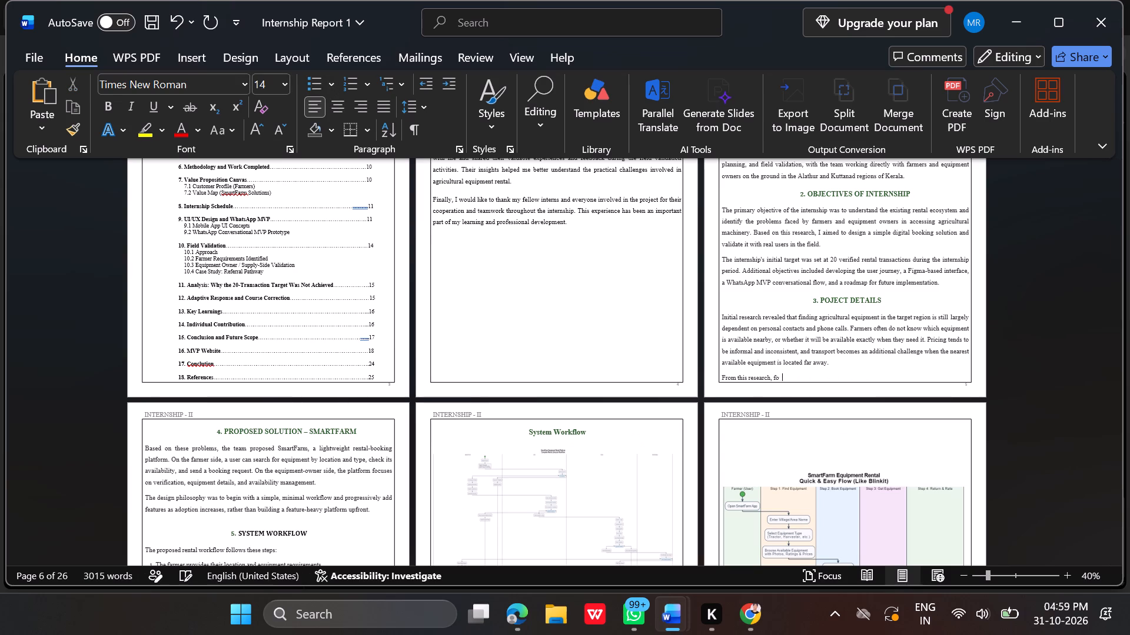
key(BackSpace)
key(BackSpace)
key(BackSpace)
key(BackSpace)
key(BackSpace)
key(BackSpace)
key(BackSpace)
key(BackSpace)
key(BackSpace)
key(BackSpace)
key(BackSpace)
key(BackSpace)
Check the line spacing applied to the Proposed Solution – SmartFarm and System Workflow text in sections 4 and 5.
scroll(162, 422, down, 2)
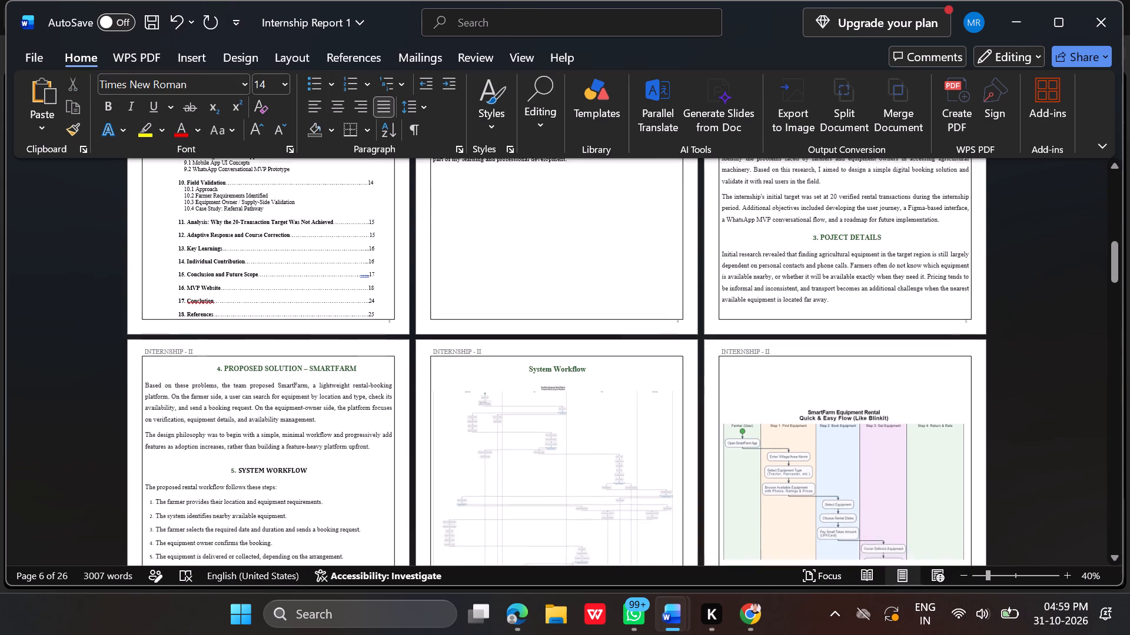
scroll(162, 422, down, 3)
scroll(178, 399, up, 1)
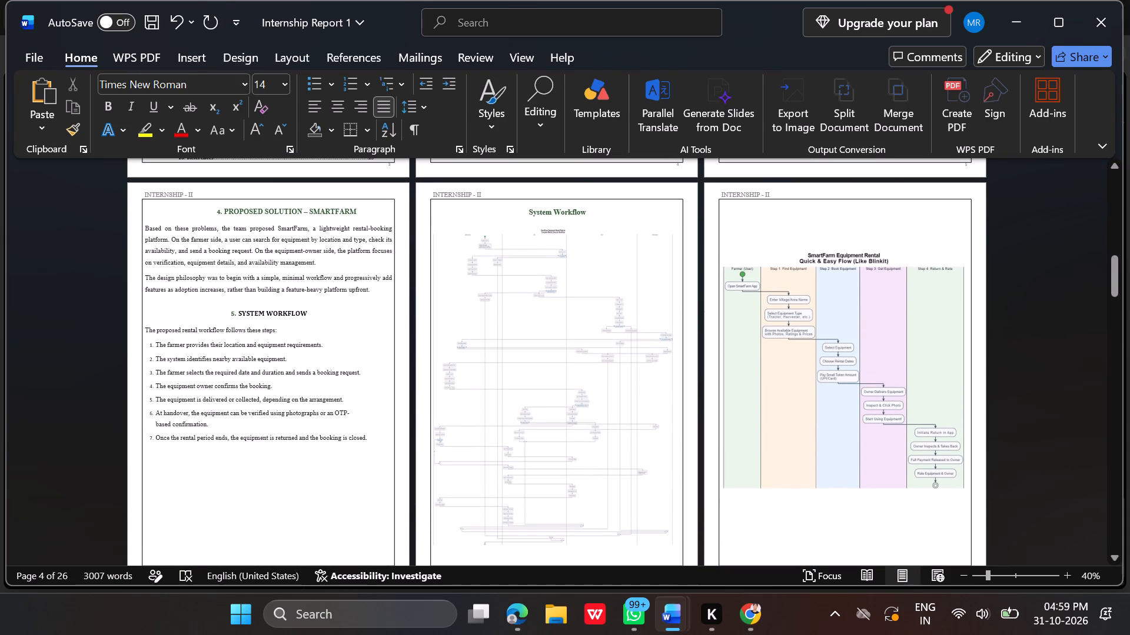
drag(146, 216, 338, 364)
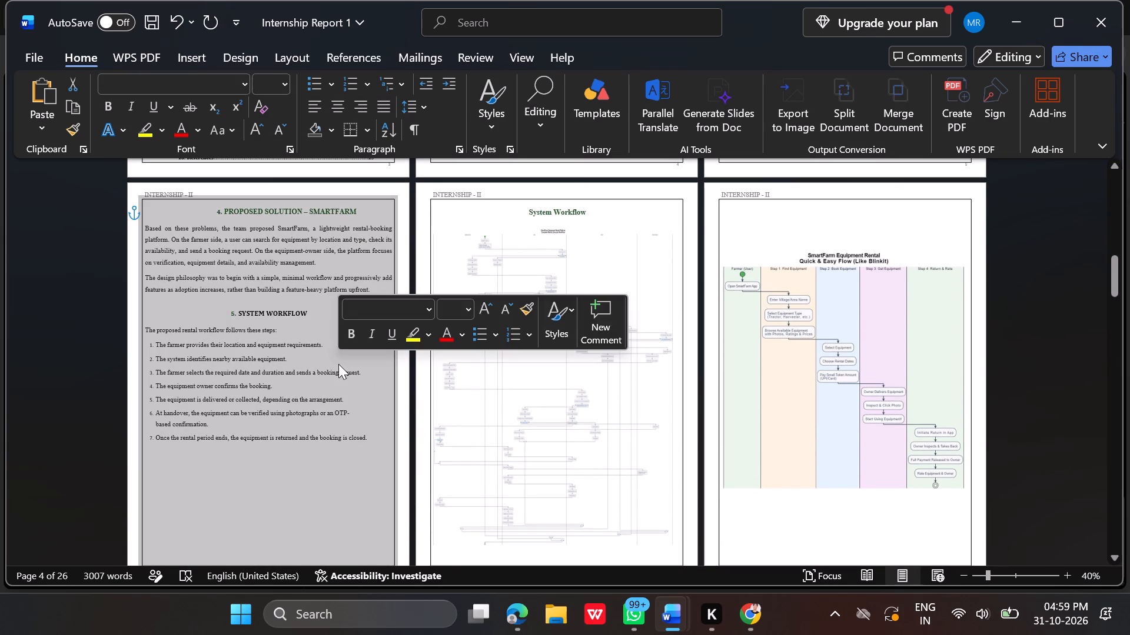
click(418, 103)
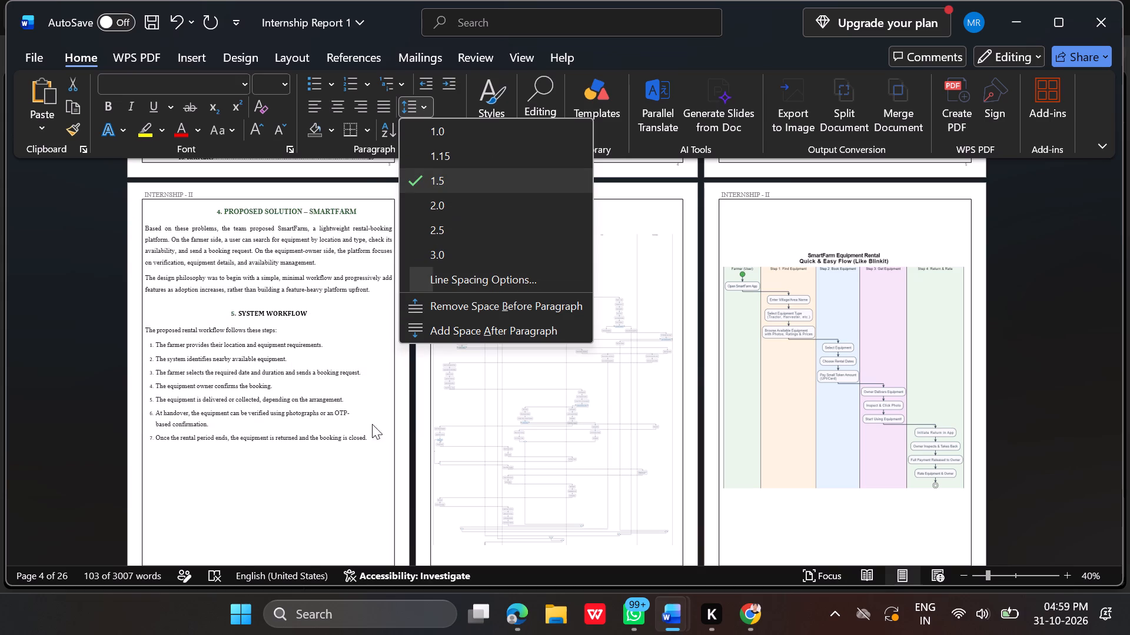
click(337, 506)
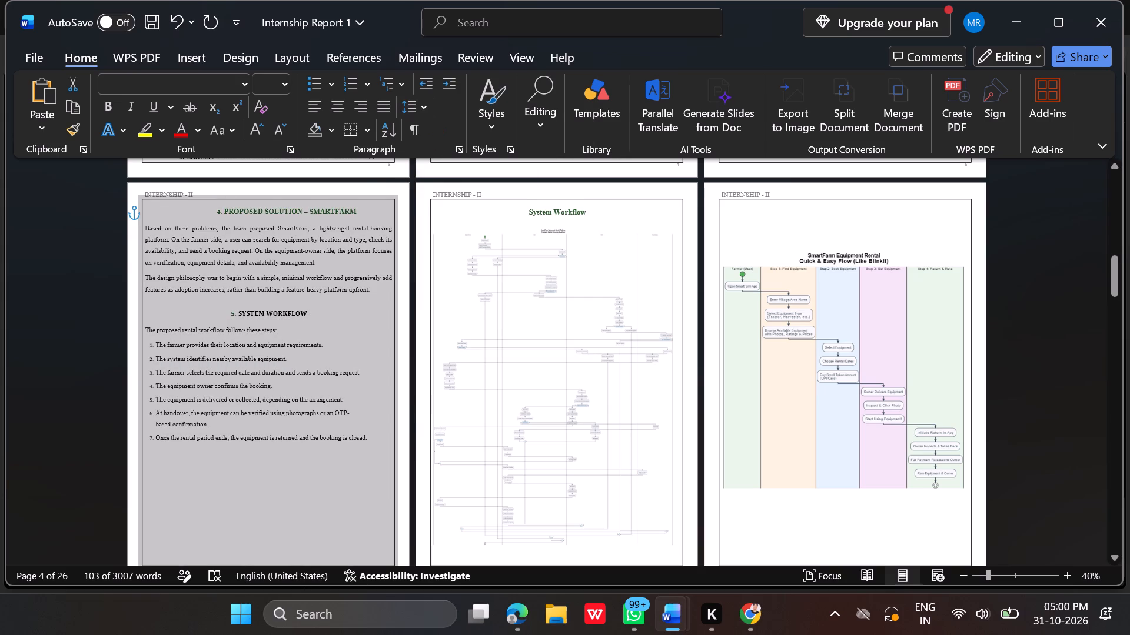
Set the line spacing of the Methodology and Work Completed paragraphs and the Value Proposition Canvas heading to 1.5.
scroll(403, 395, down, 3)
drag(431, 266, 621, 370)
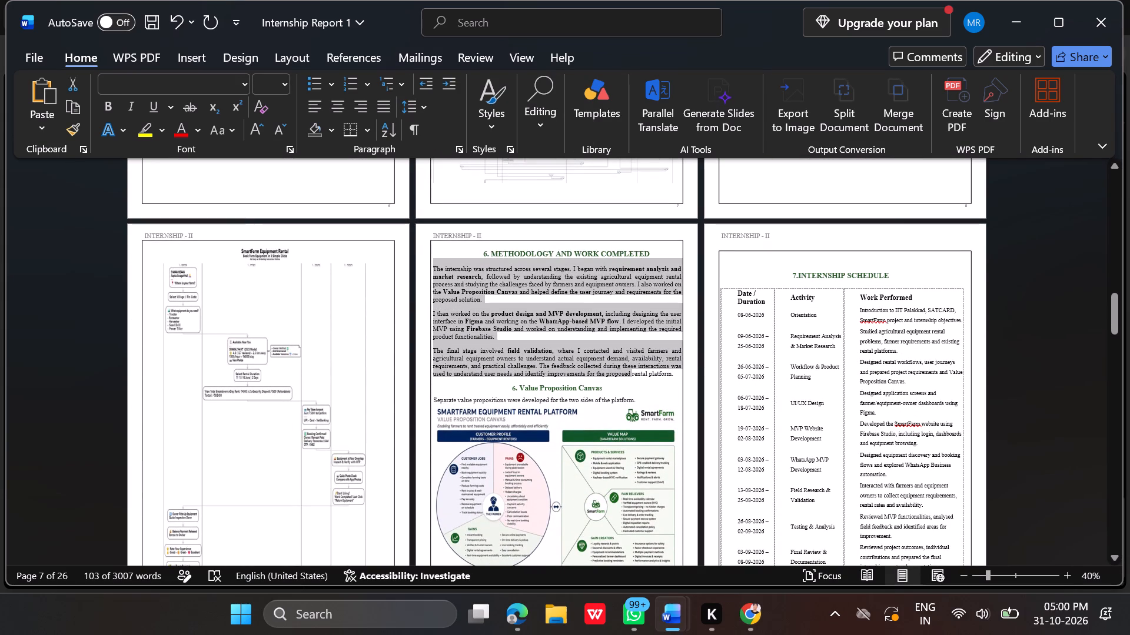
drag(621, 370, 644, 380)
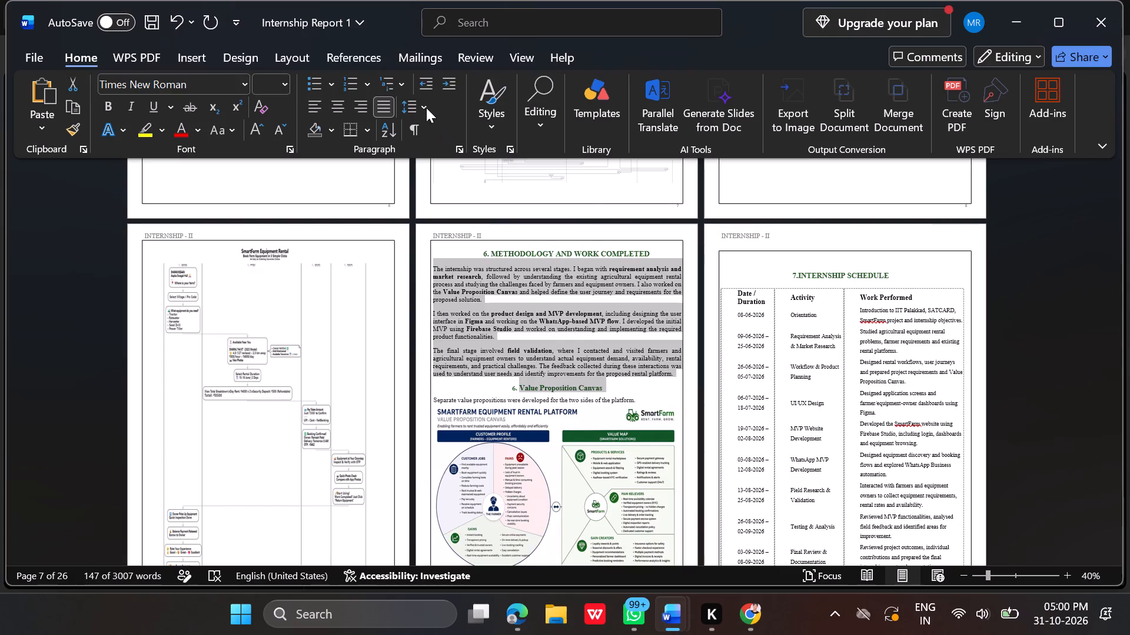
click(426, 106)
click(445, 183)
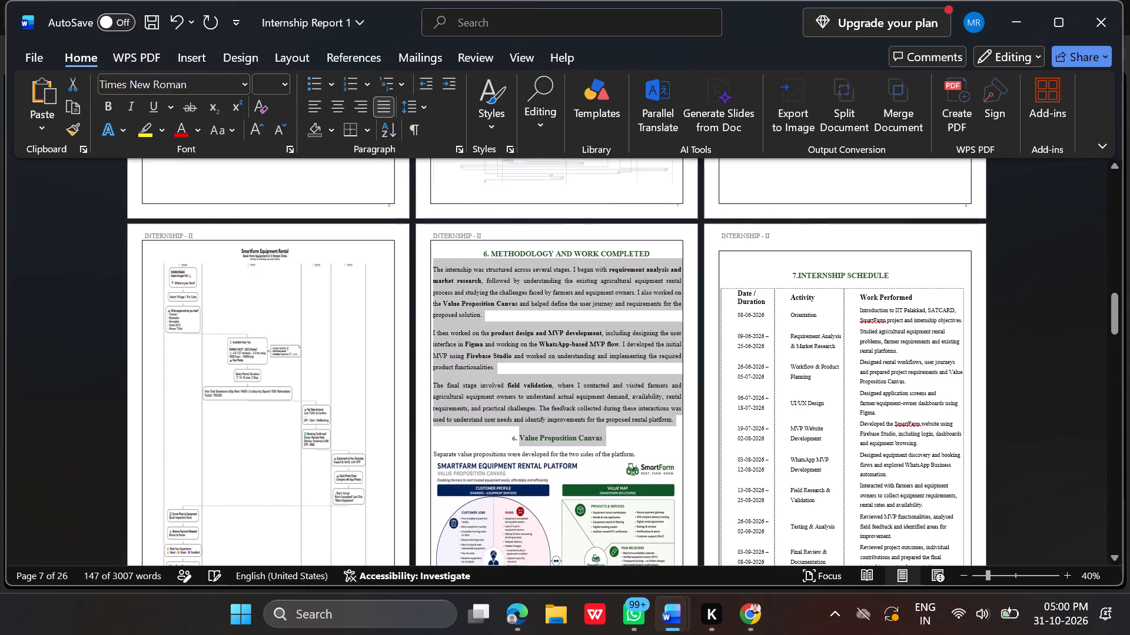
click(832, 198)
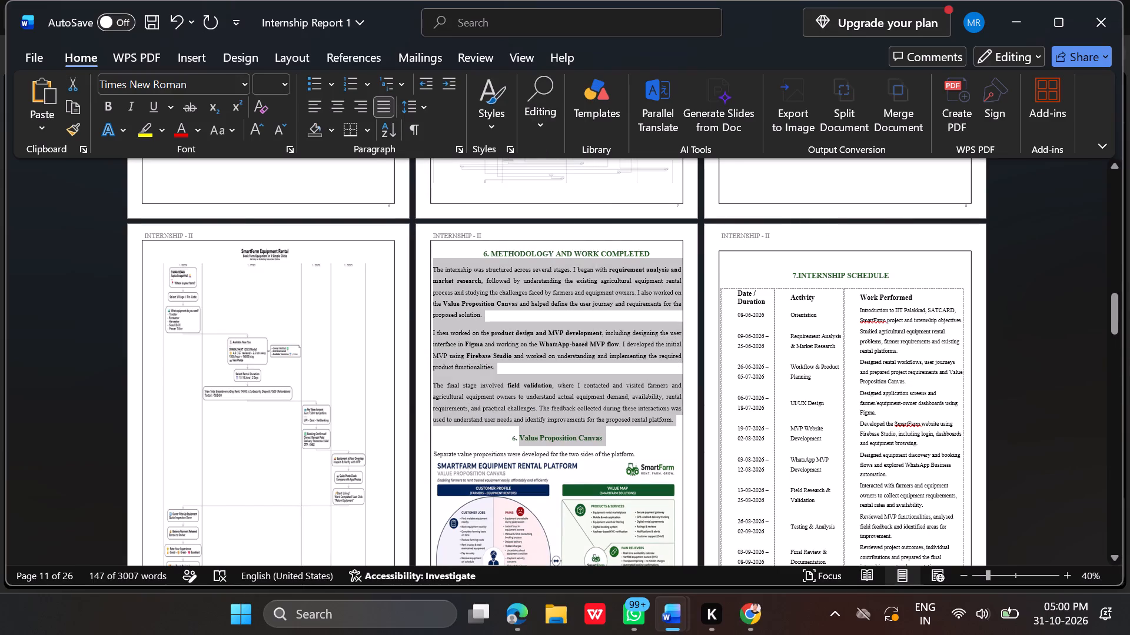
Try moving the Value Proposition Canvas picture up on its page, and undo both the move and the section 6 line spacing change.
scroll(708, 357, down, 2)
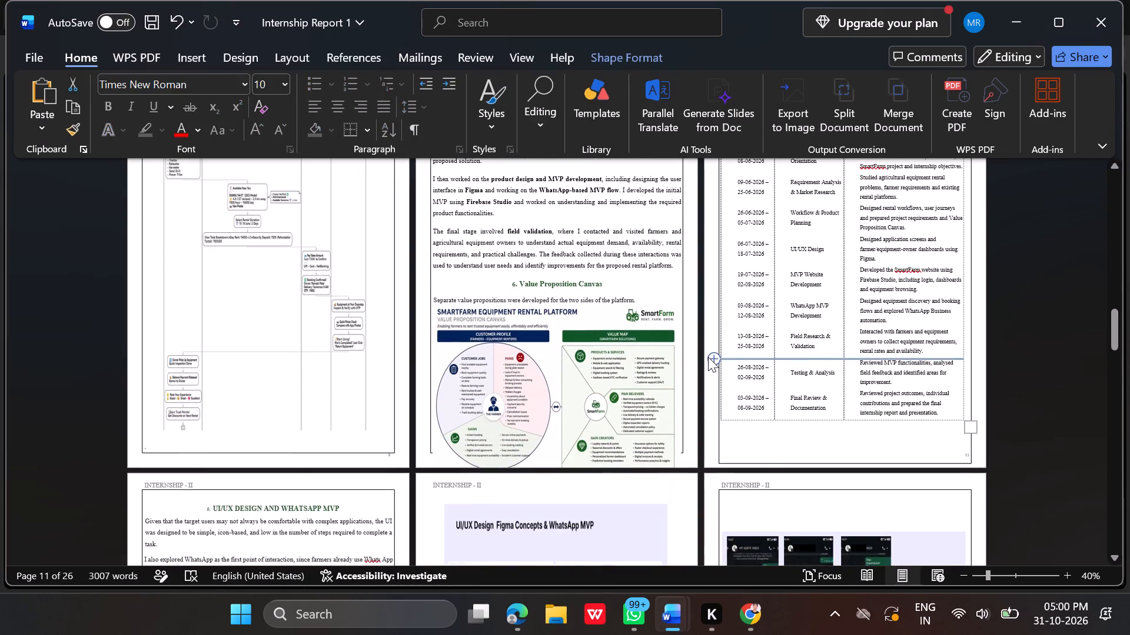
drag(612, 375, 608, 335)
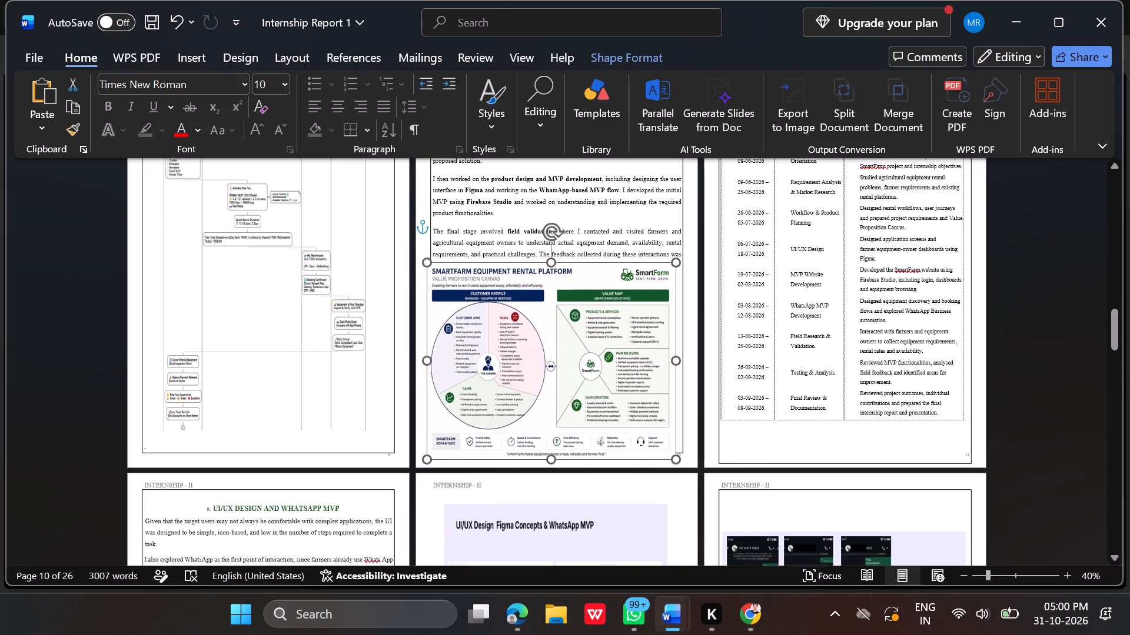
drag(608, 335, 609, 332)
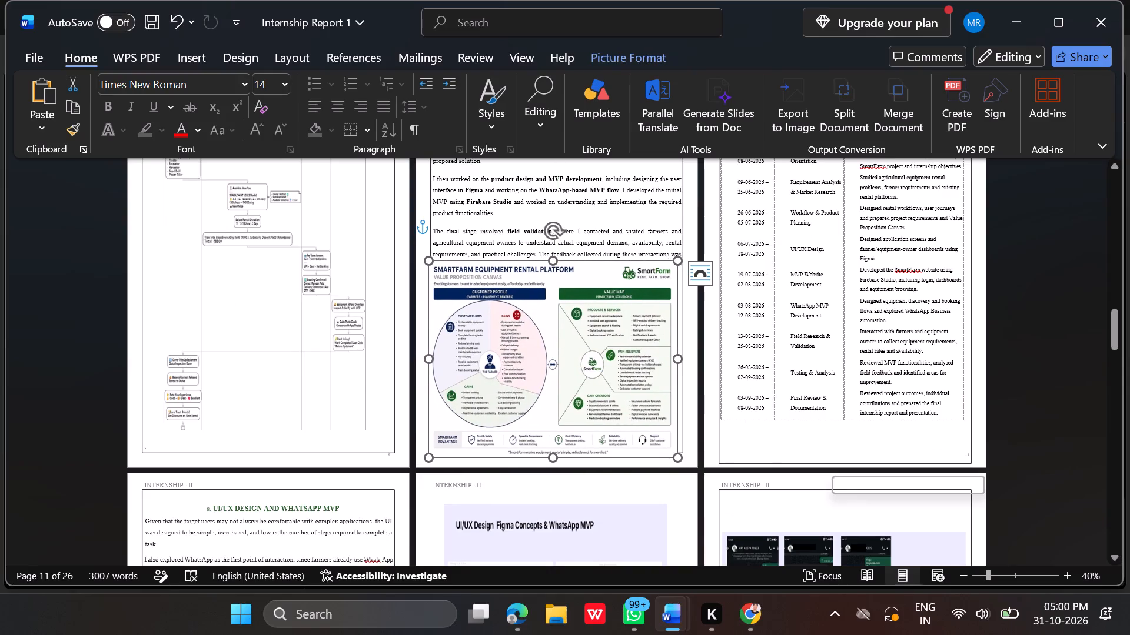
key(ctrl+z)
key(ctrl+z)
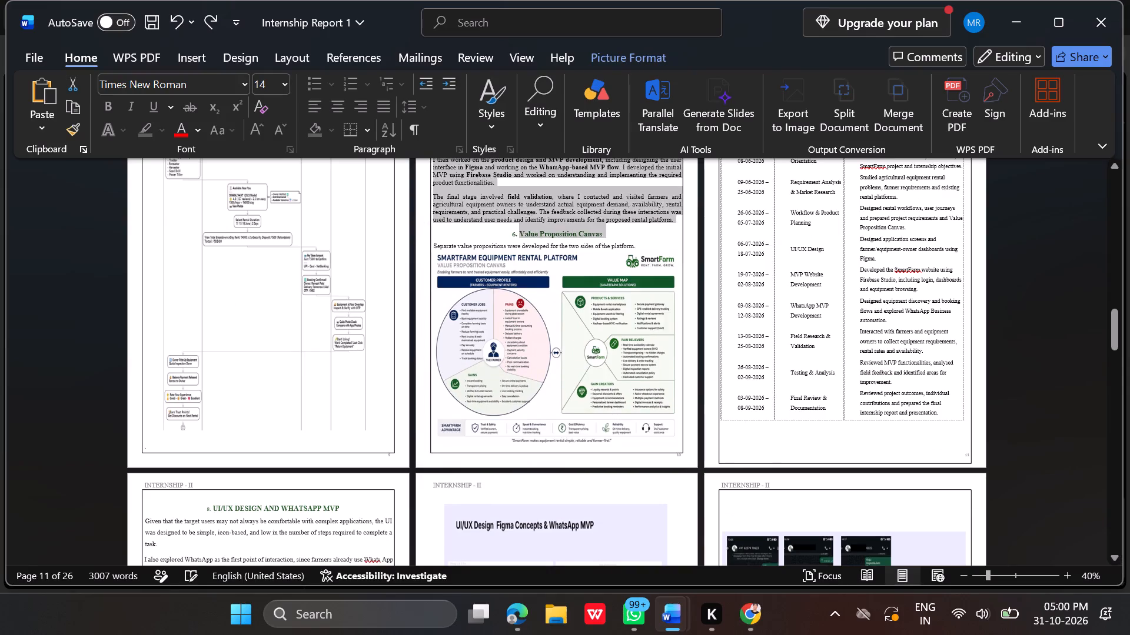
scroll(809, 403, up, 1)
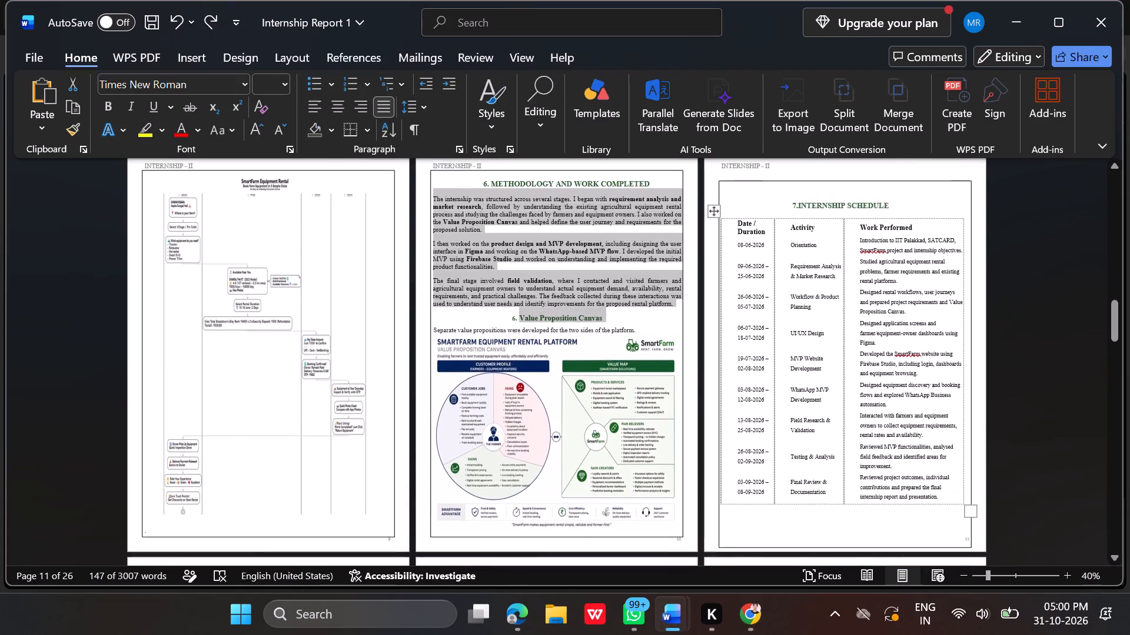
Set the line spacing of the section 6 paragraphs, the Value Proposition Canvas heading and its introductory line to 1.5.
scroll(809, 403, up, 1)
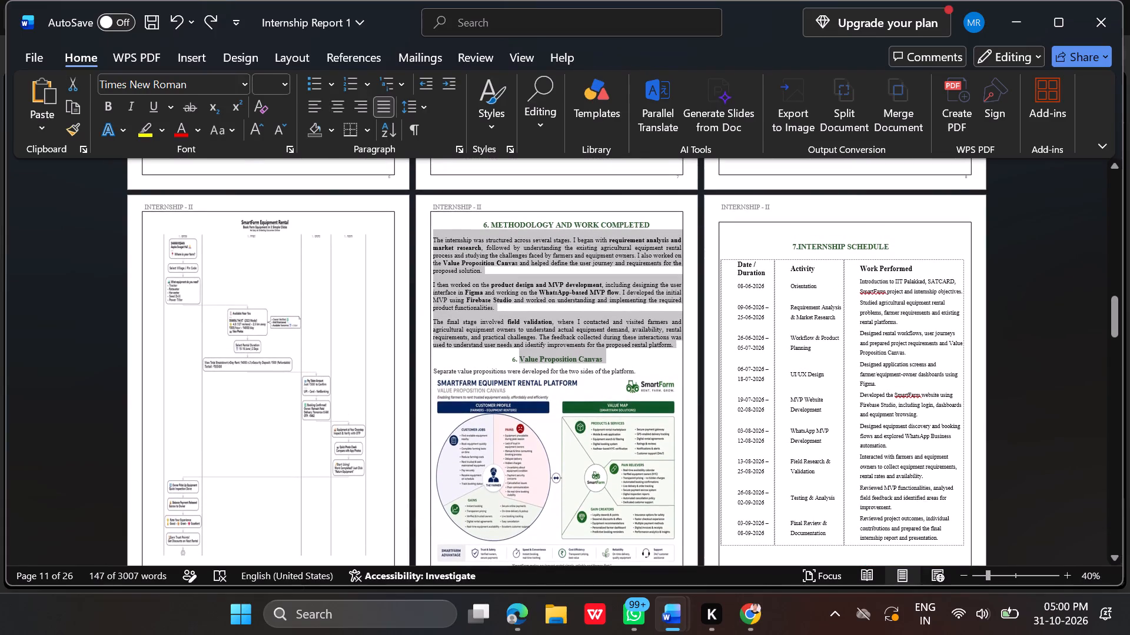
drag(640, 369, 438, 239)
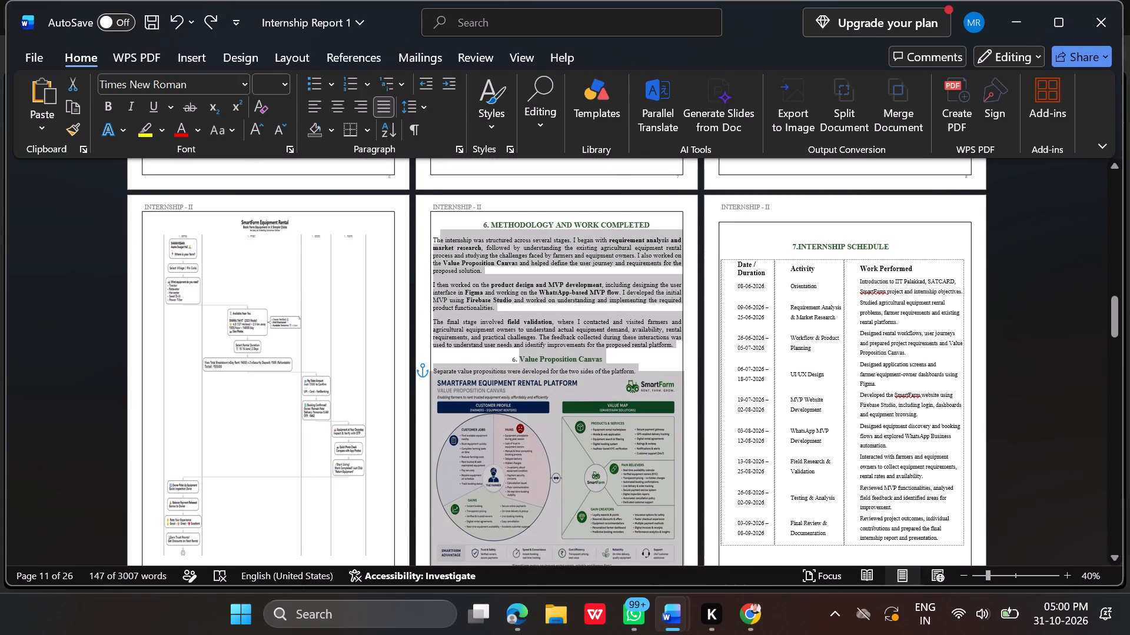
drag(438, 239, 433, 245)
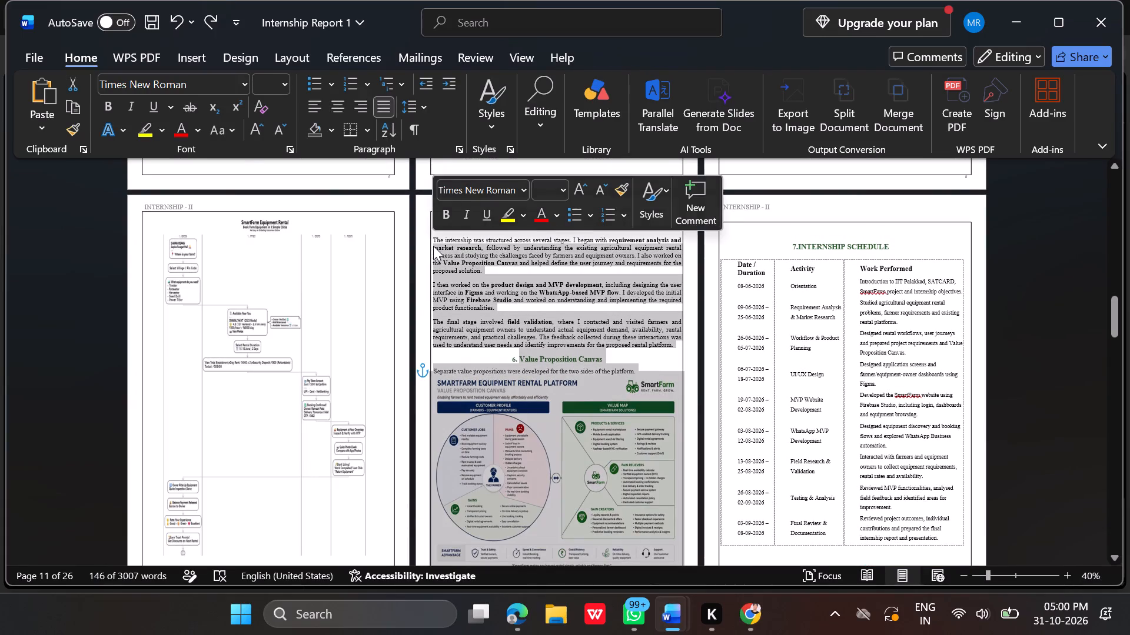
key(shift+Up)
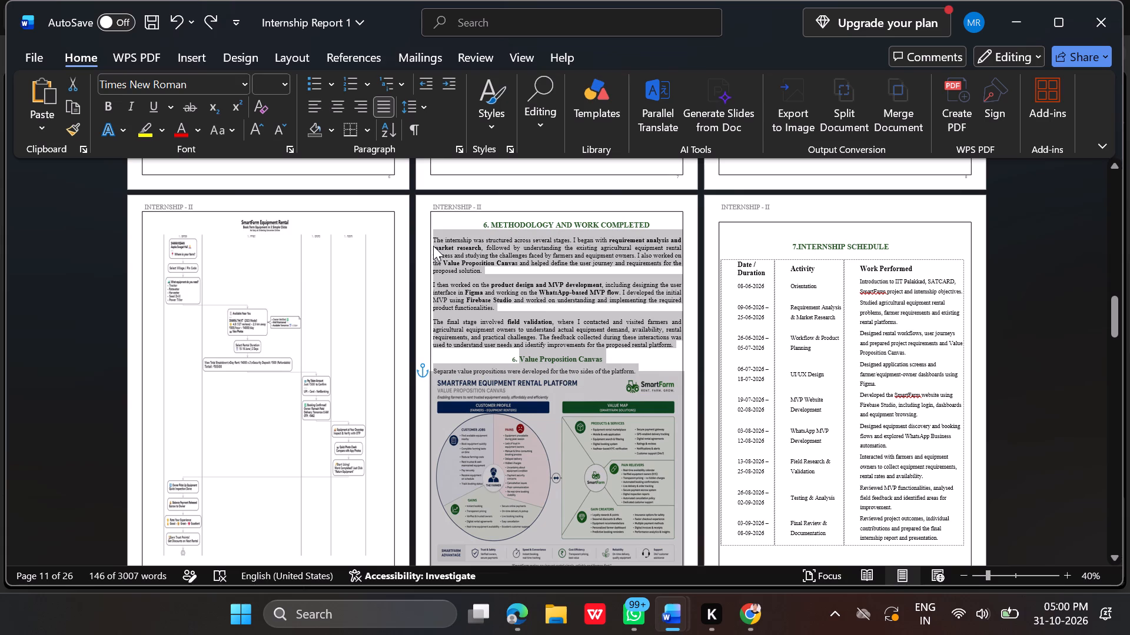
click(426, 110)
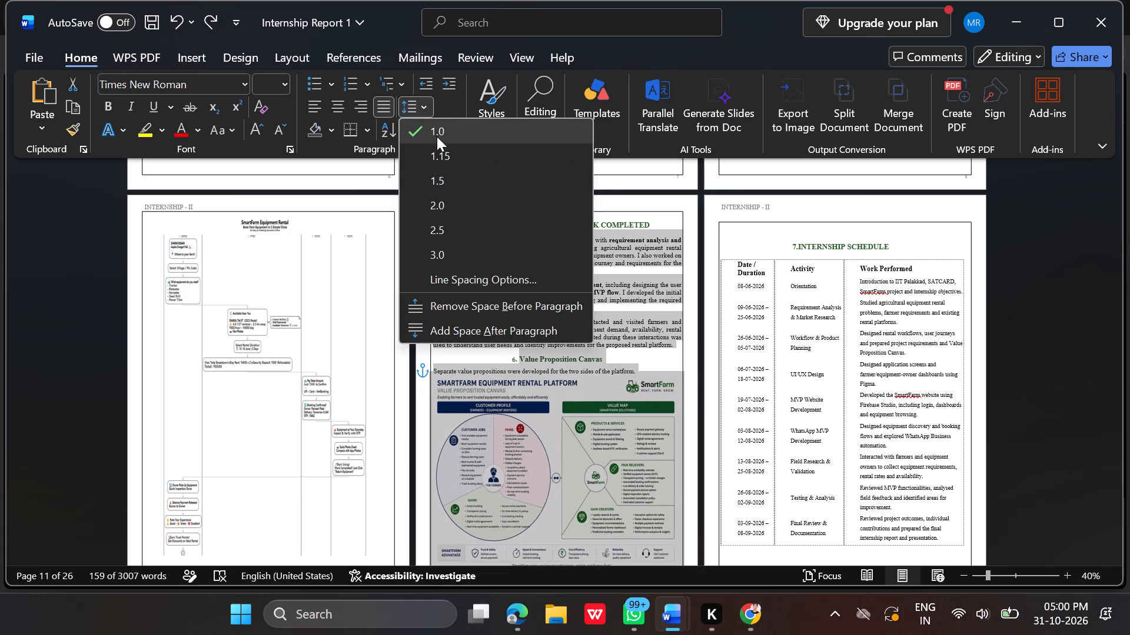
click(448, 180)
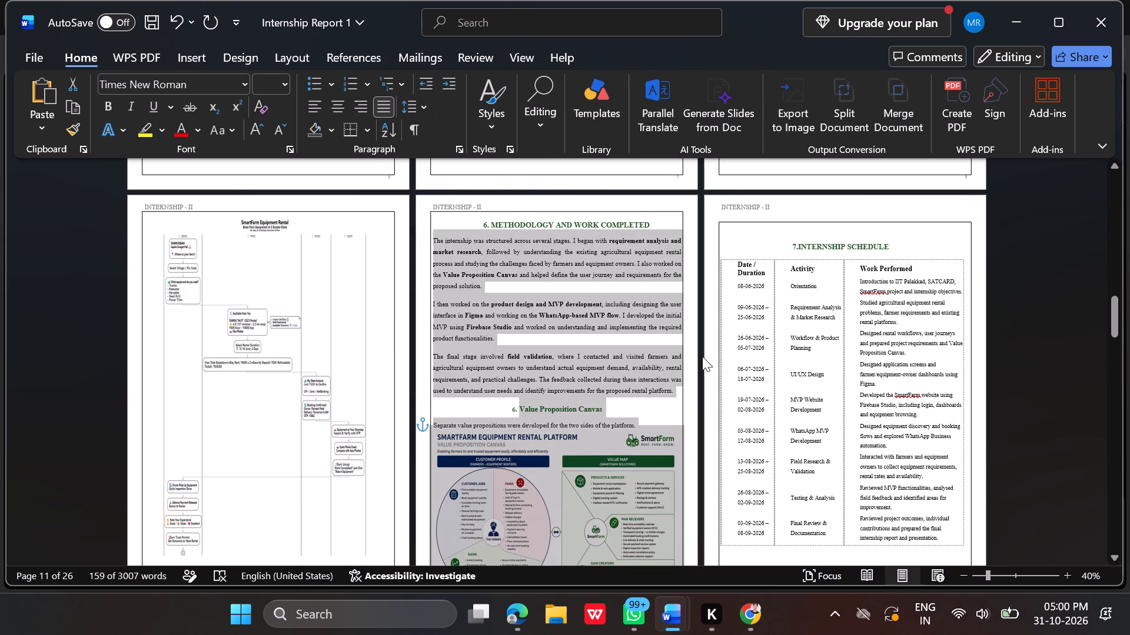
click(644, 406)
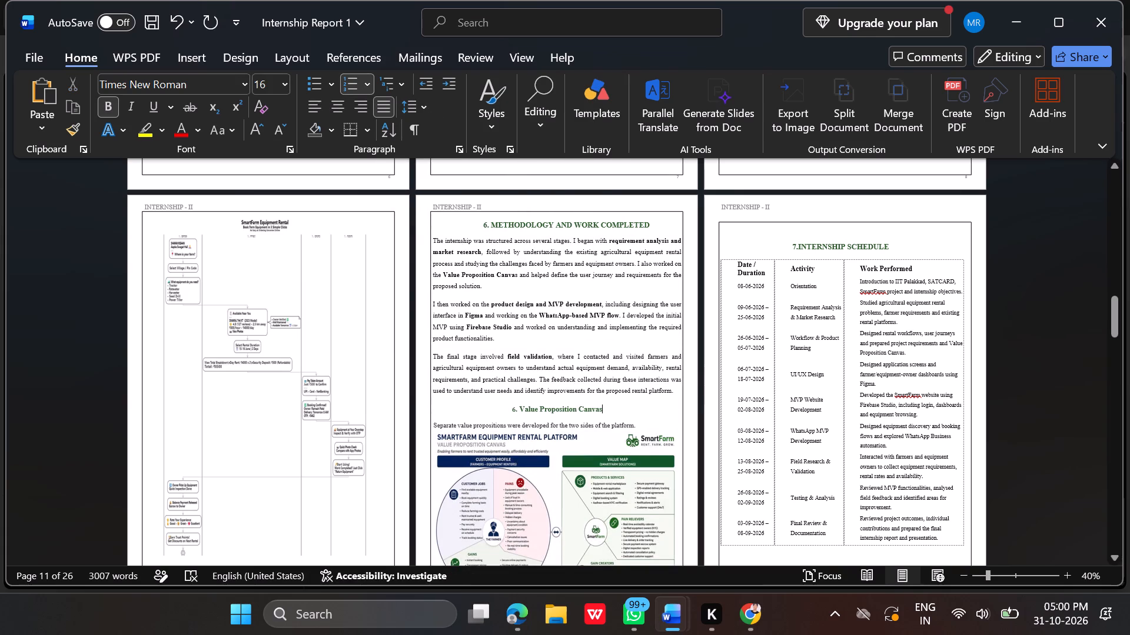
Shrink the Value Proposition Canvas picture and move it up so that its bottom fits inside the page border.
scroll(644, 406, down, 2)
click(597, 483)
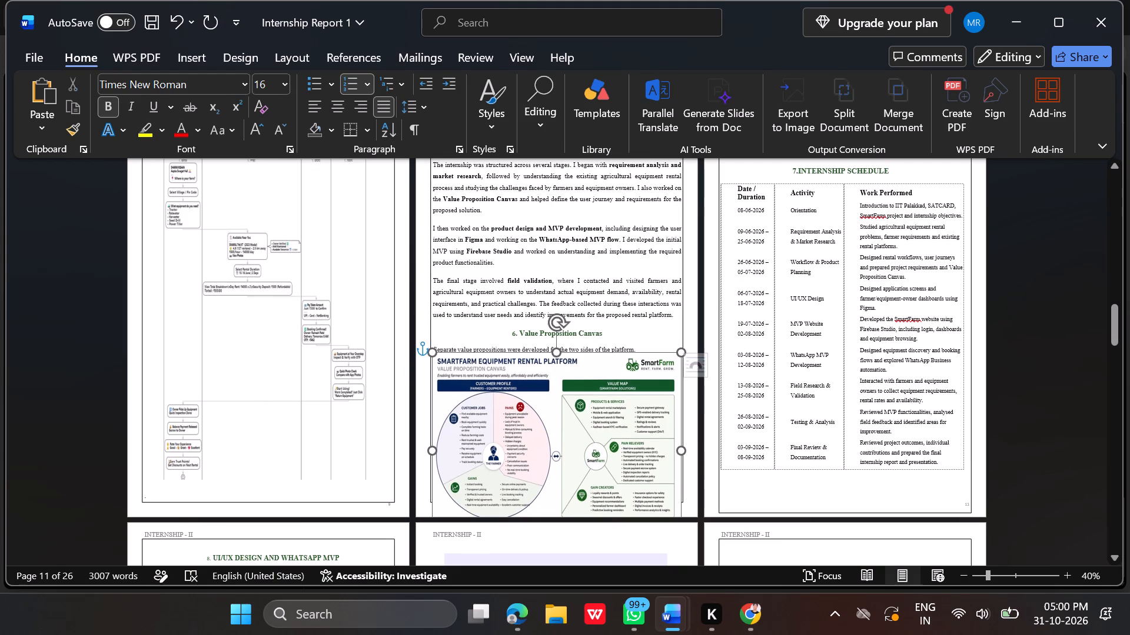
drag(617, 452, 609, 375)
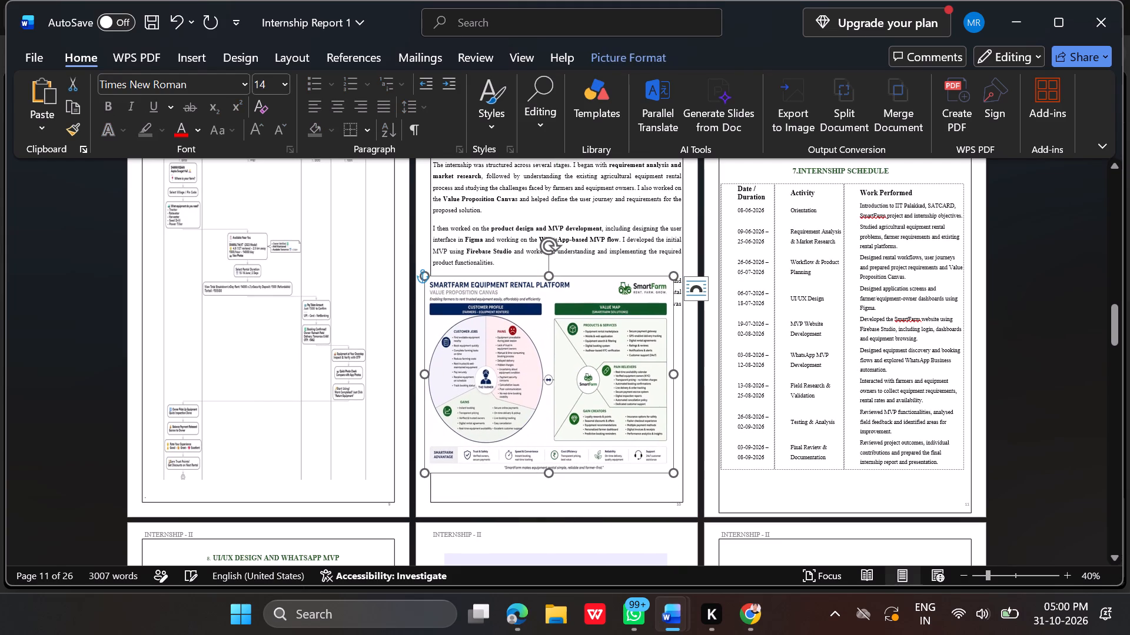
drag(548, 474, 546, 448)
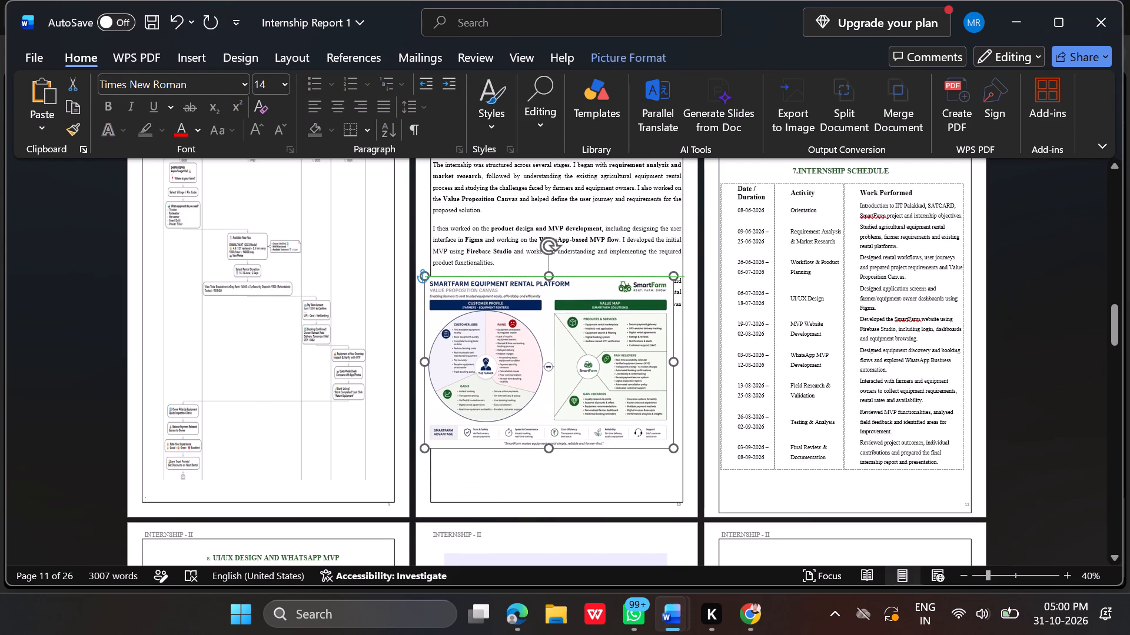
drag(546, 448, 547, 456)
drag(554, 392, 558, 449)
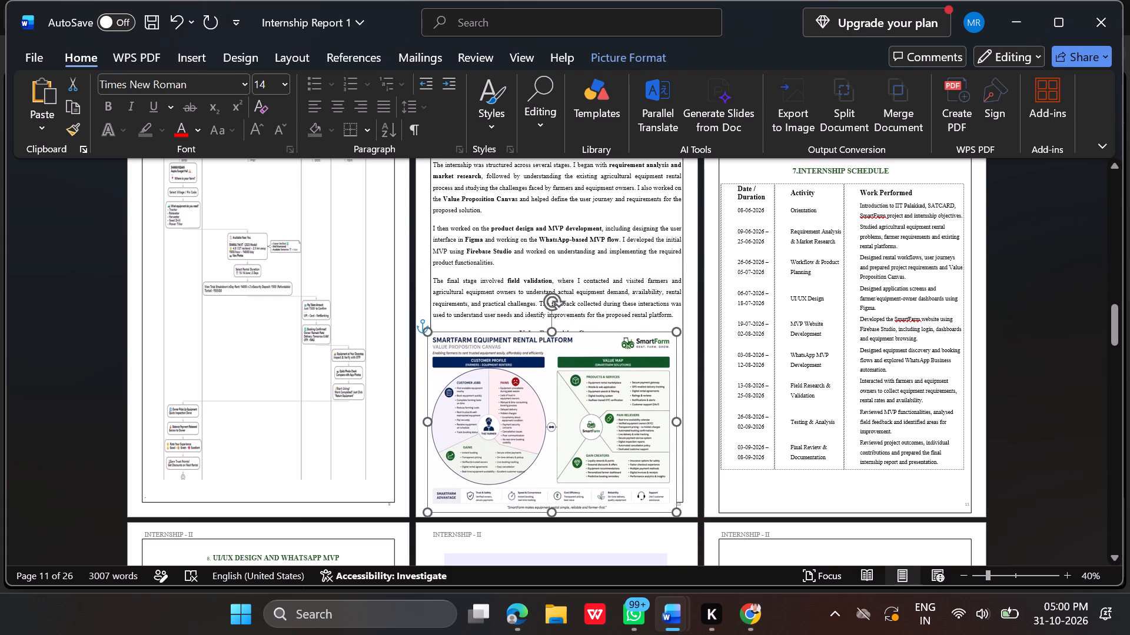
drag(558, 449, 558, 435)
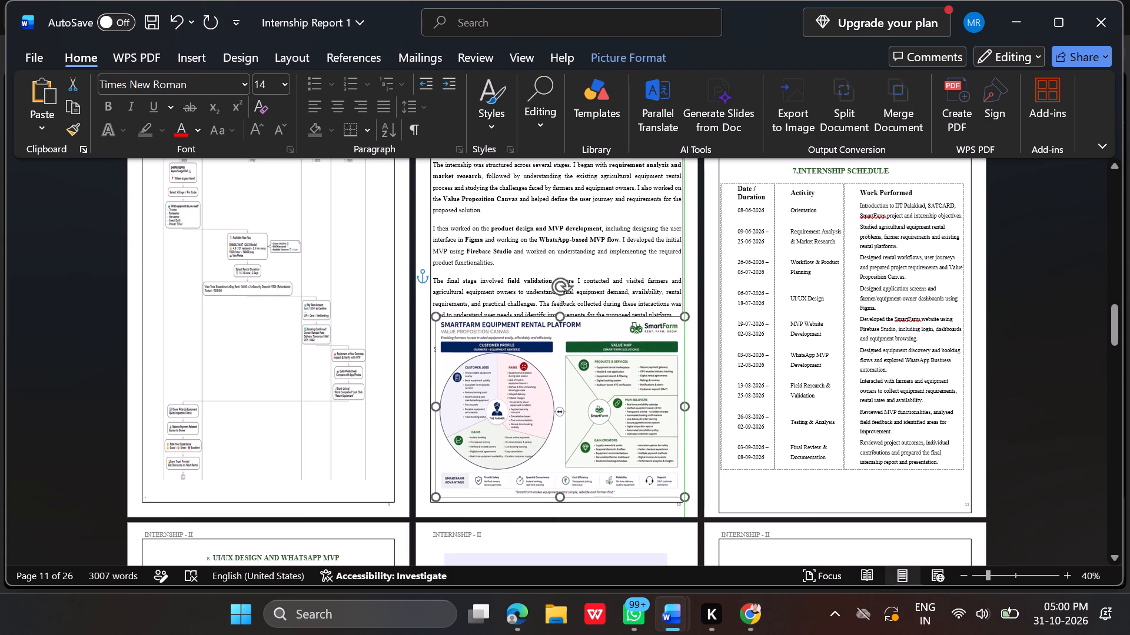
drag(558, 435, 558, 437)
drag(675, 413, 662, 413)
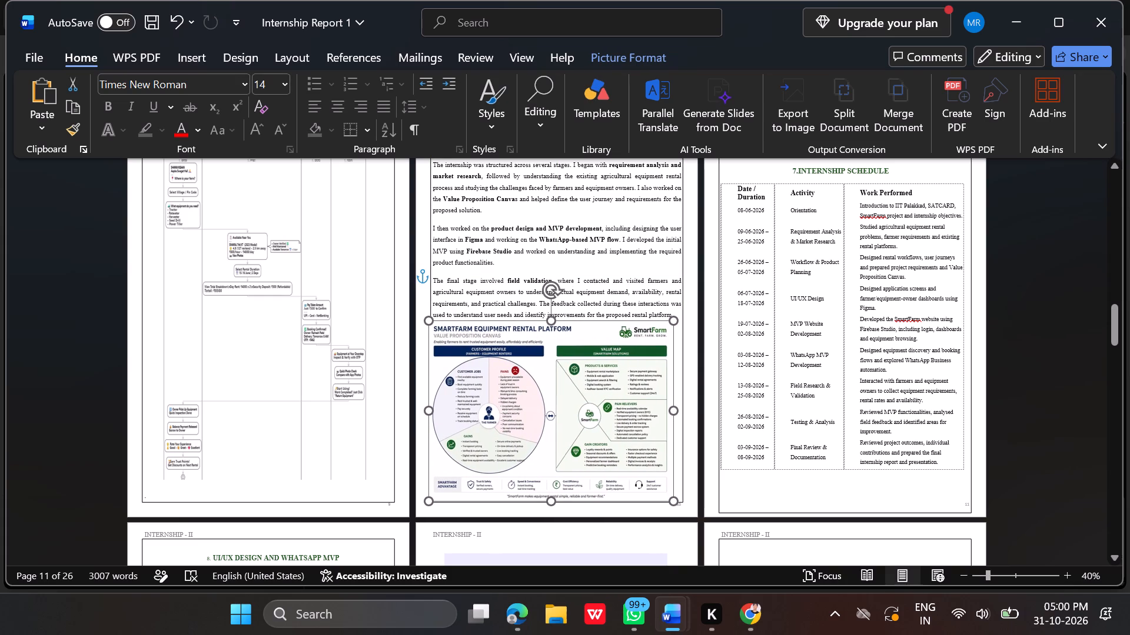
drag(662, 413, 661, 413)
drag(596, 410, 612, 412)
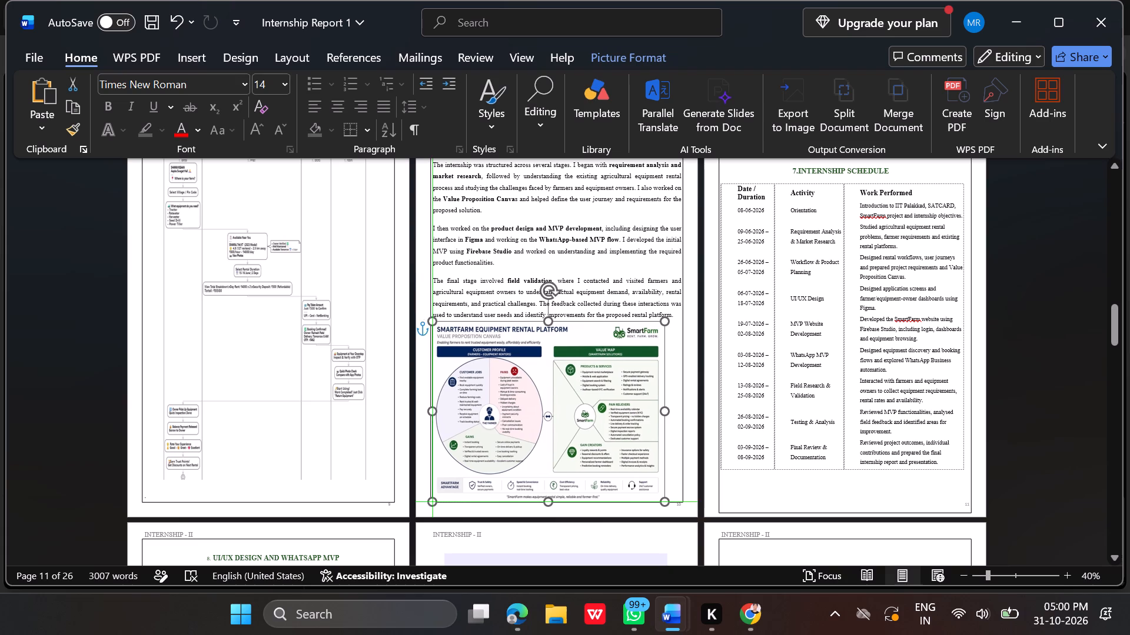
drag(612, 412, 613, 425)
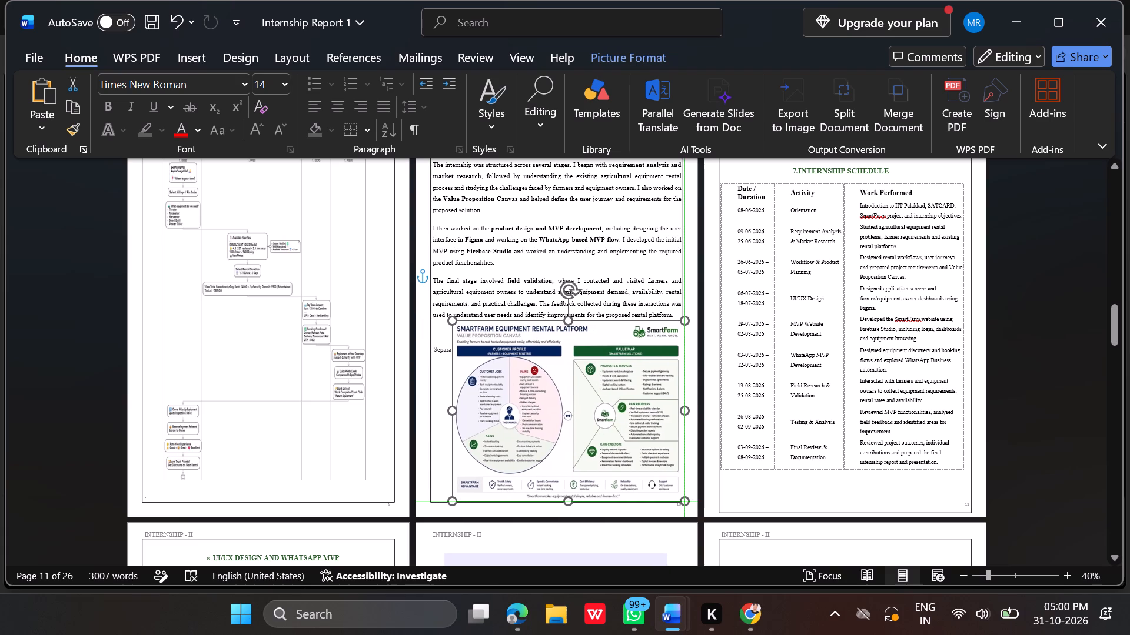
drag(613, 425, 613, 425)
Reduce the Value Proposition Canvas picture's height to about 10.51 cm so it sits between its introductory line and the bottom border.
drag(571, 318, 566, 360)
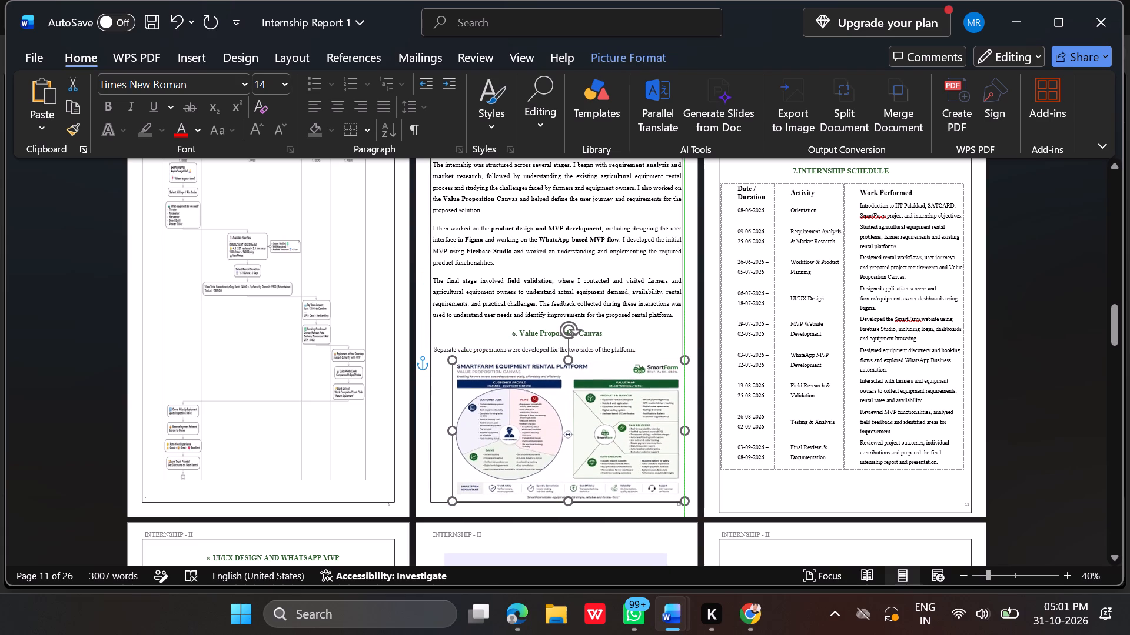
drag(566, 360, 566, 358)
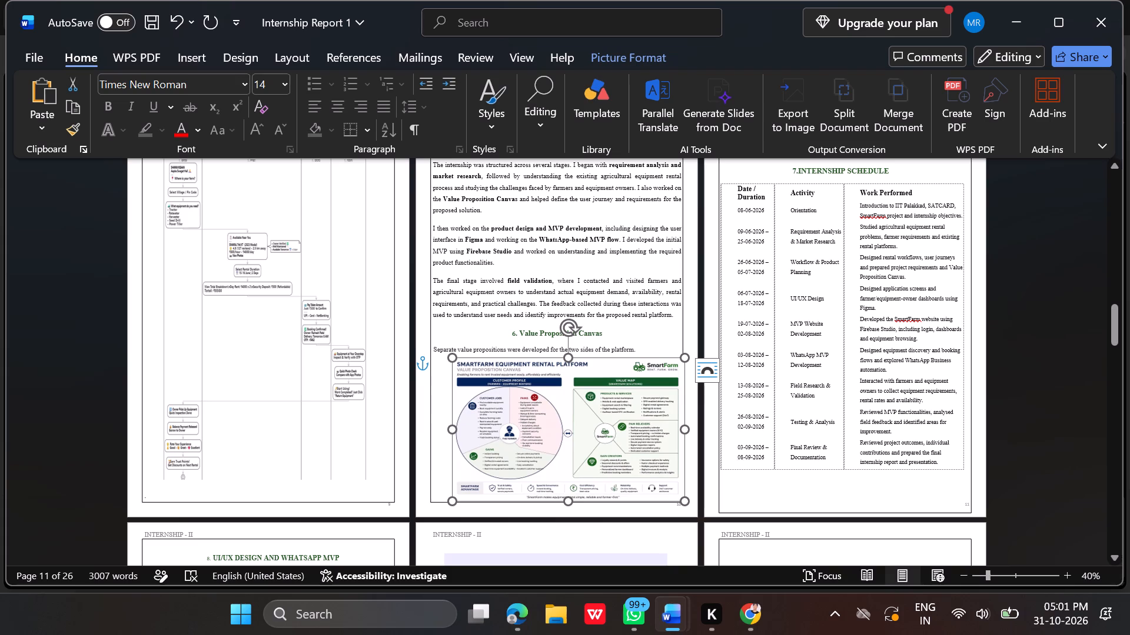
click(567, 503)
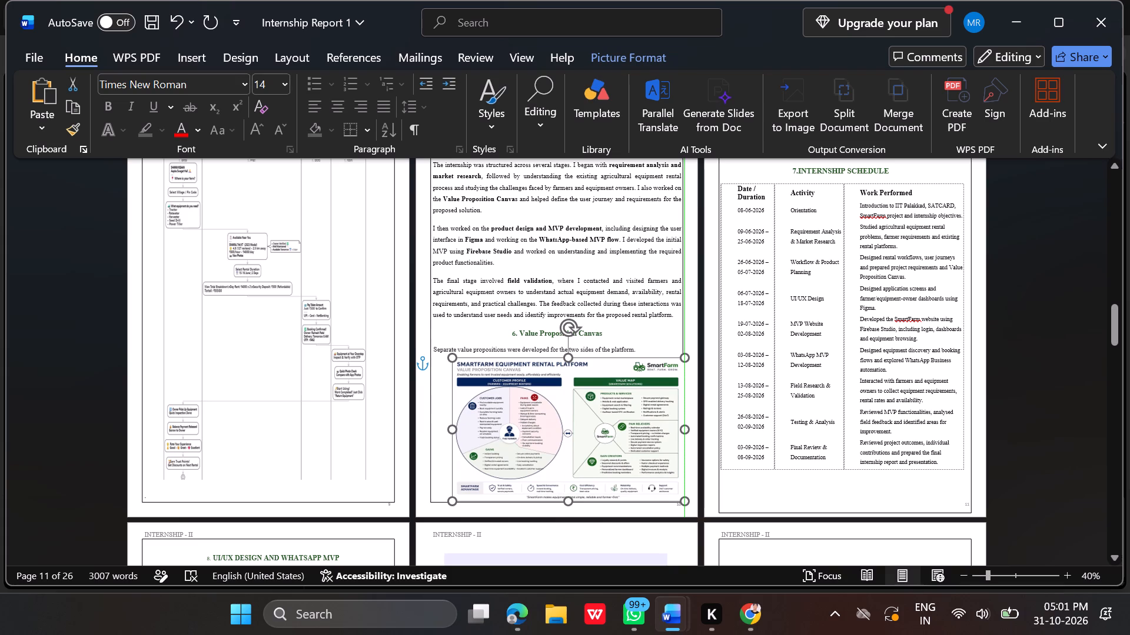
drag(566, 502, 566, 500)
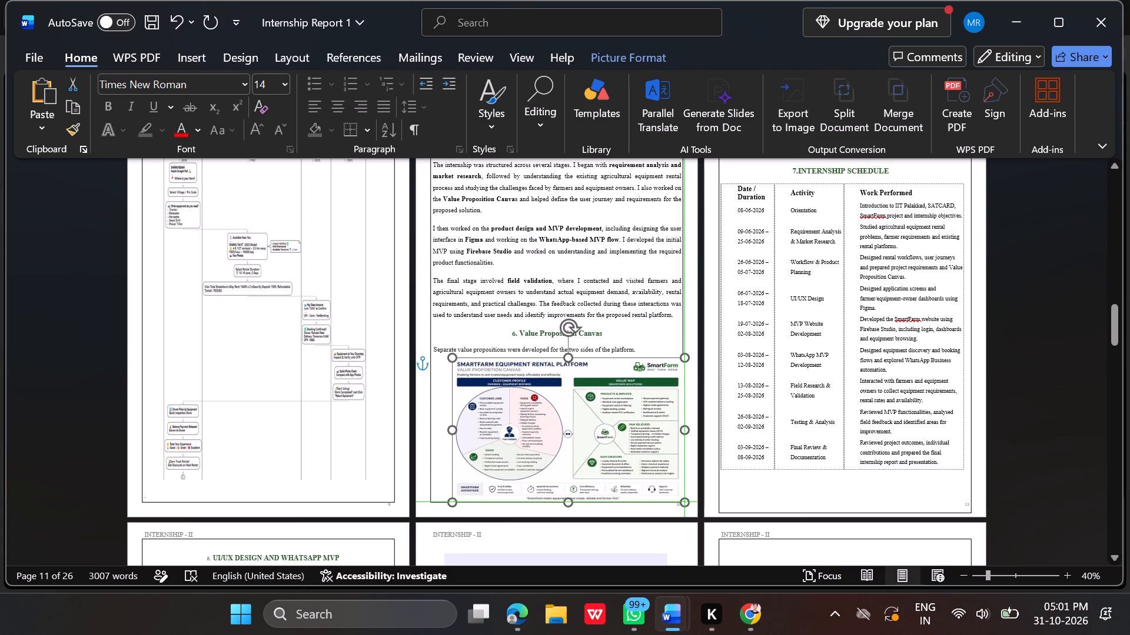
drag(566, 500, 558, 493)
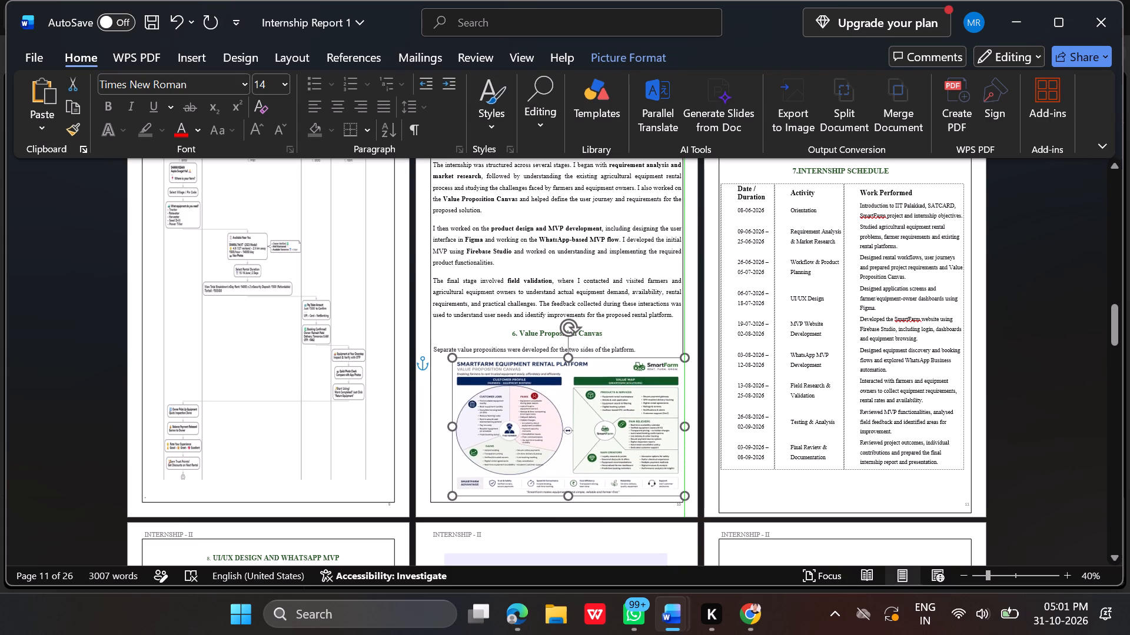
drag(558, 493, 556, 499)
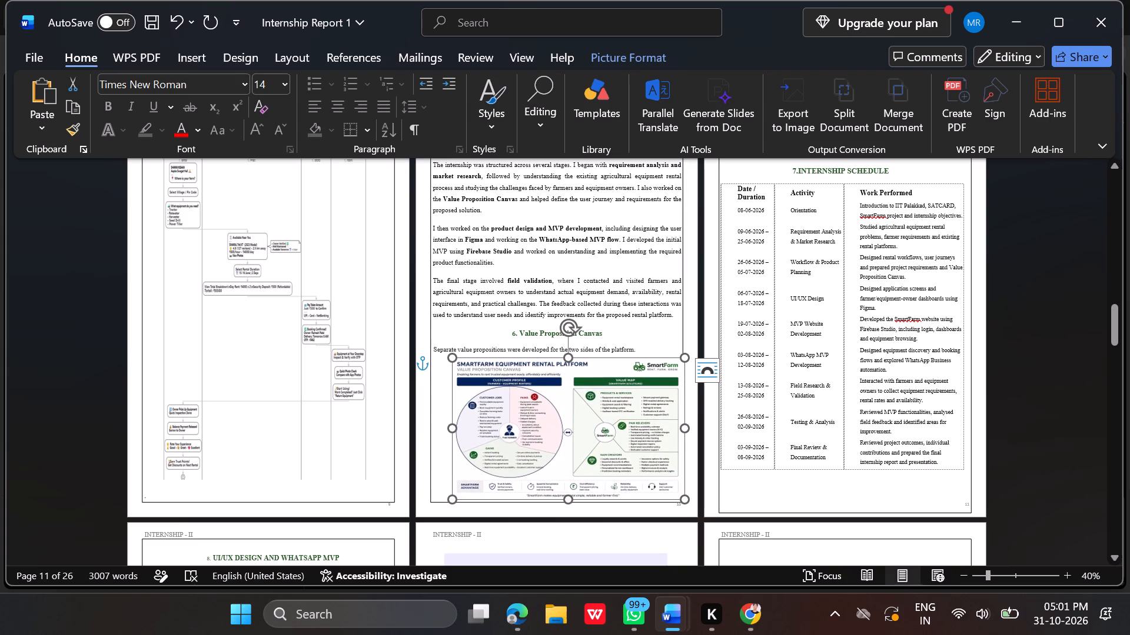
click(605, 434)
drag(605, 434, 591, 435)
double_click(591, 435)
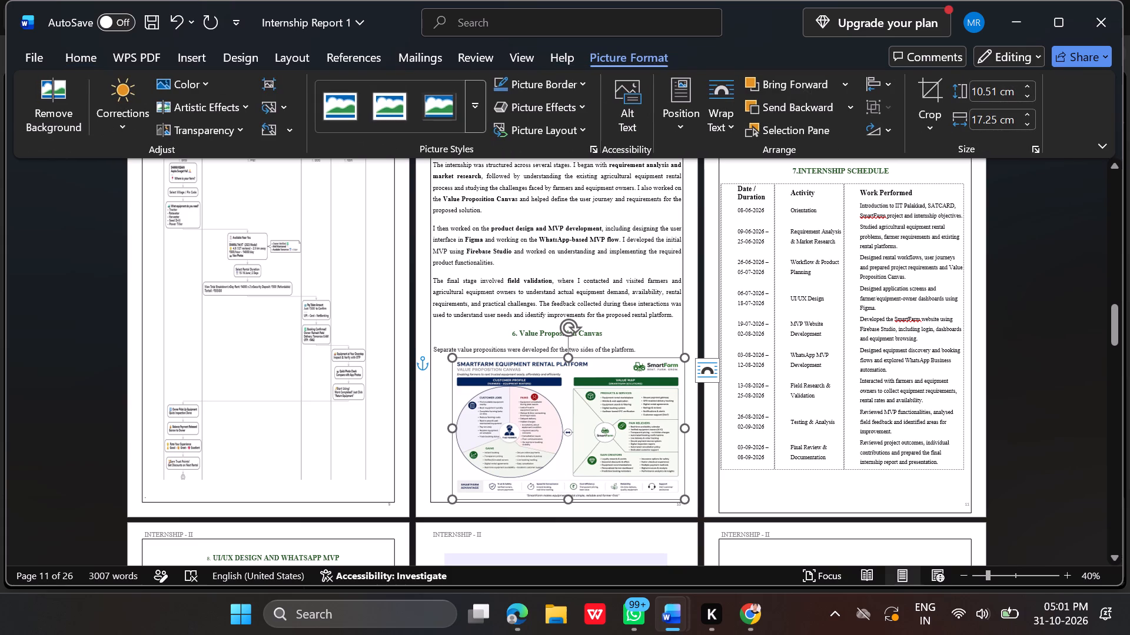
Adjust both side edges of the Value Proposition Canvas picture so it is roughly centred within the page border.
click(446, 421)
key(BackSpace)
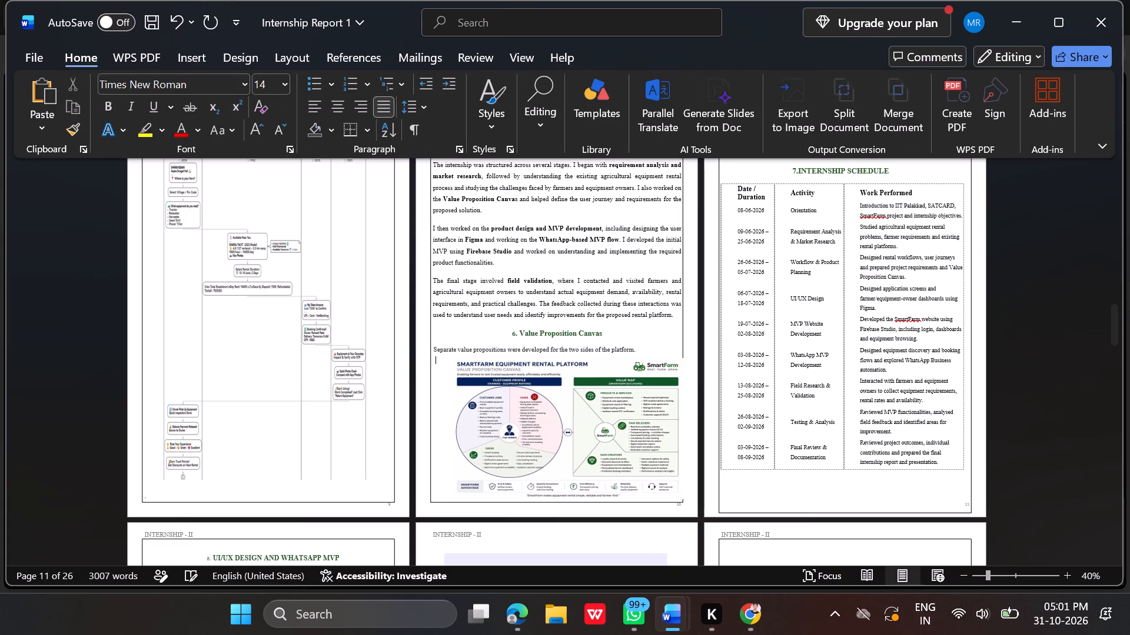
key(BackSpace)
click(564, 422)
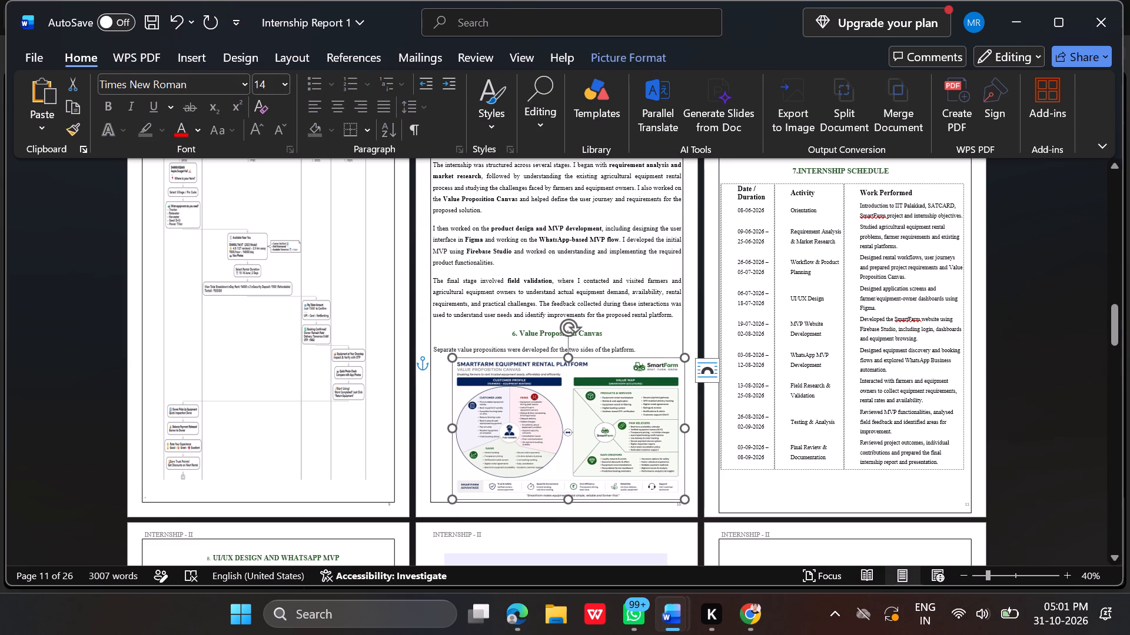
drag(453, 432, 444, 433)
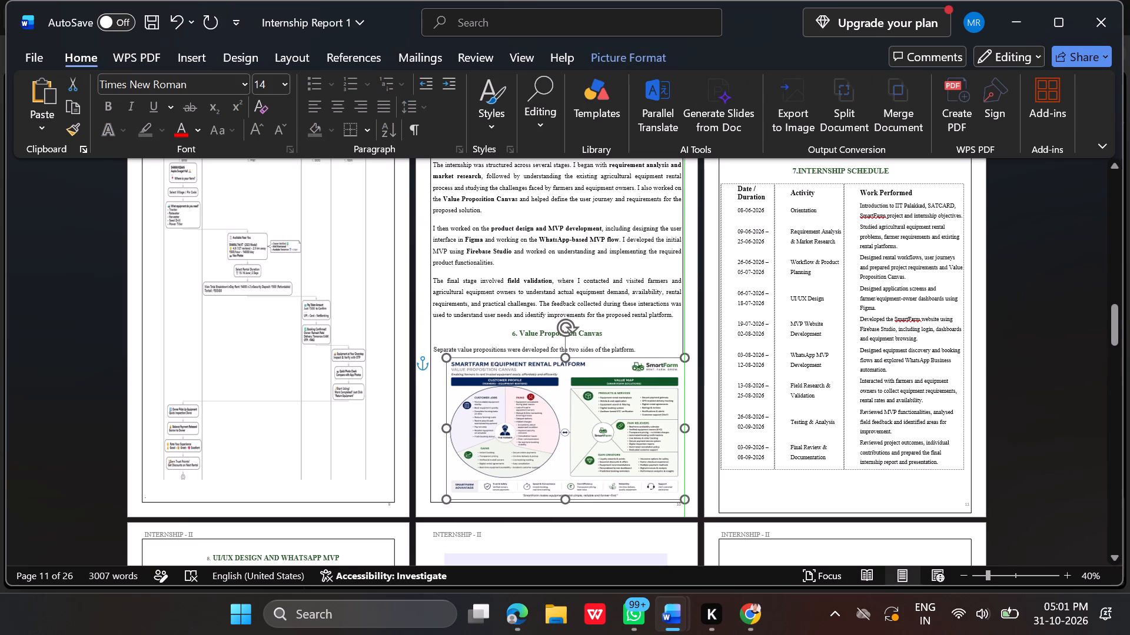
drag(444, 433, 440, 432)
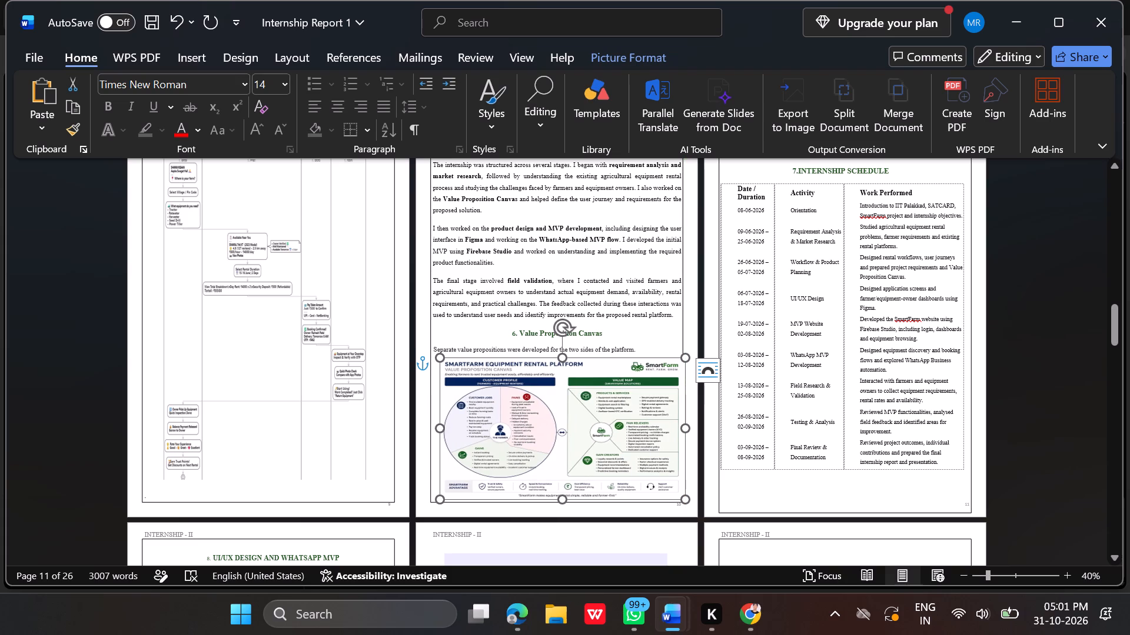
drag(686, 430, 646, 431)
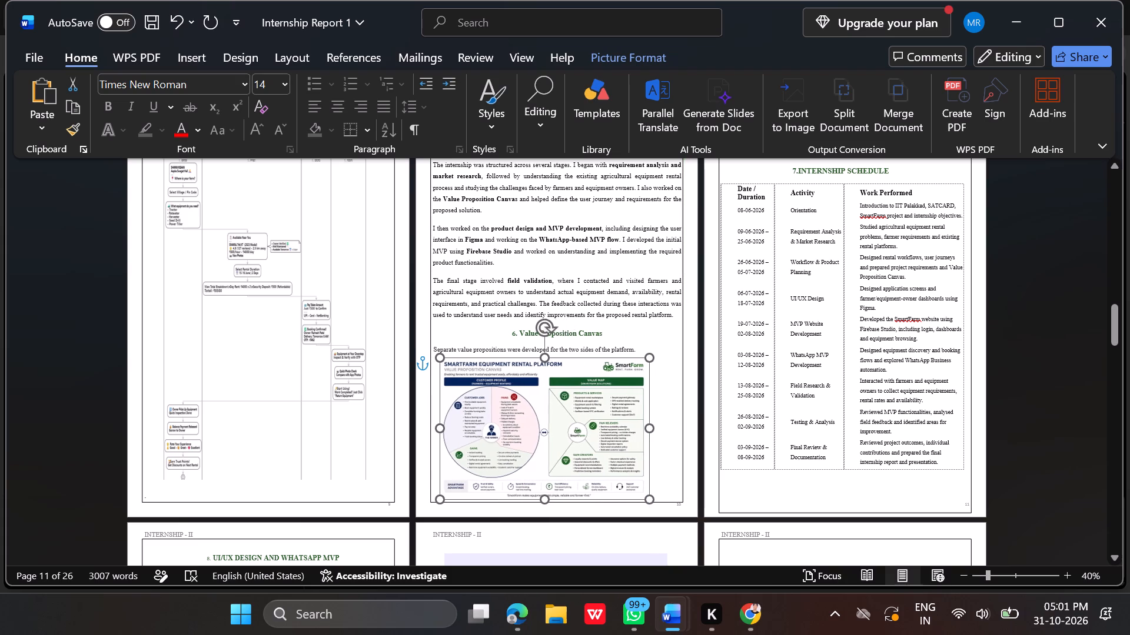
drag(646, 431, 676, 433)
click(646, 335)
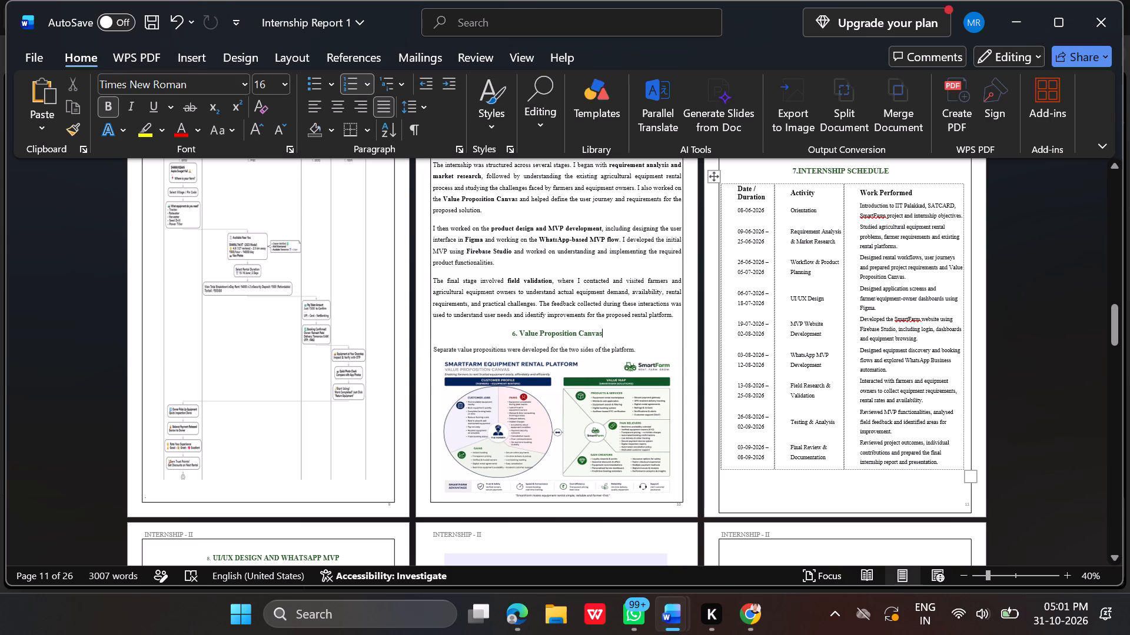
Set the line spacing of the whole Internship Schedule table in section 7 to 1.5.
drag(733, 195, 908, 416)
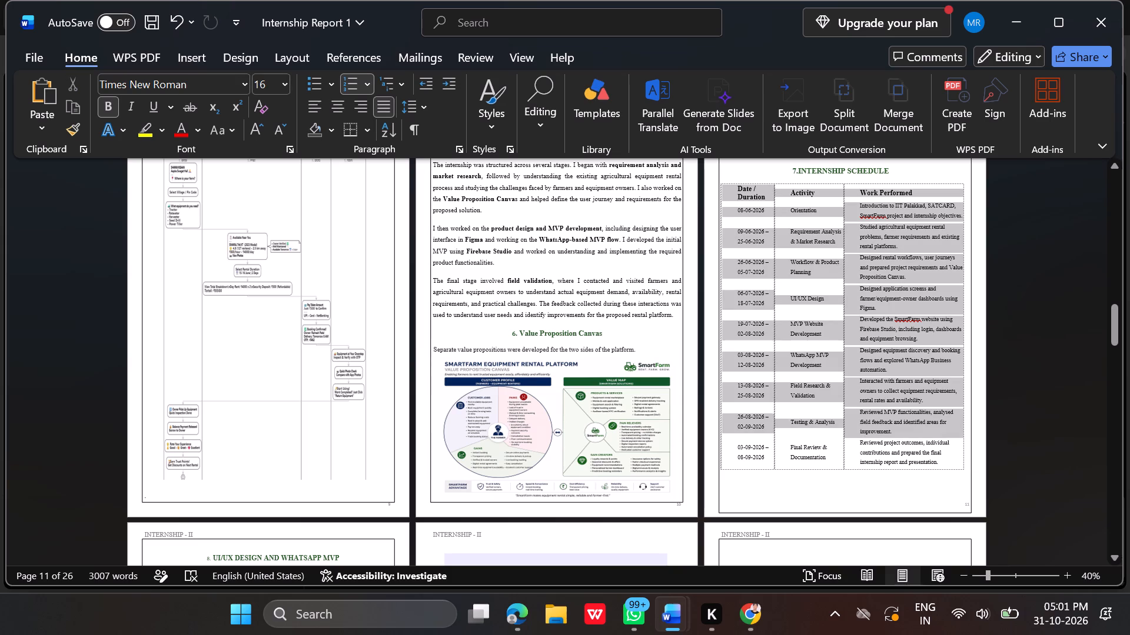
drag(908, 416, 948, 463)
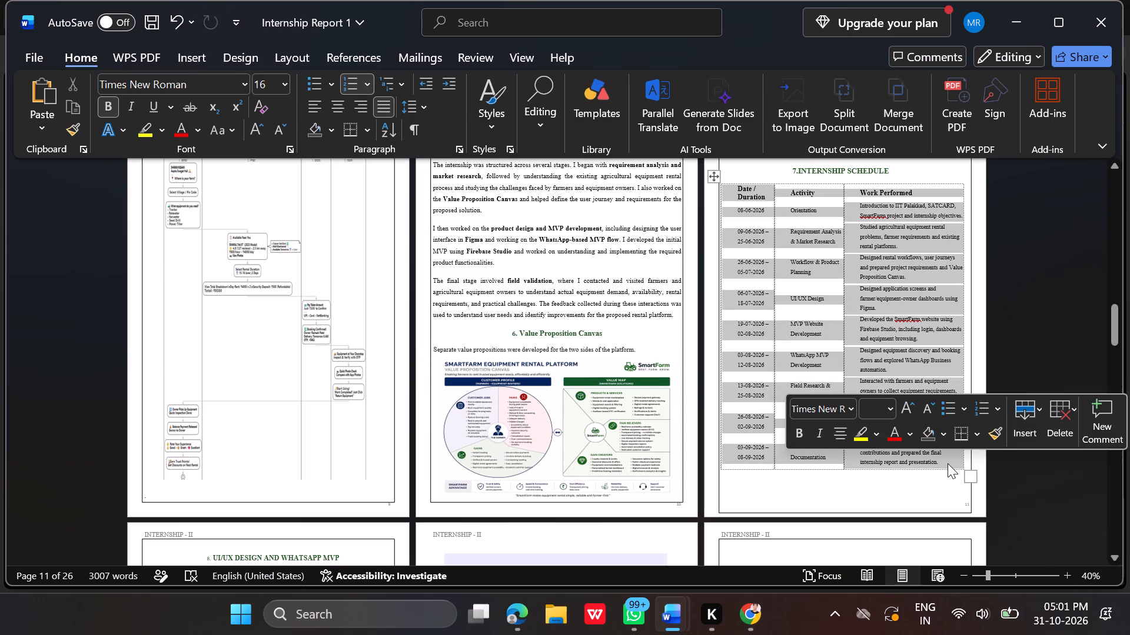
click(423, 105)
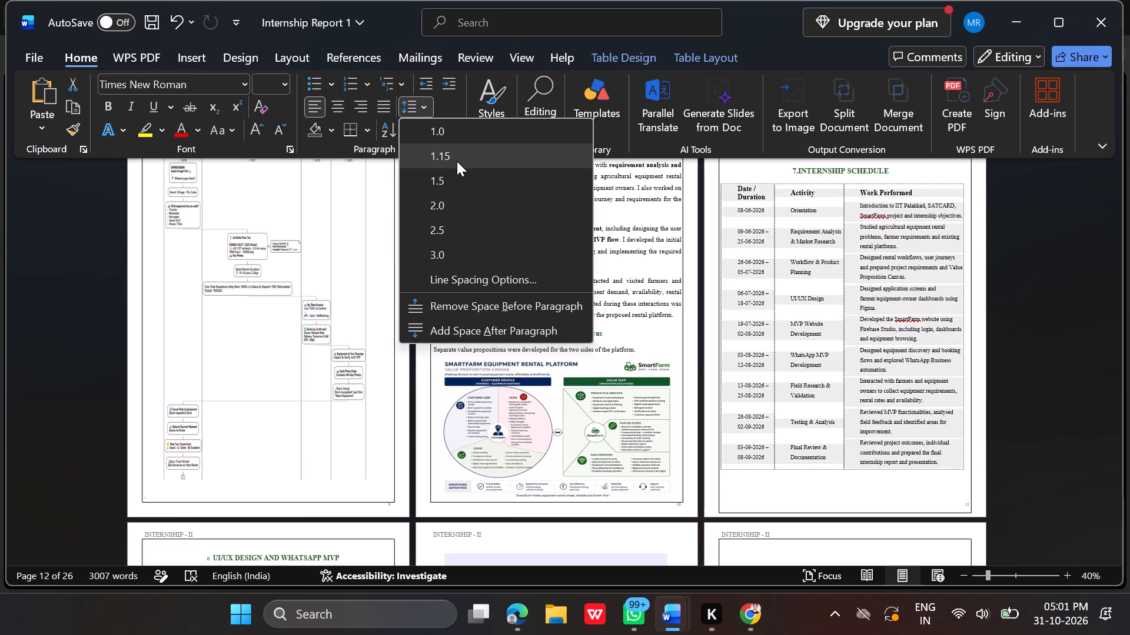
click(458, 180)
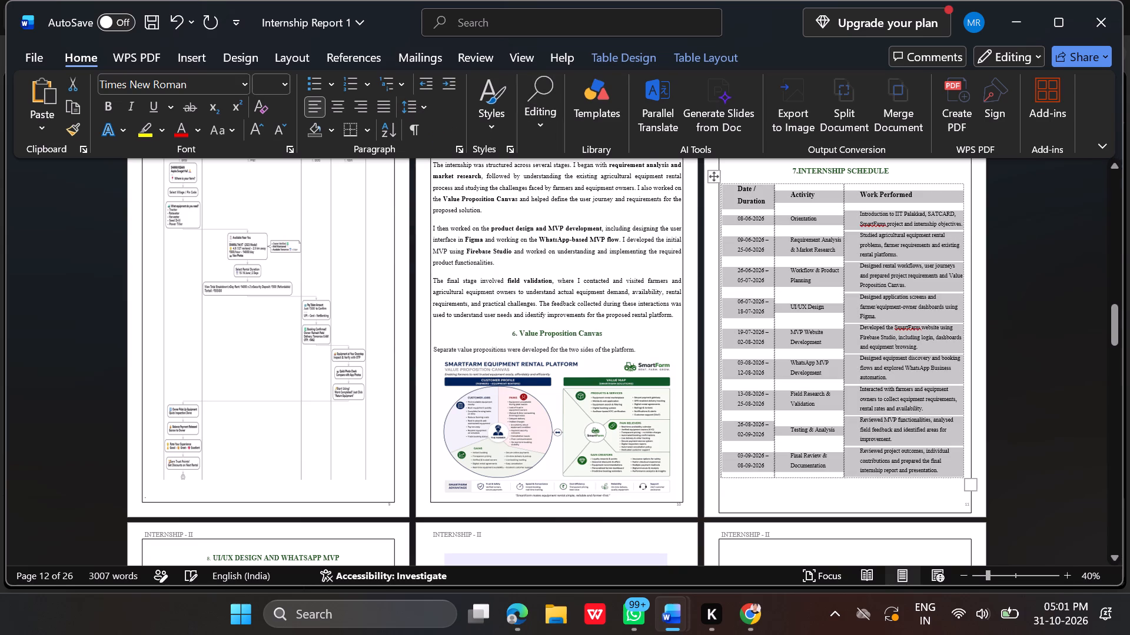
click(737, 170)
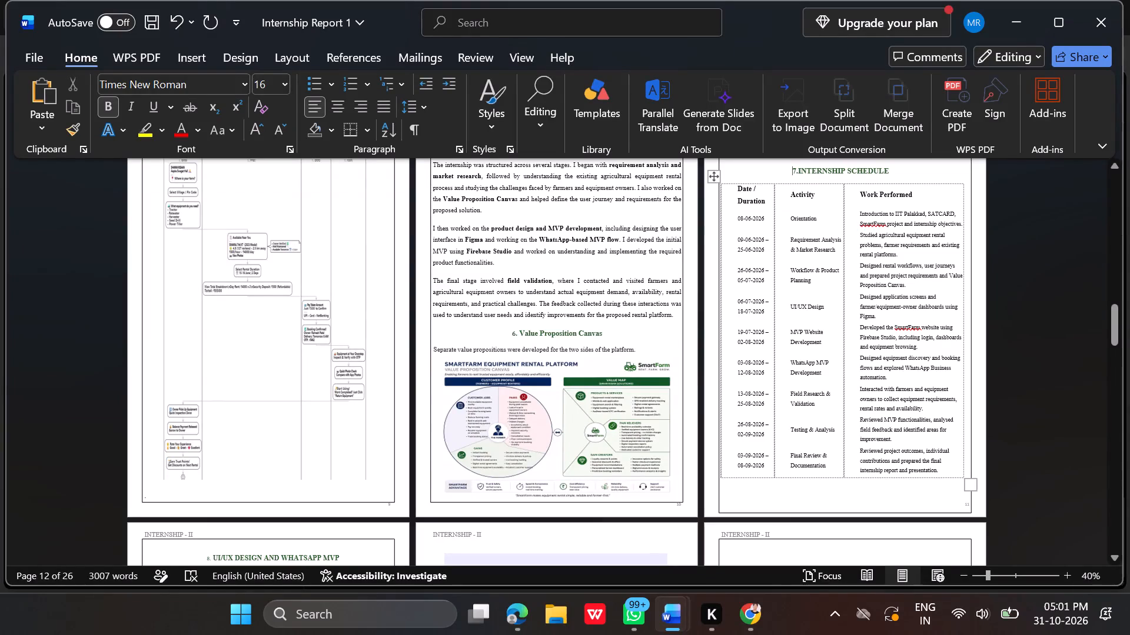
click(830, 494)
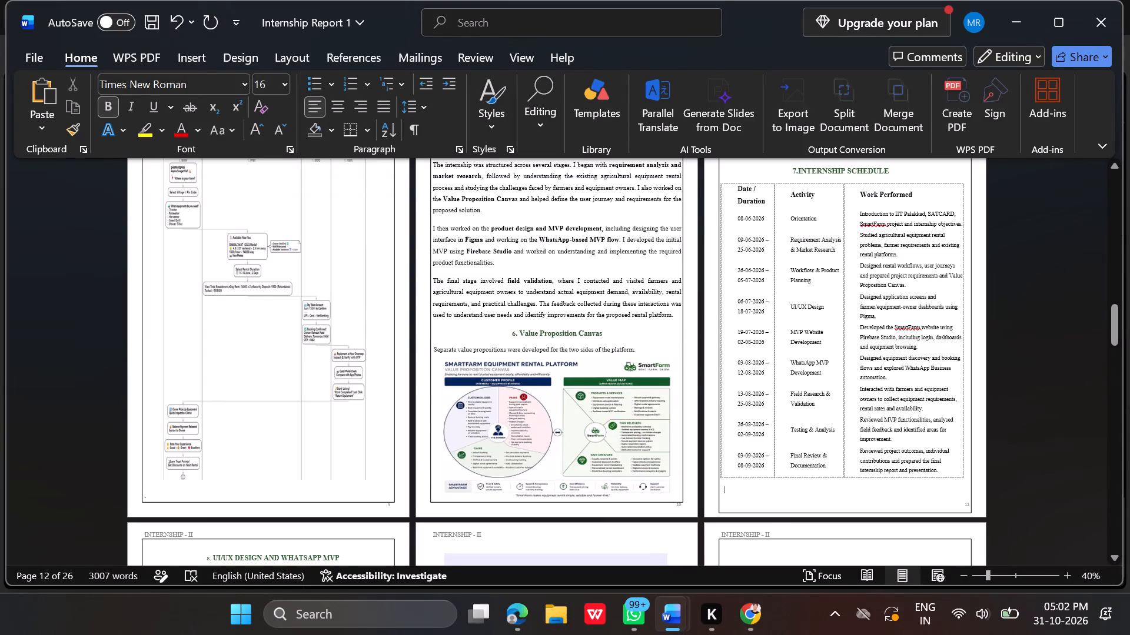
Set the line spacing of the UI/UX Design and WhatsApp MVP text page to 1.5.
scroll(743, 493, down, 3)
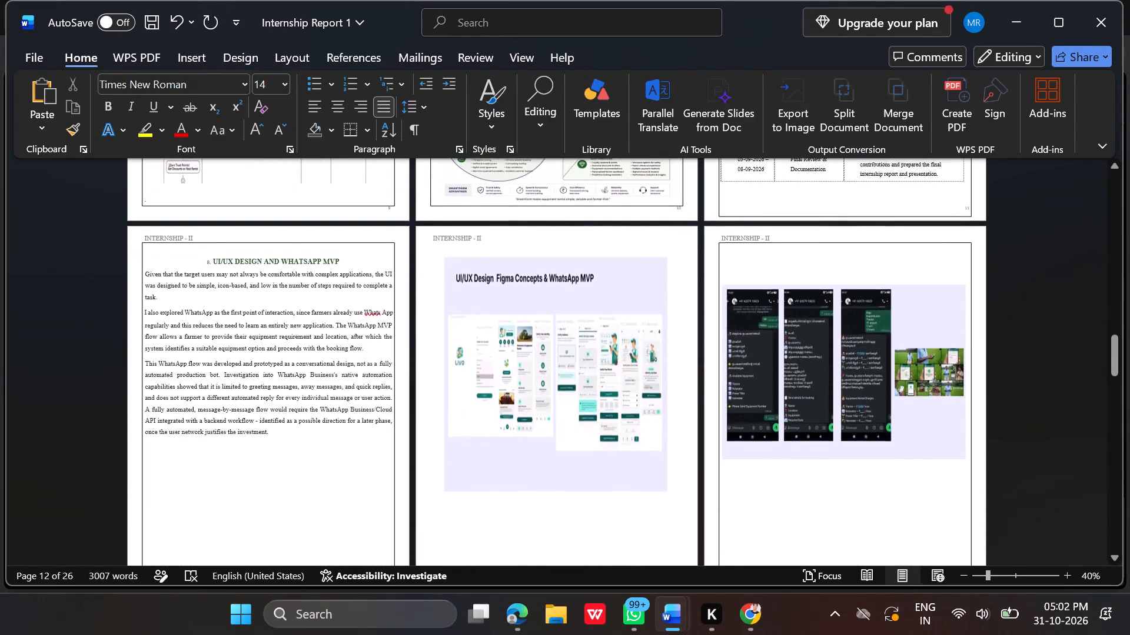
drag(278, 429, 139, 282)
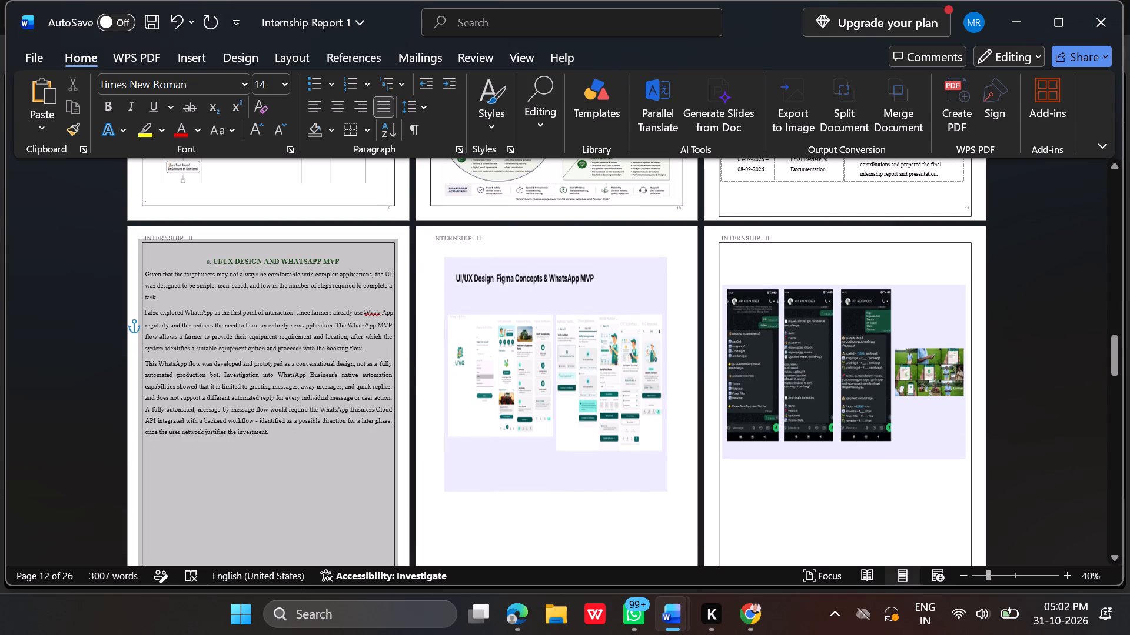
drag(139, 282, 142, 276)
click(427, 105)
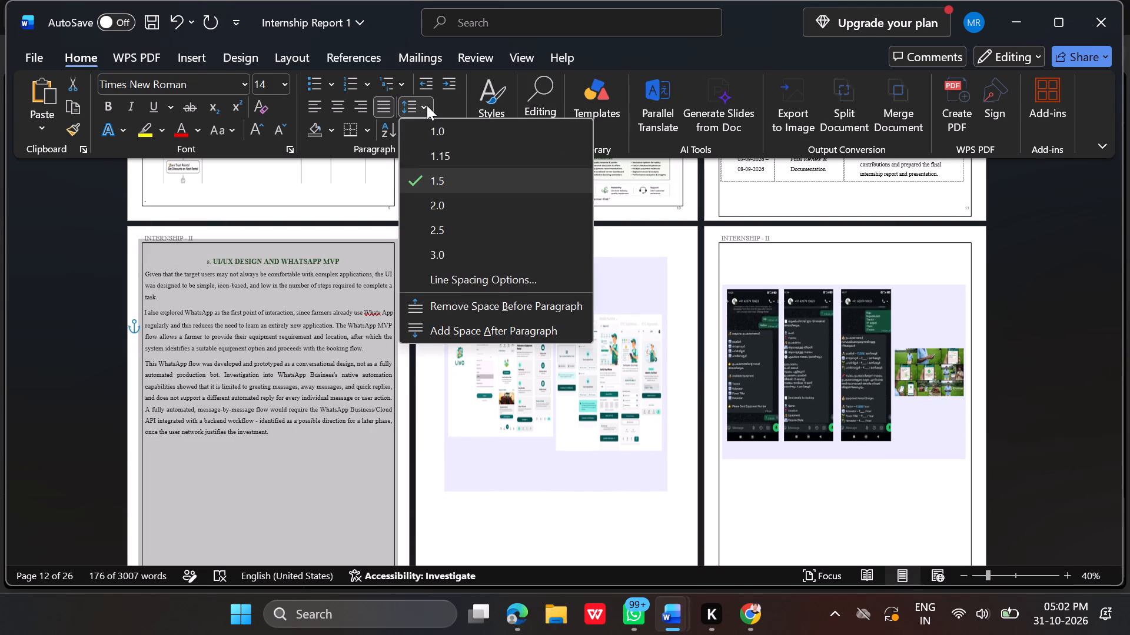
click(436, 185)
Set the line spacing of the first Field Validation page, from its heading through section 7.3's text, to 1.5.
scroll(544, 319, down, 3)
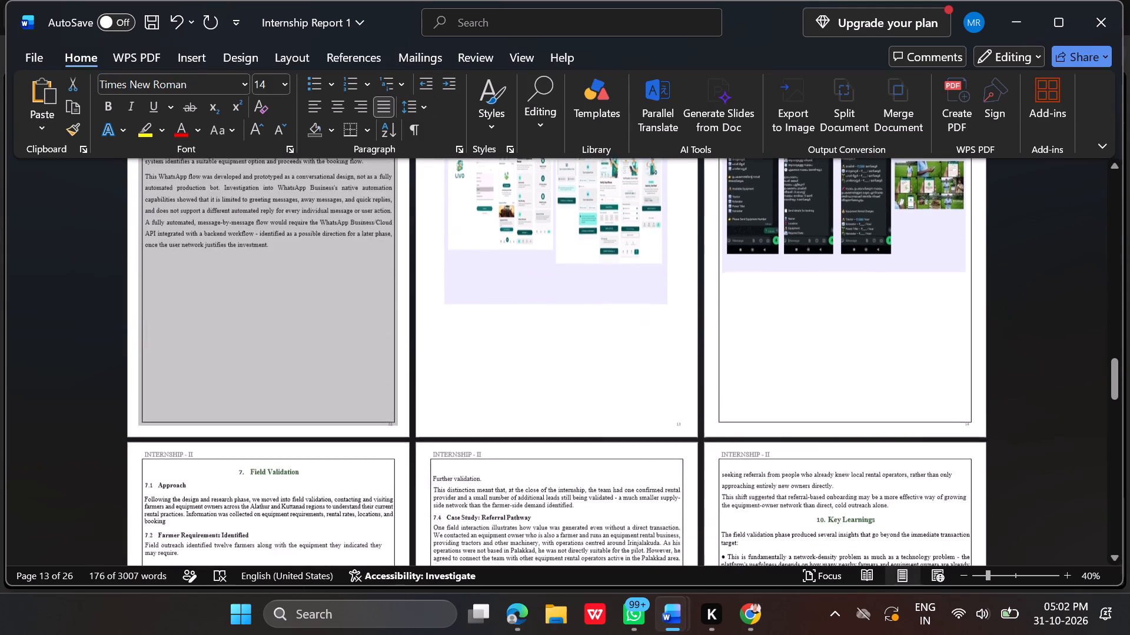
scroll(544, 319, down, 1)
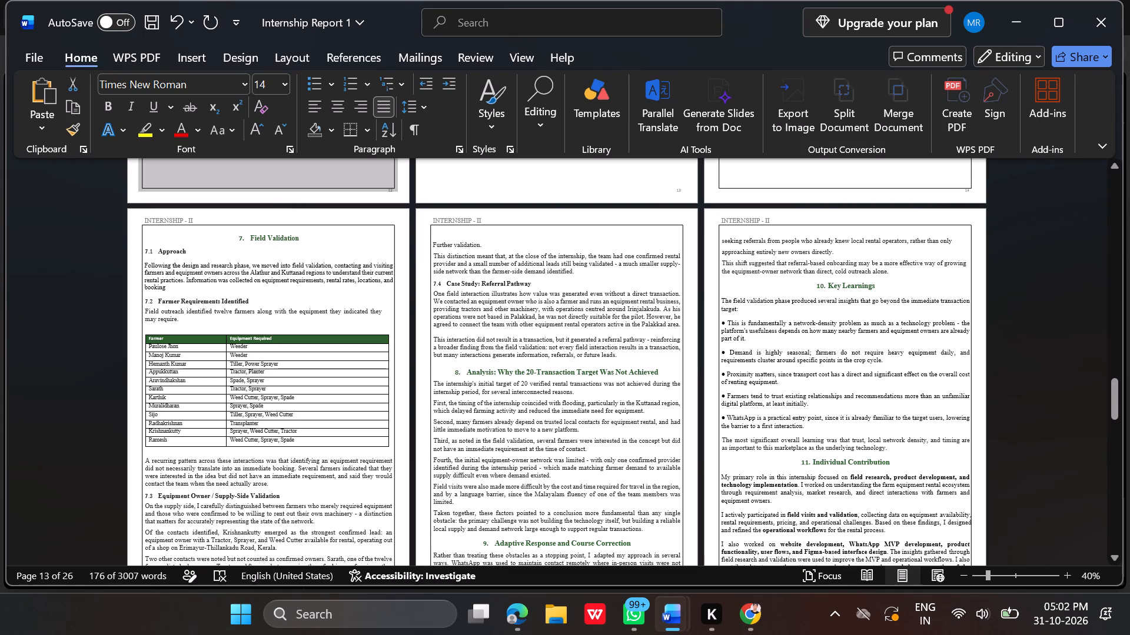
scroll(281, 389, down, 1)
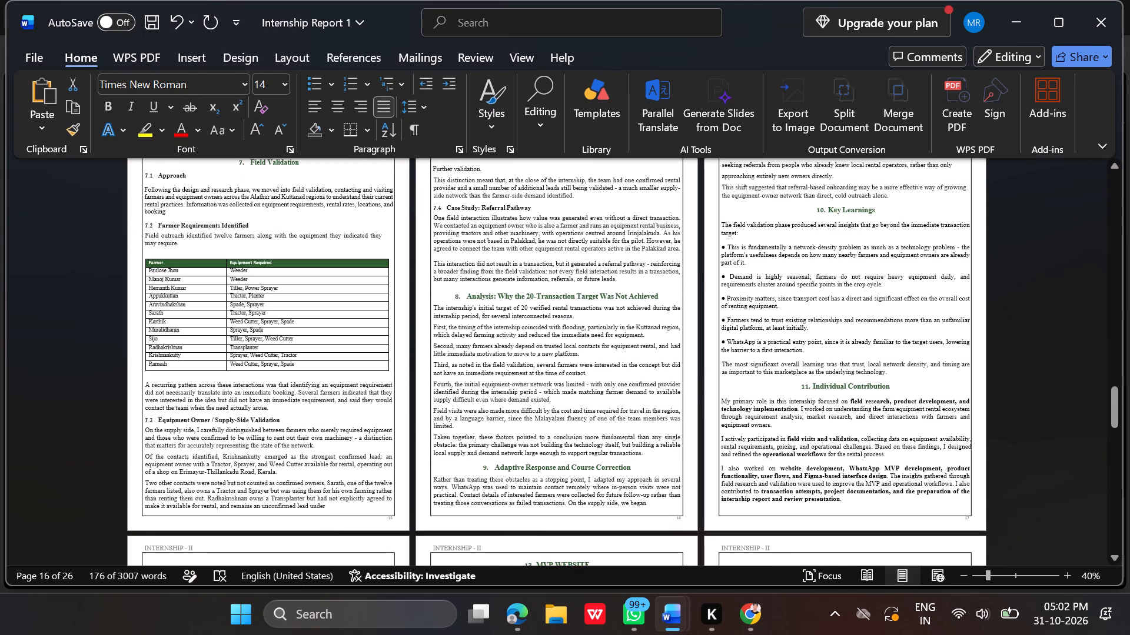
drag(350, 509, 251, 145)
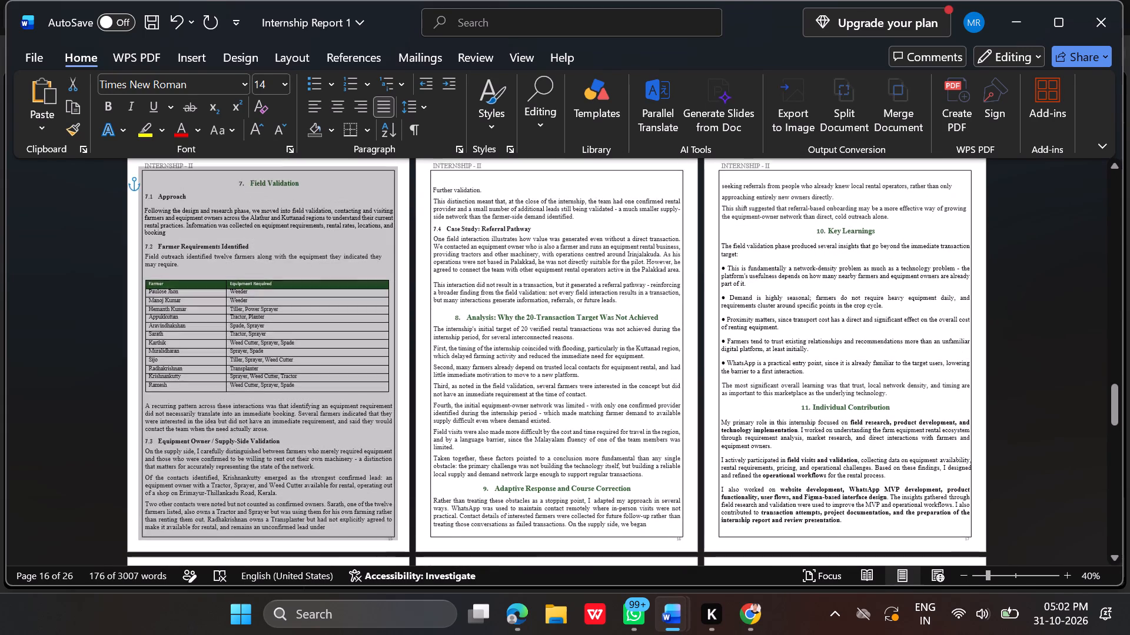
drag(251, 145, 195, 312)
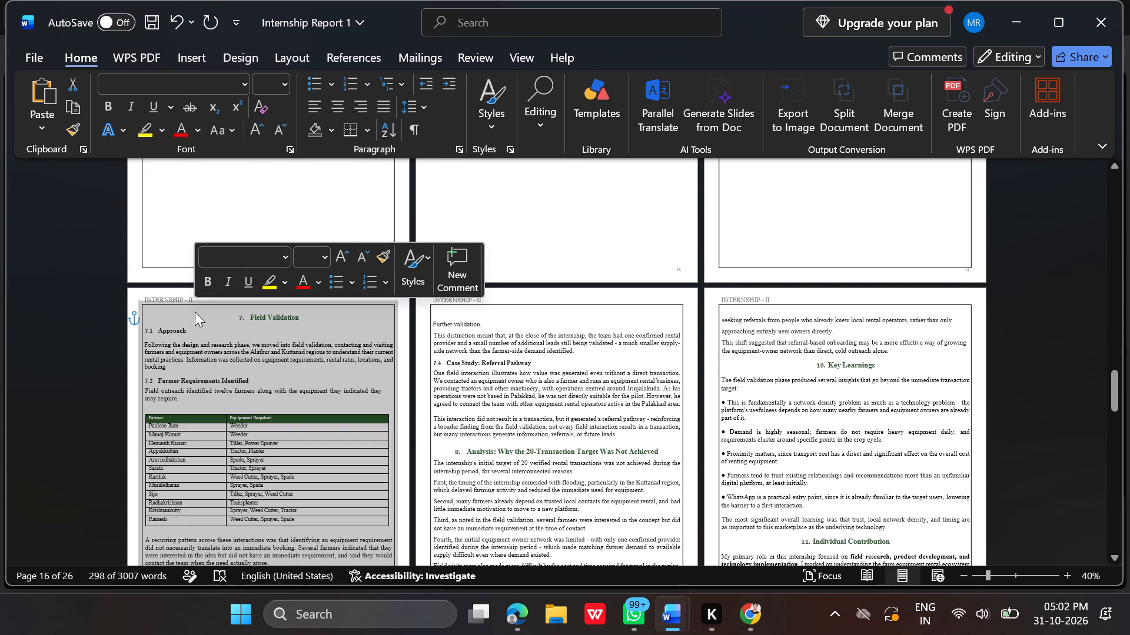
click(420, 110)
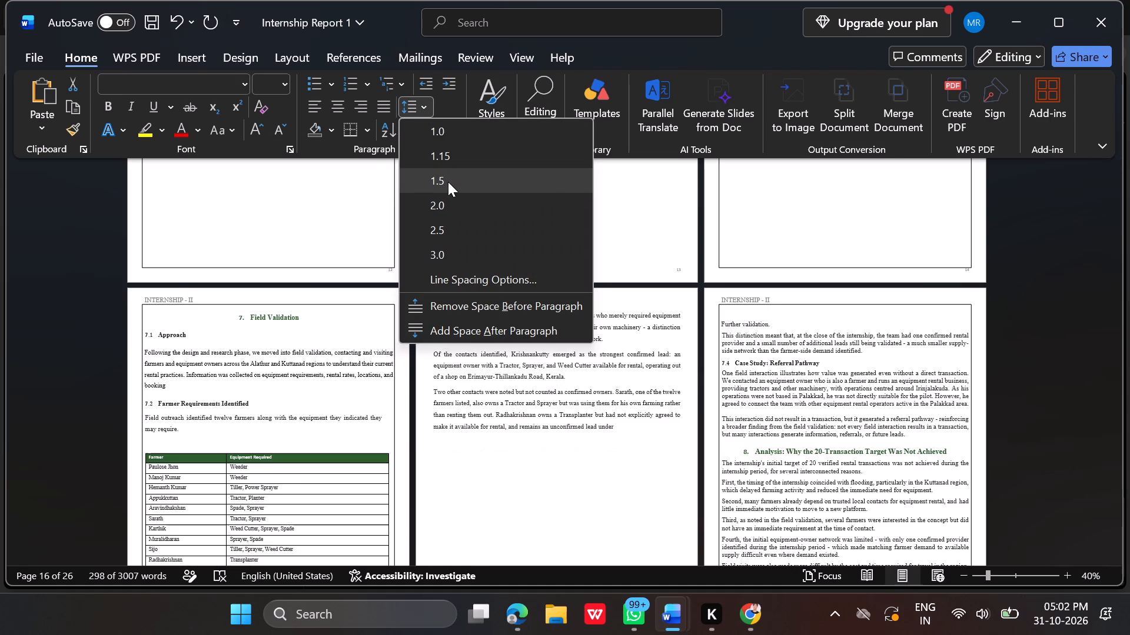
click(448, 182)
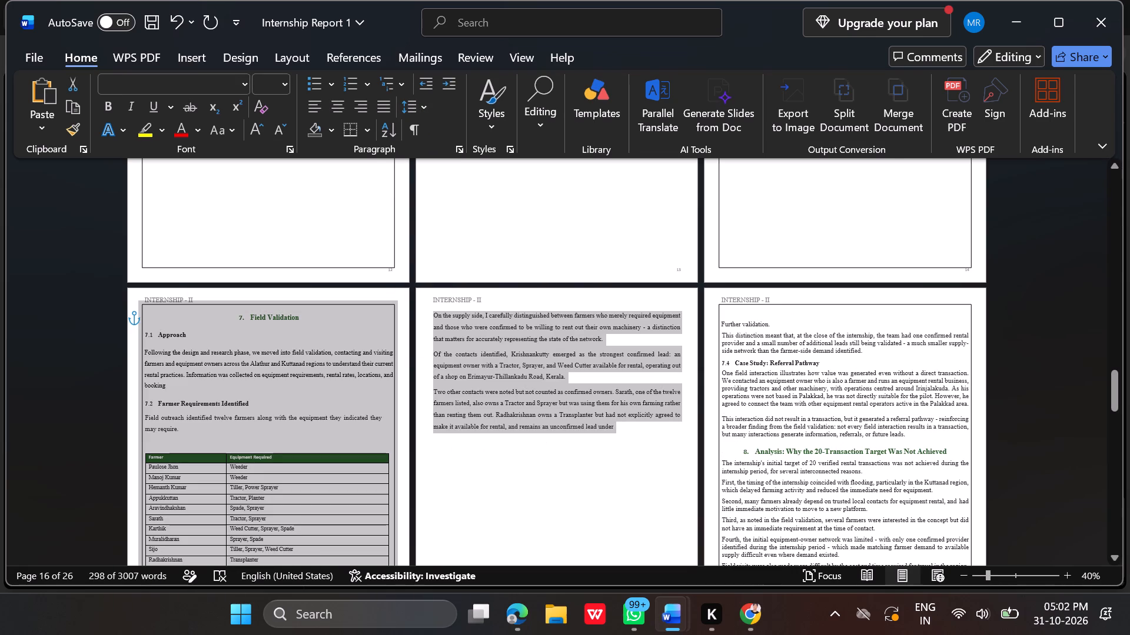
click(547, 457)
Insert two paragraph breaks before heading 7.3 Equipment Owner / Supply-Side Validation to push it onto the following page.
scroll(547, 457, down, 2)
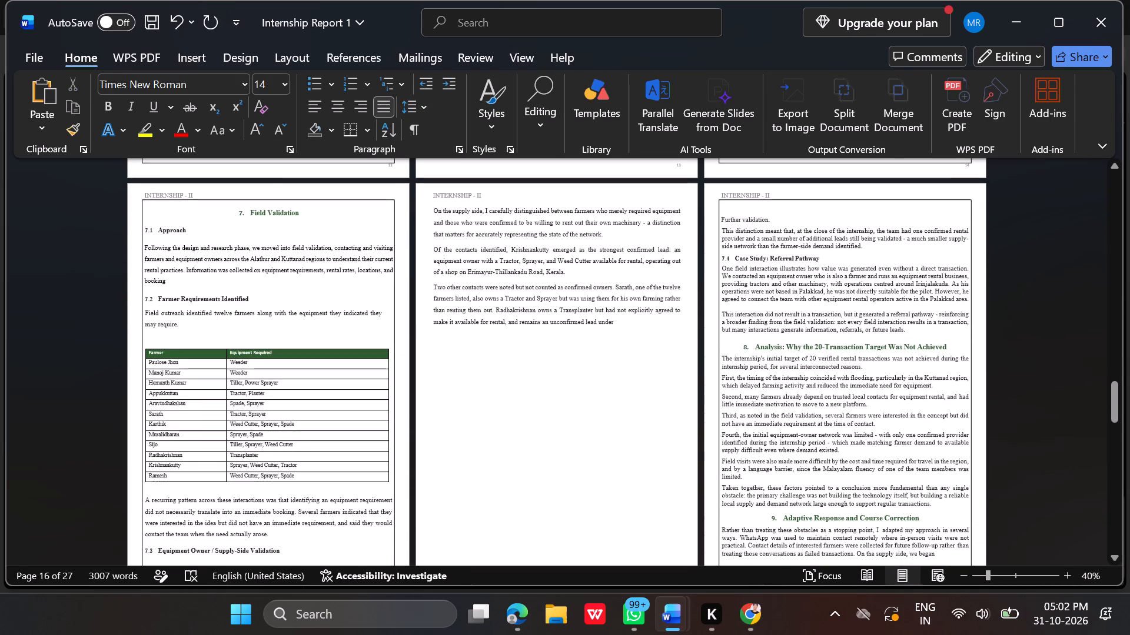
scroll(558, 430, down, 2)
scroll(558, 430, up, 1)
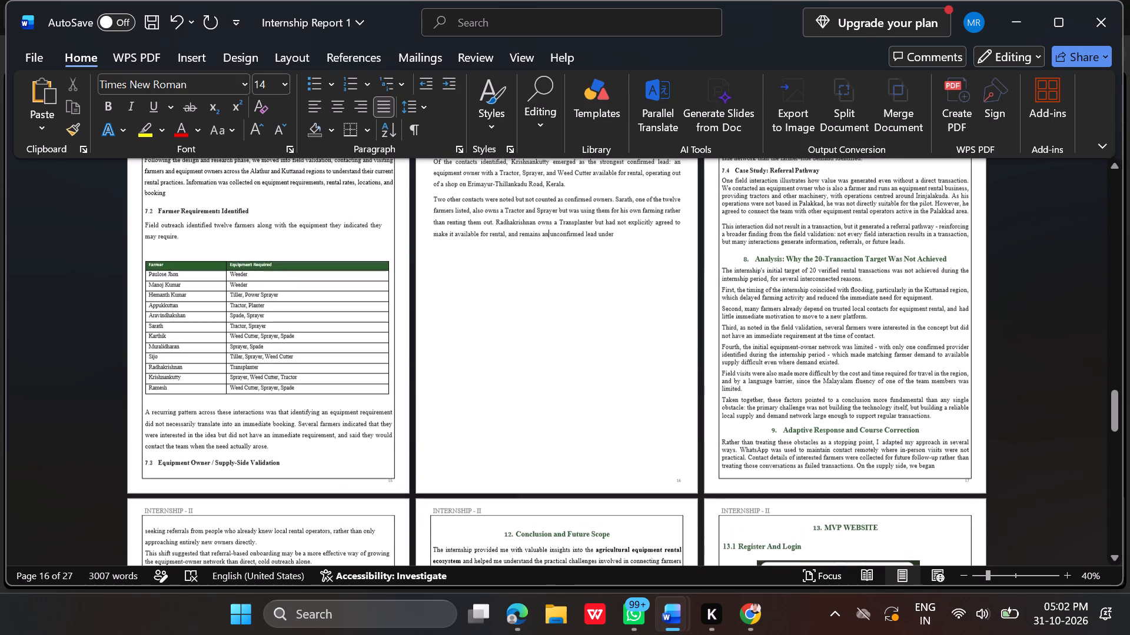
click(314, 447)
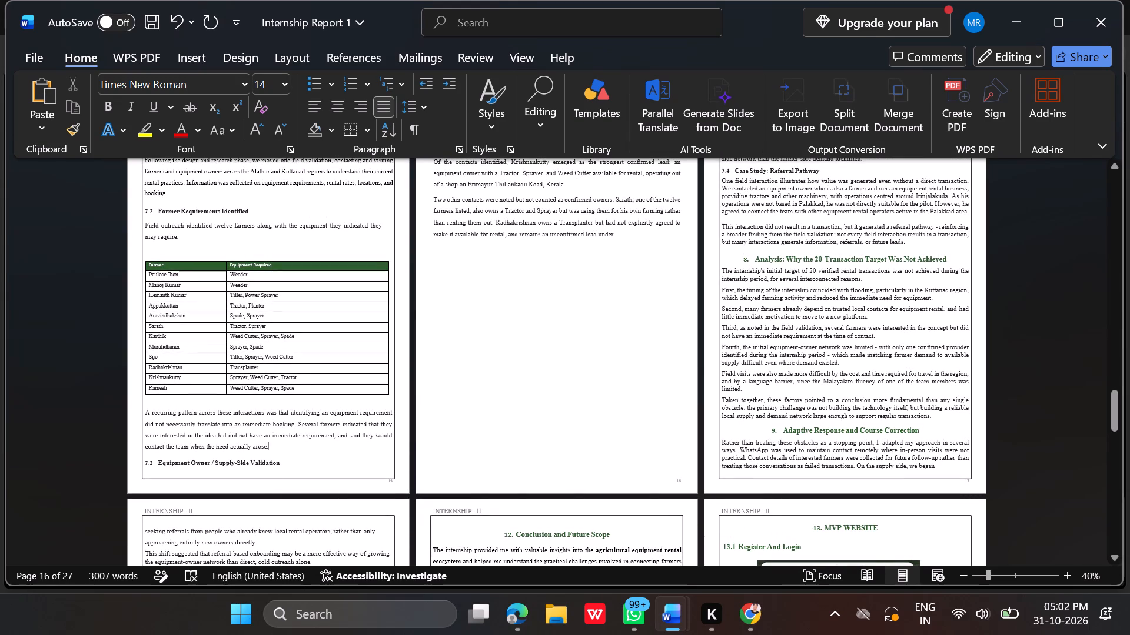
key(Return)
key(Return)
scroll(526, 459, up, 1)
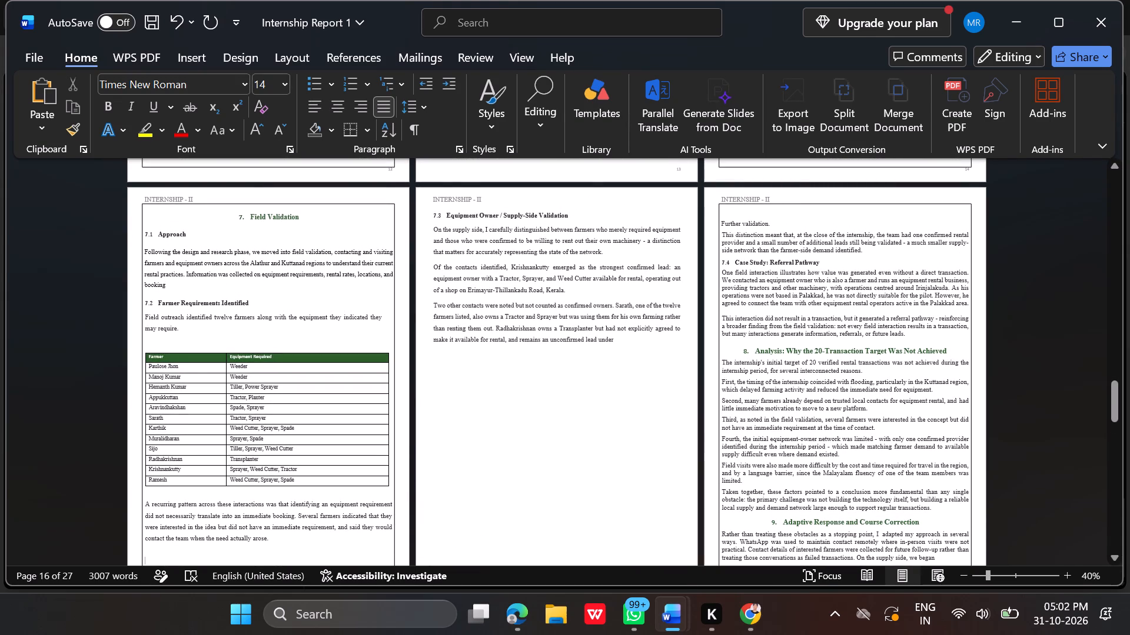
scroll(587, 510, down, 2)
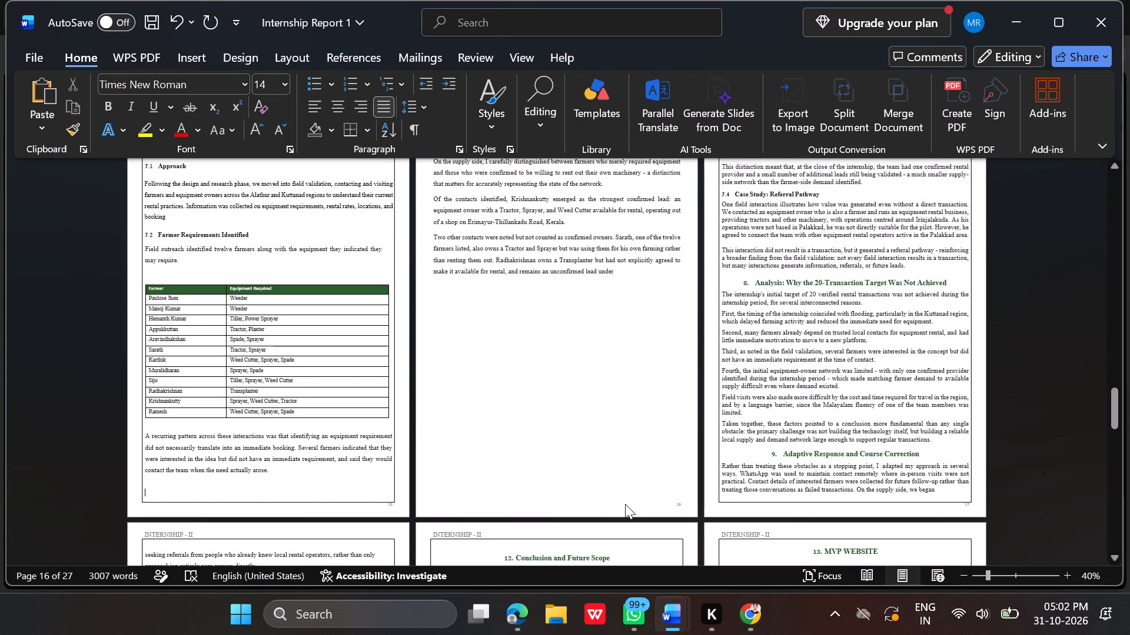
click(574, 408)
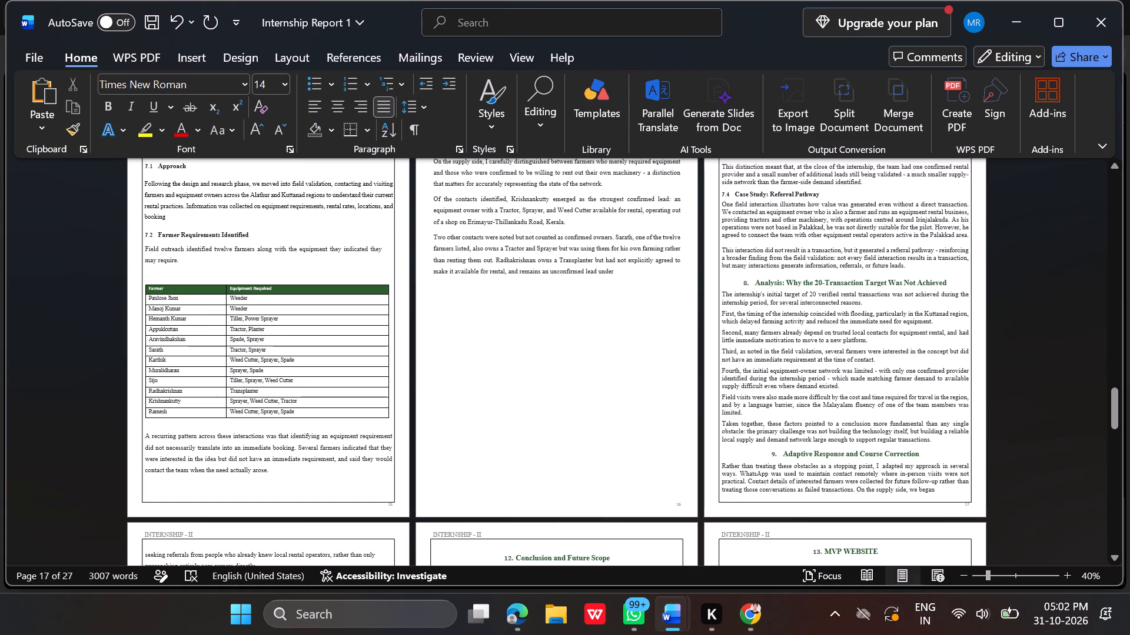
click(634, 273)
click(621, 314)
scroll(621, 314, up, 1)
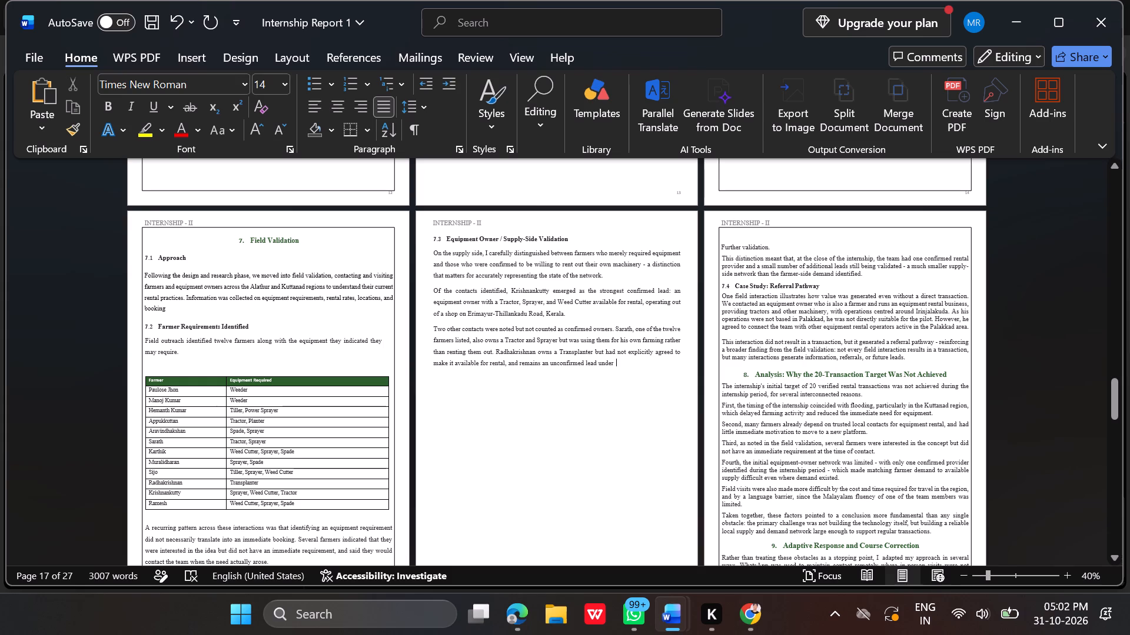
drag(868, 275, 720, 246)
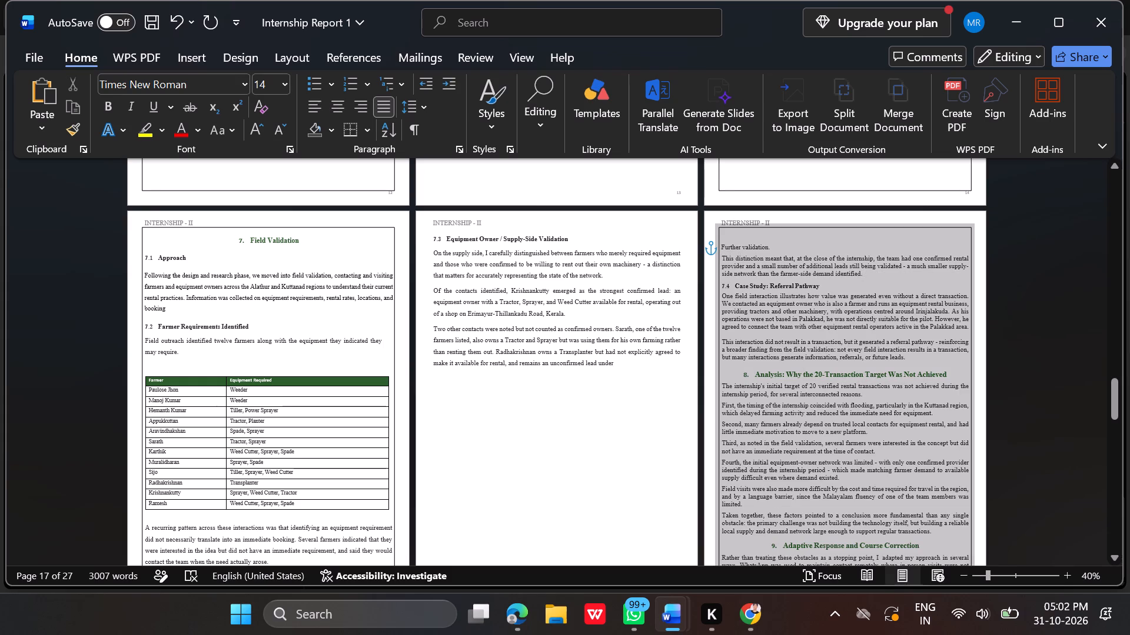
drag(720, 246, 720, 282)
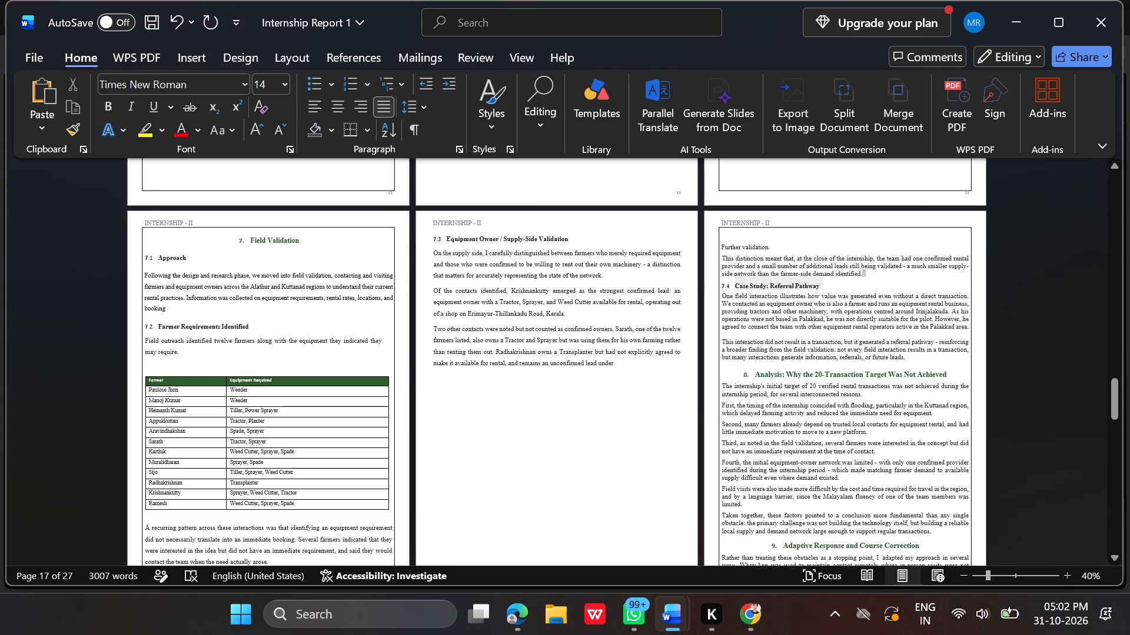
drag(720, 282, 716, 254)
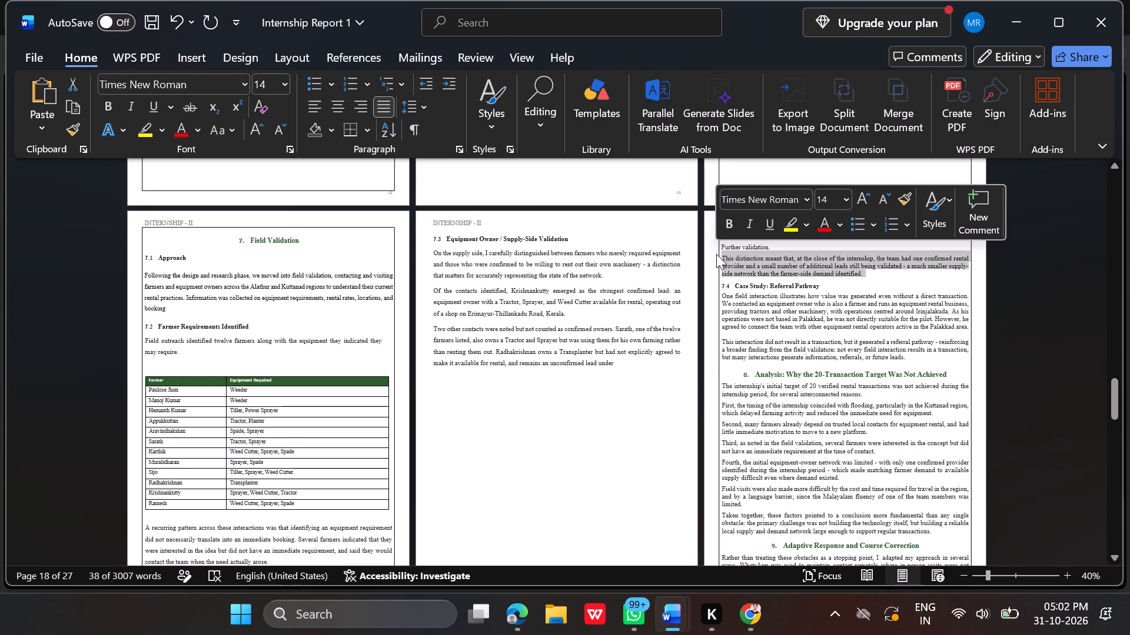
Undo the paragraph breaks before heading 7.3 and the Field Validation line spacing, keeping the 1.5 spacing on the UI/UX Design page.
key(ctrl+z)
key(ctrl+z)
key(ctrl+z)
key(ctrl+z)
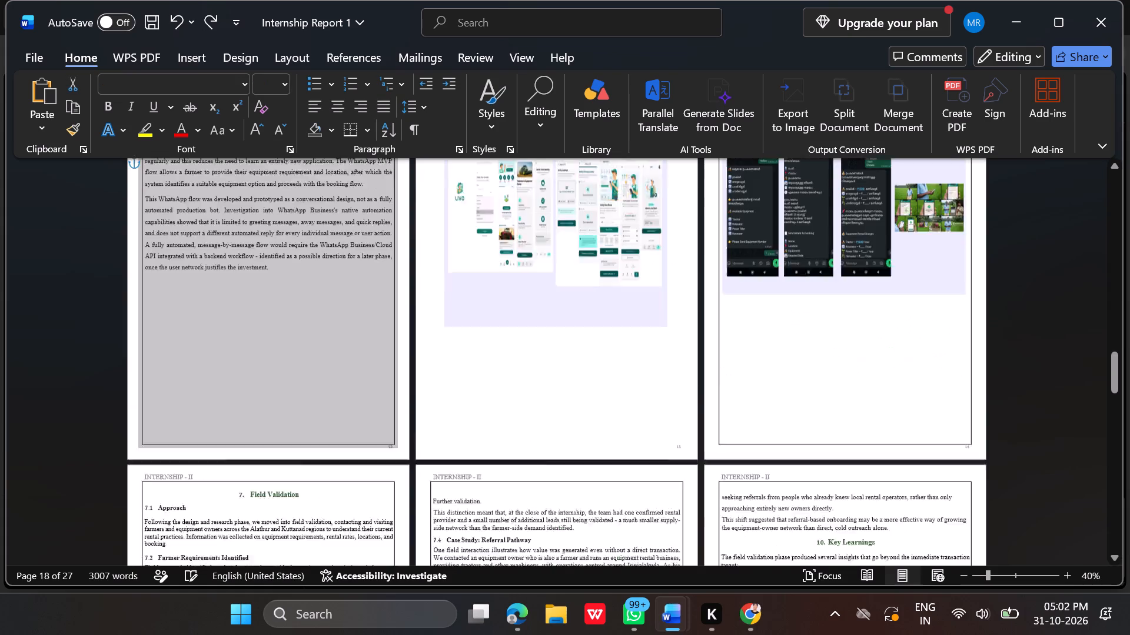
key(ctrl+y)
Set the line spacing of all text from the Field Validation heading through the end of section 11, Individual Contribution, to 1.5.
scroll(716, 254, down, 2)
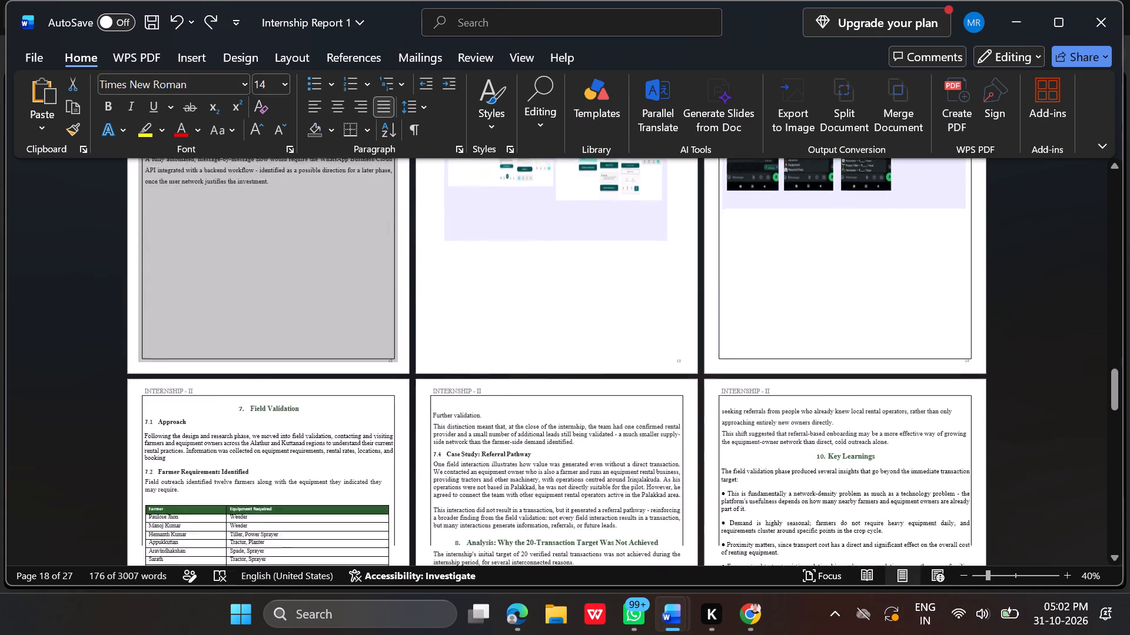
scroll(716, 254, down, 3)
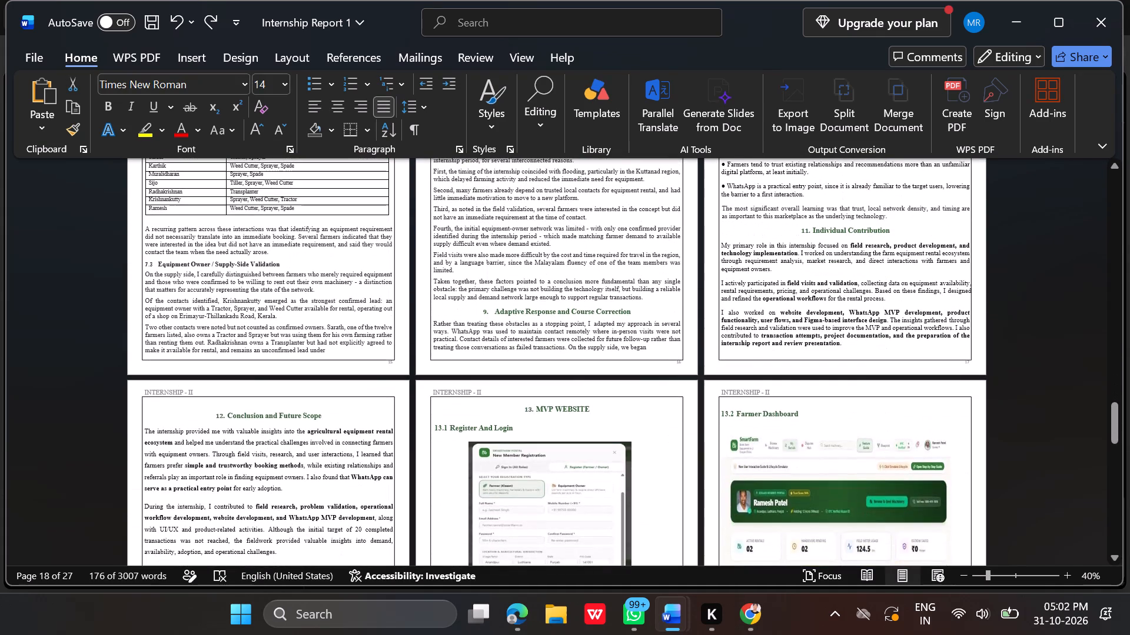
scroll(716, 254, down, 2)
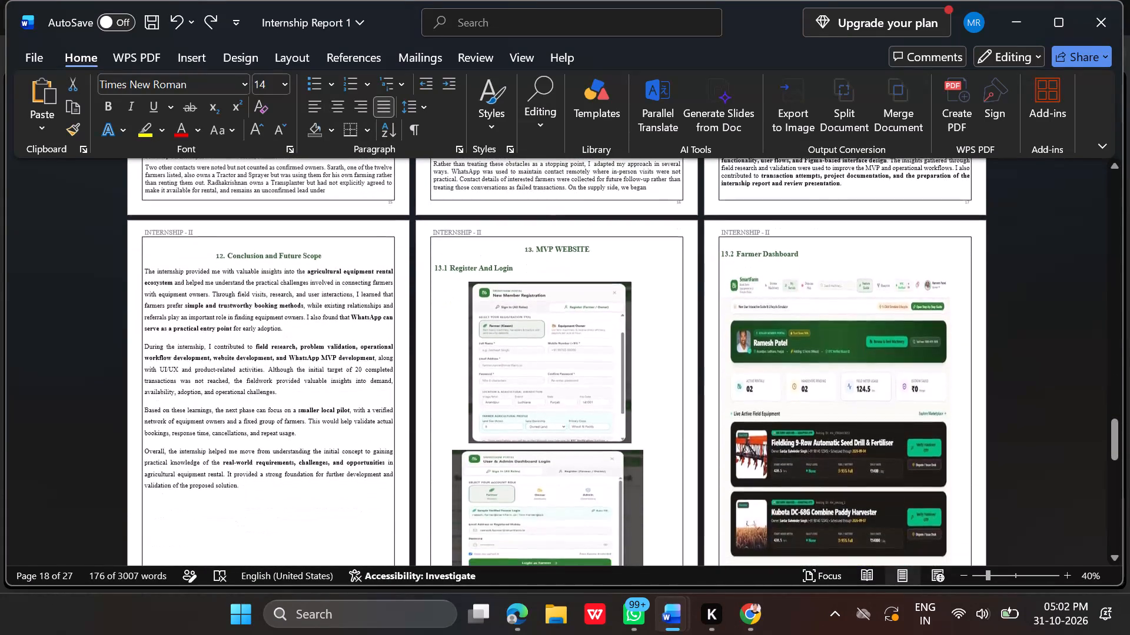
scroll(716, 254, up, 2)
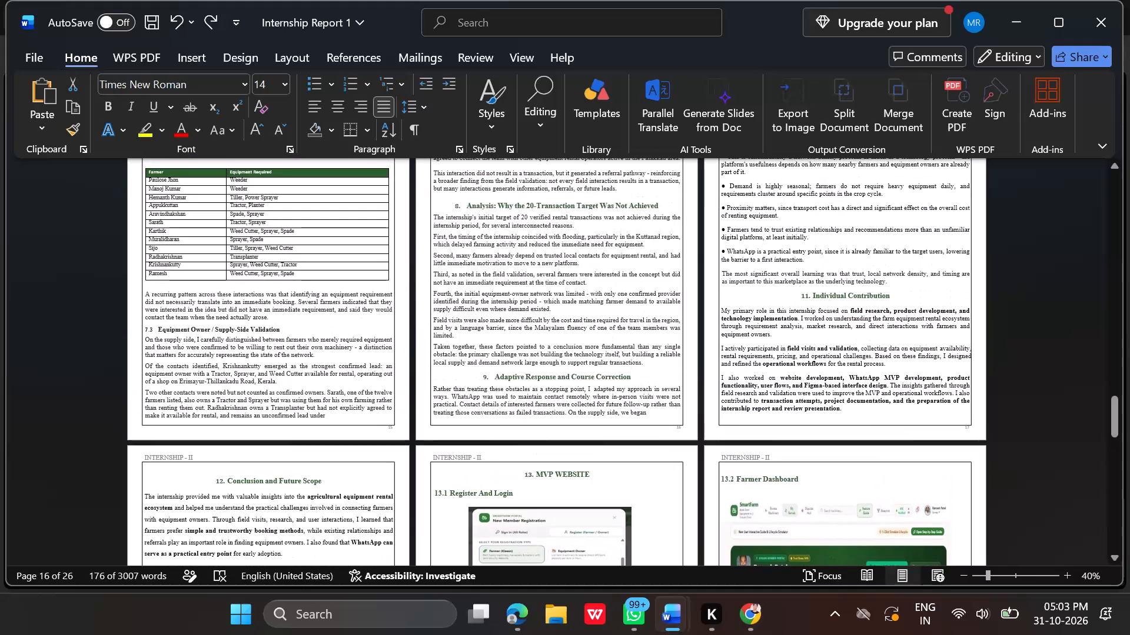
drag(850, 410, 480, 220)
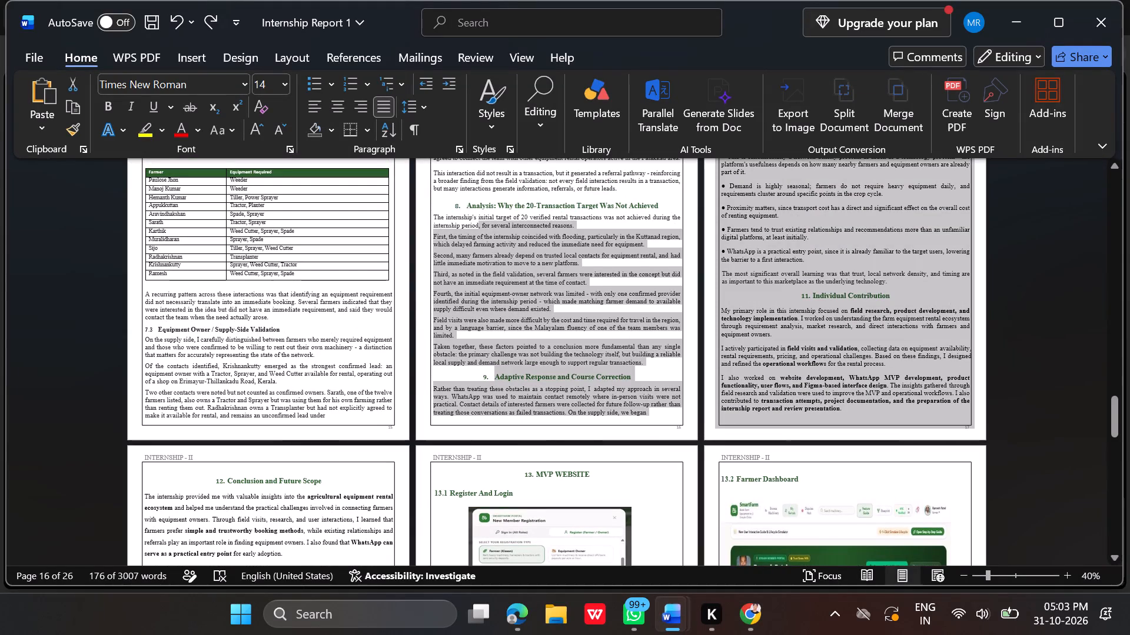
drag(480, 220, 231, 168)
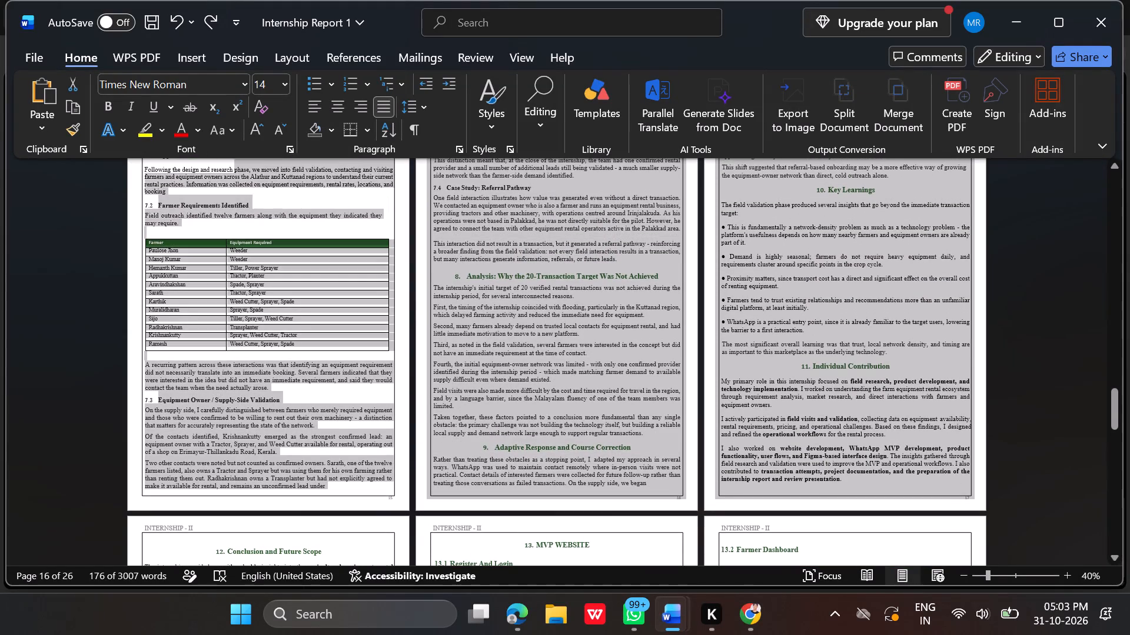
drag(231, 168, 203, 255)
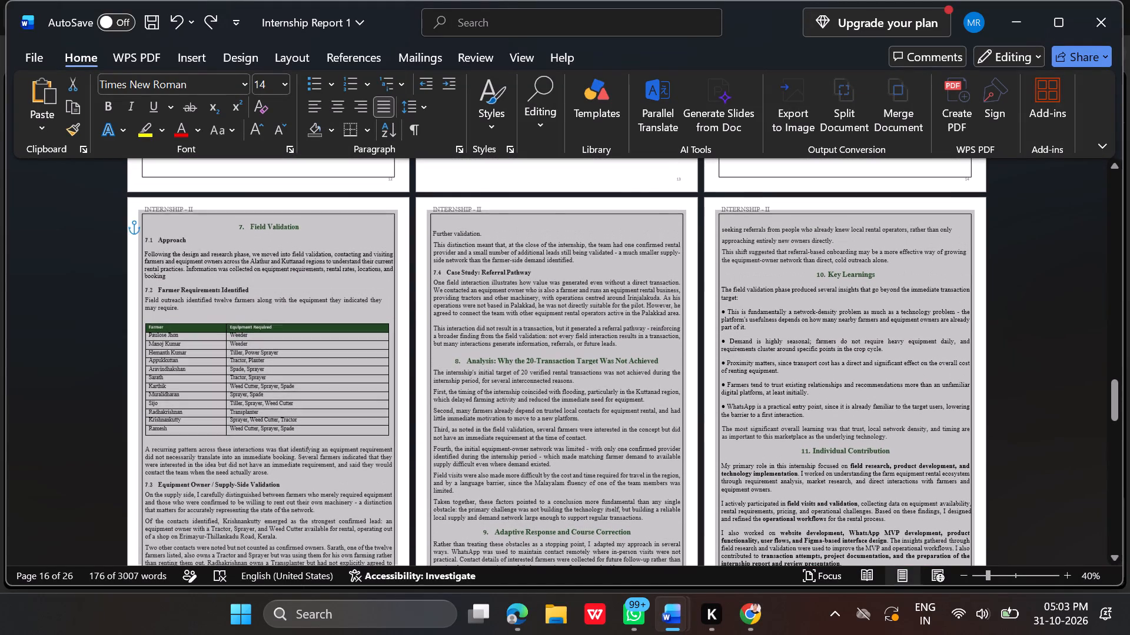
drag(203, 255, 209, 224)
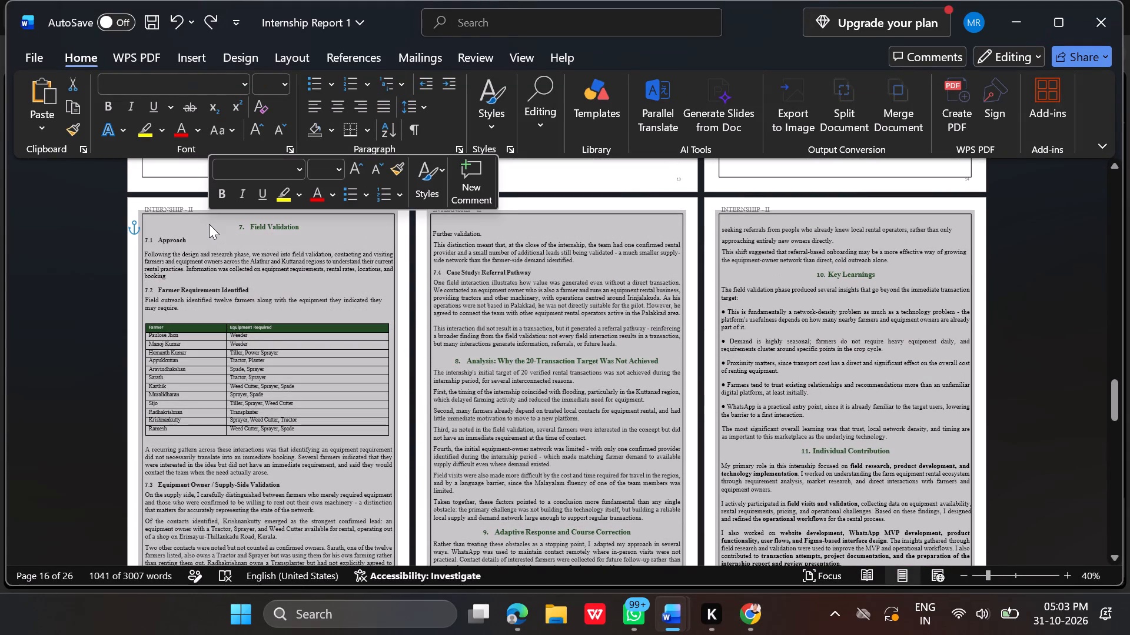
click(426, 109)
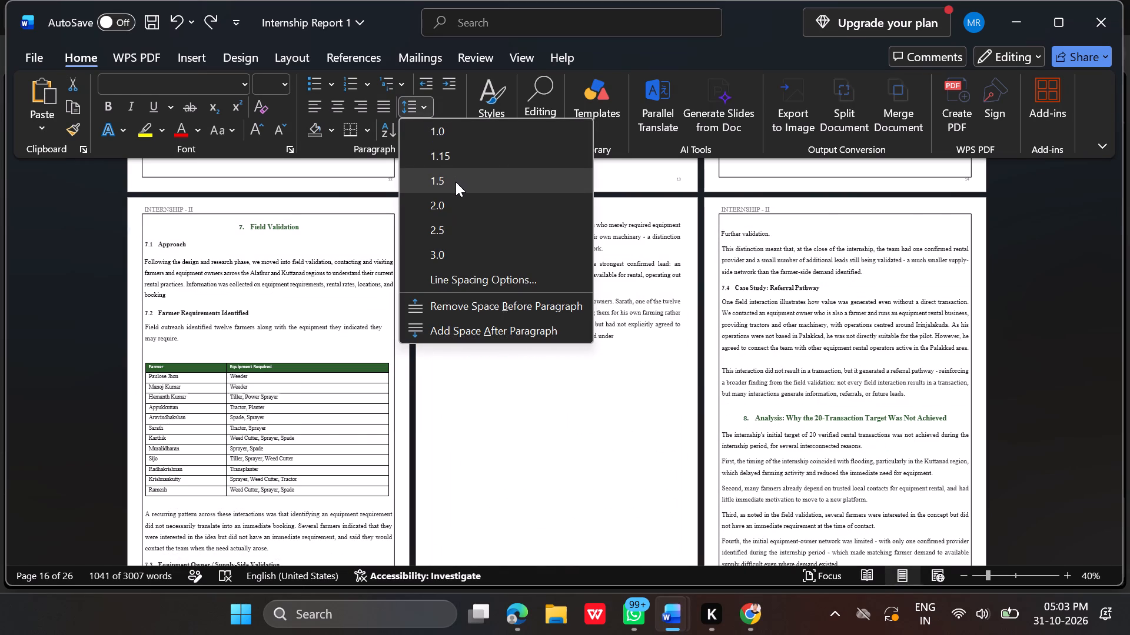
click(456, 182)
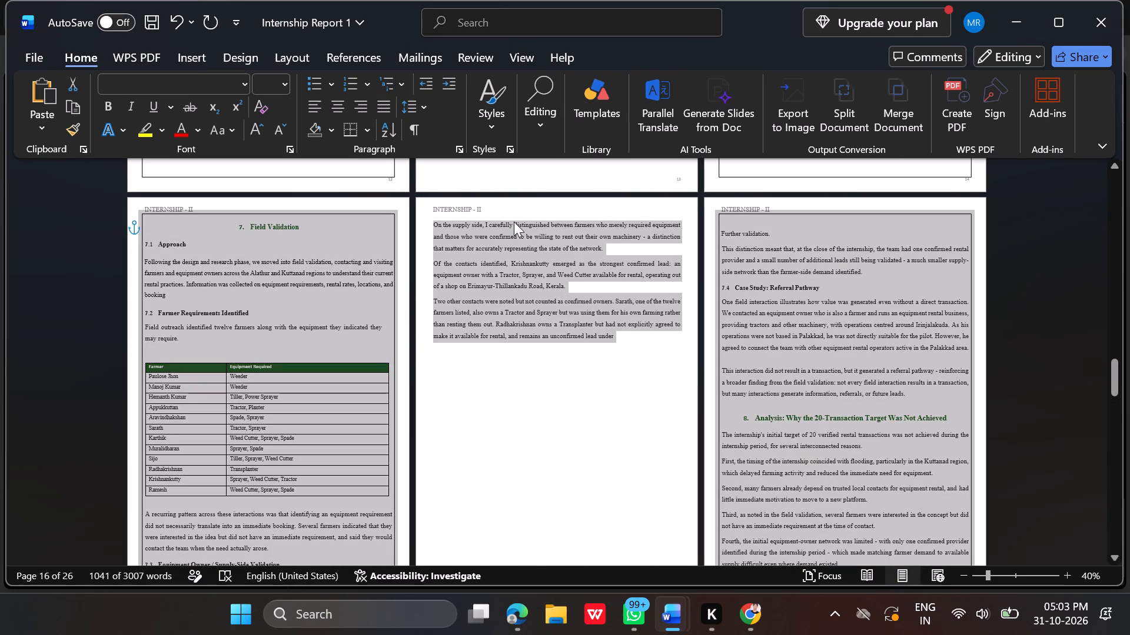
click(604, 372)
scroll(604, 372, down, 1)
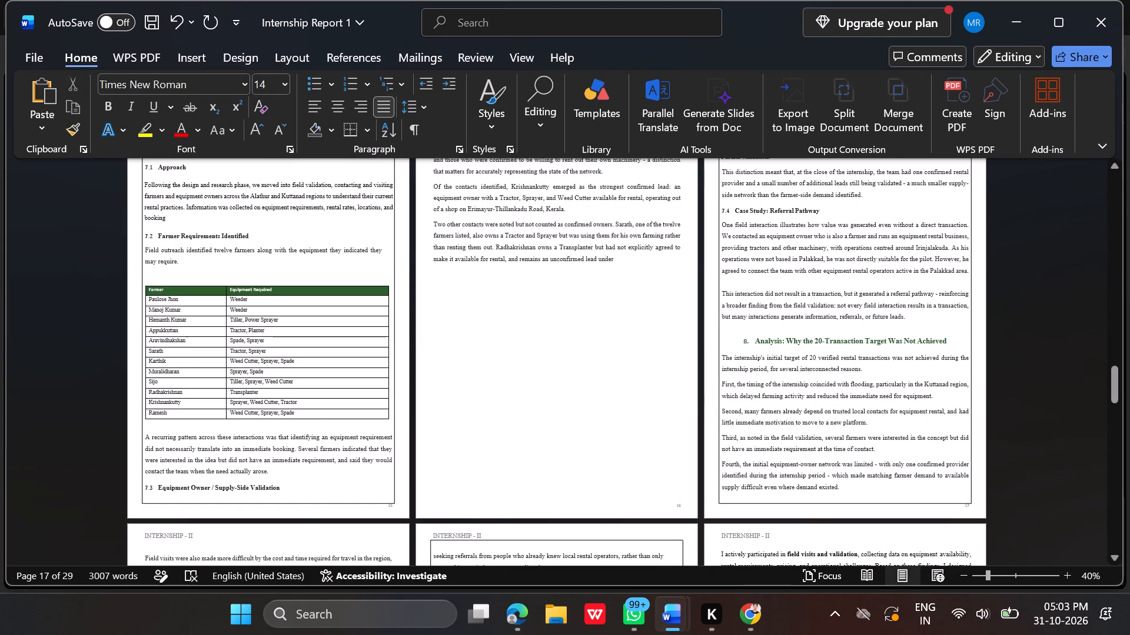
scroll(604, 372, up, 1)
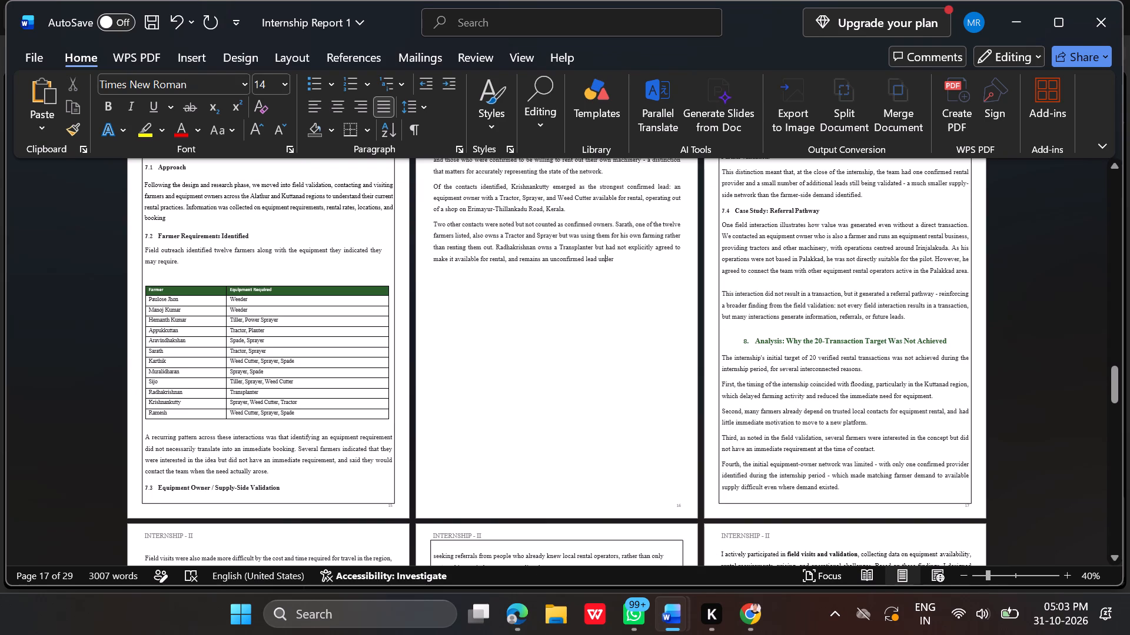
scroll(604, 372, up, 1)
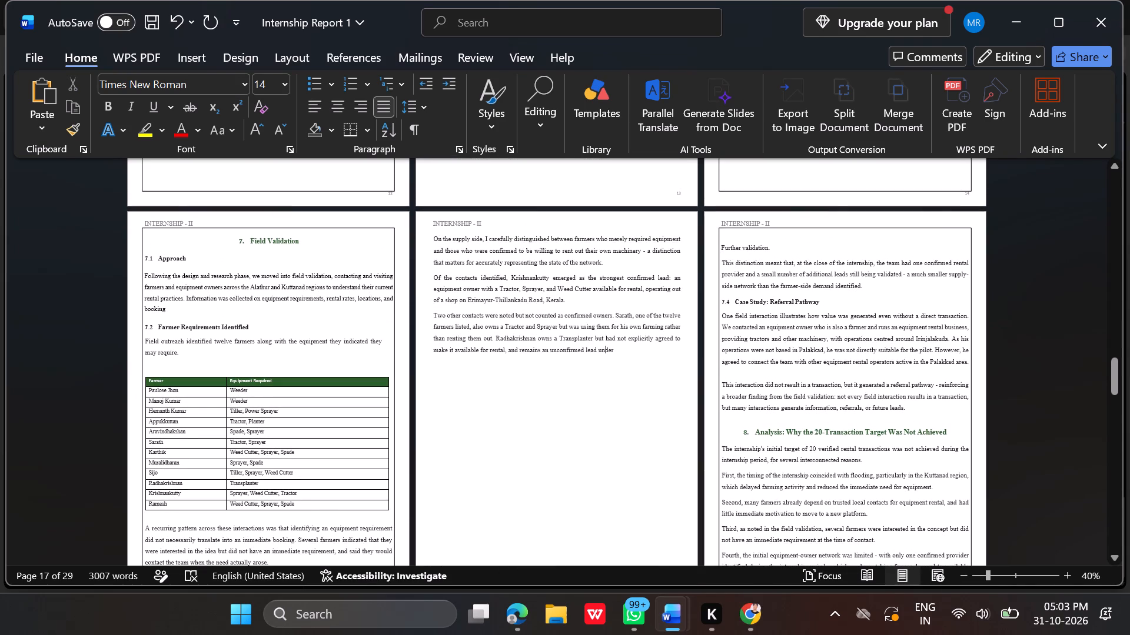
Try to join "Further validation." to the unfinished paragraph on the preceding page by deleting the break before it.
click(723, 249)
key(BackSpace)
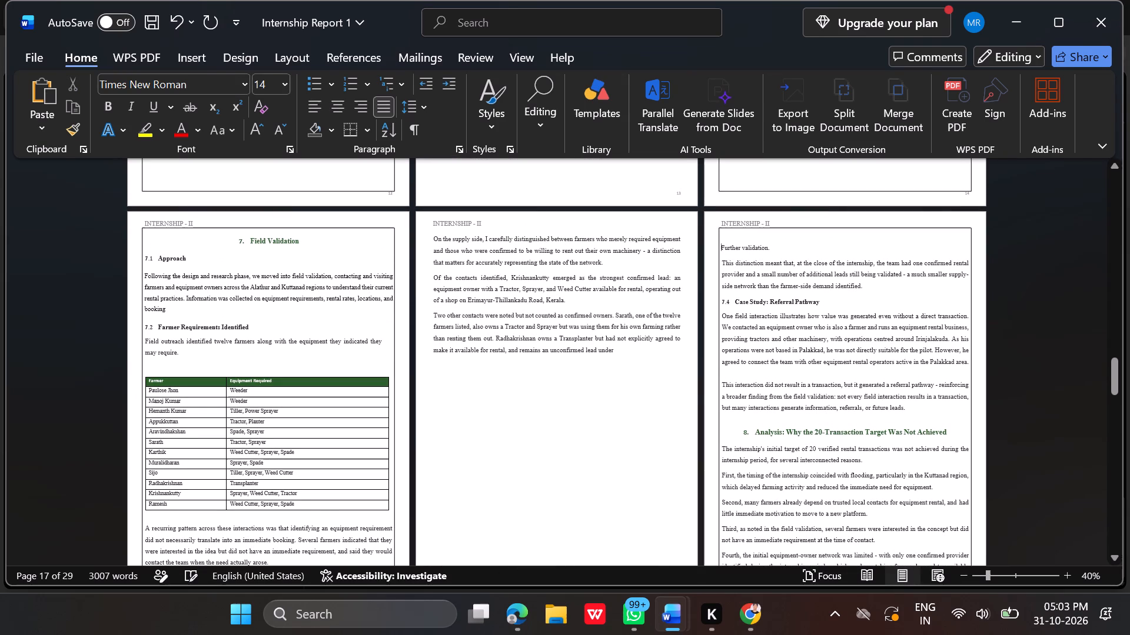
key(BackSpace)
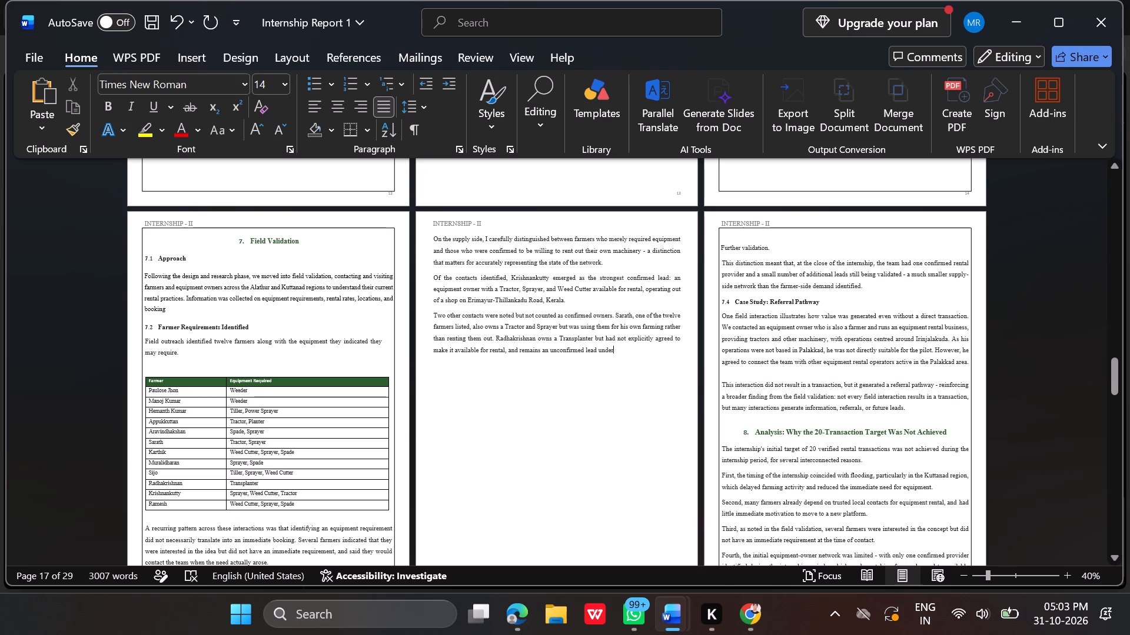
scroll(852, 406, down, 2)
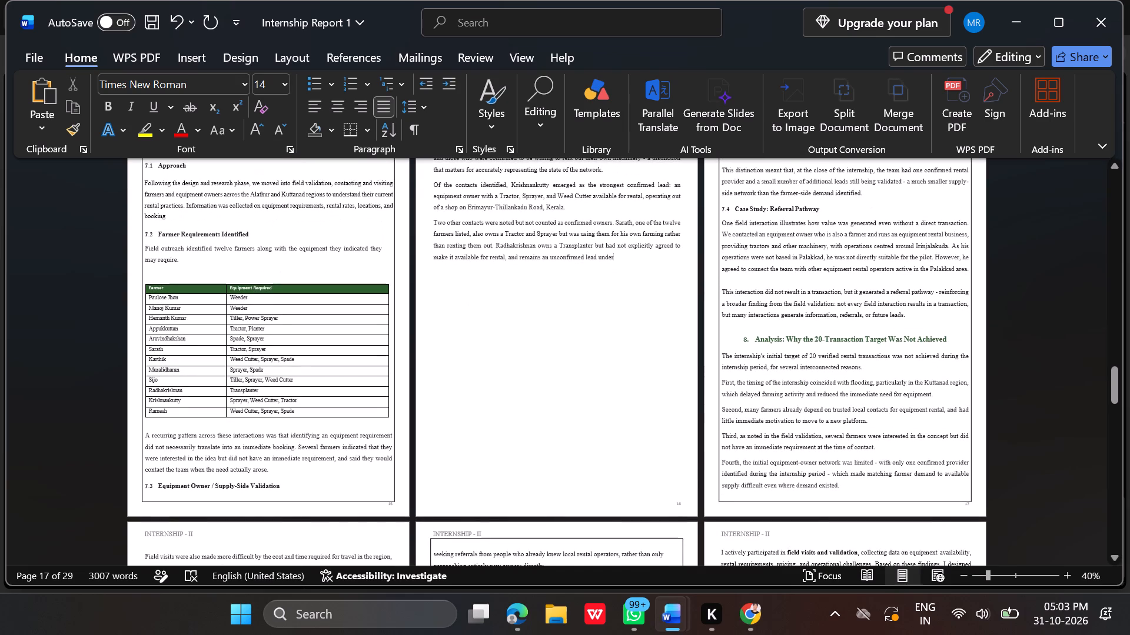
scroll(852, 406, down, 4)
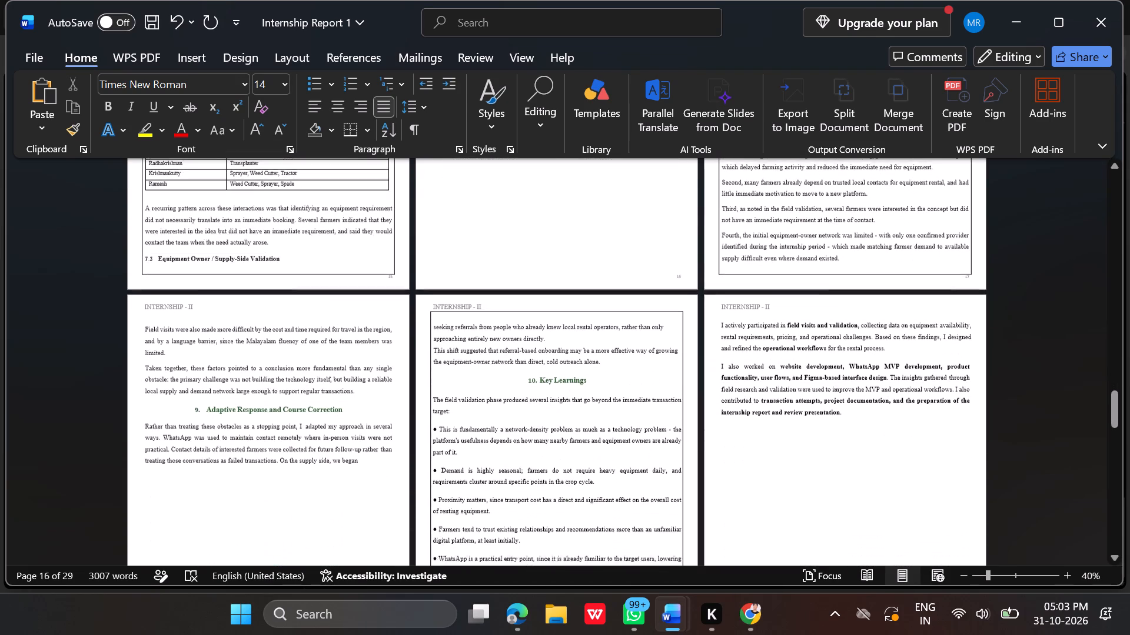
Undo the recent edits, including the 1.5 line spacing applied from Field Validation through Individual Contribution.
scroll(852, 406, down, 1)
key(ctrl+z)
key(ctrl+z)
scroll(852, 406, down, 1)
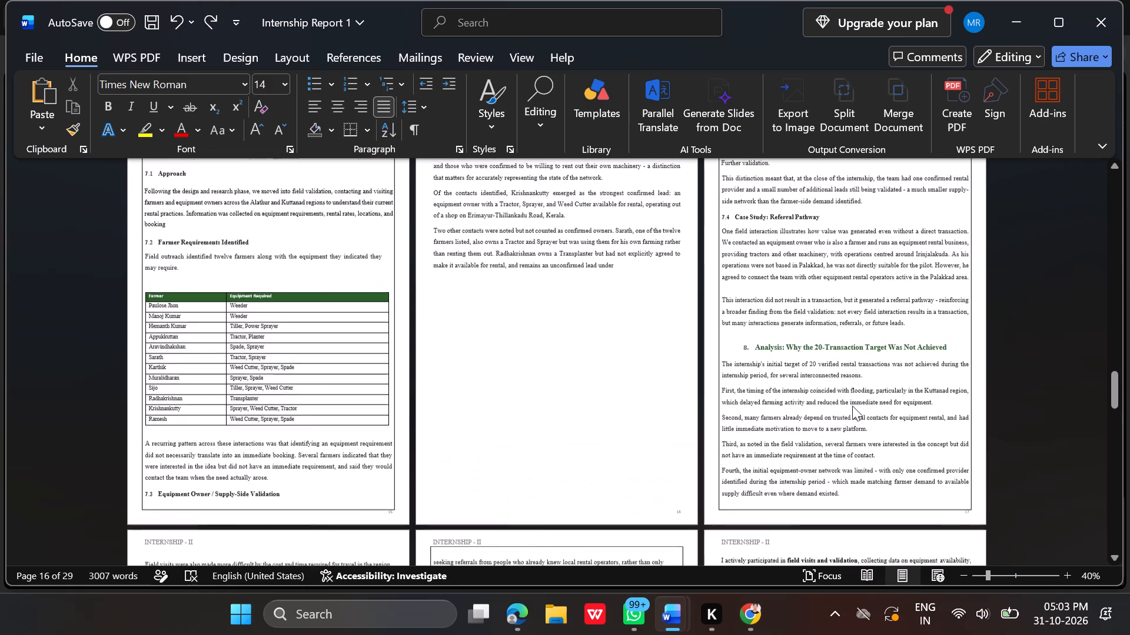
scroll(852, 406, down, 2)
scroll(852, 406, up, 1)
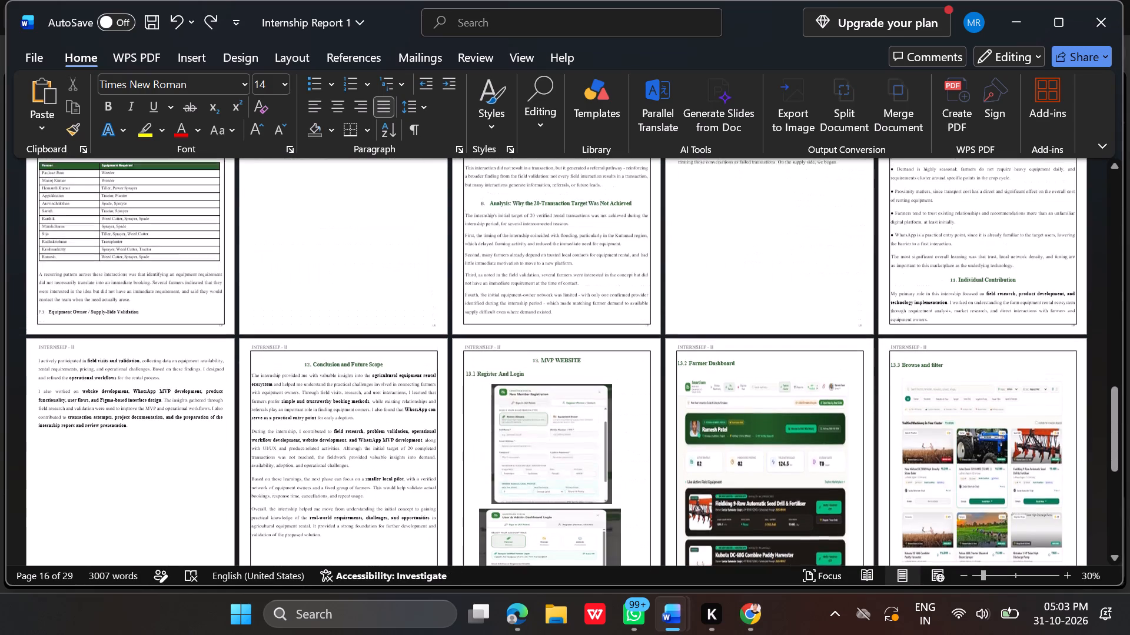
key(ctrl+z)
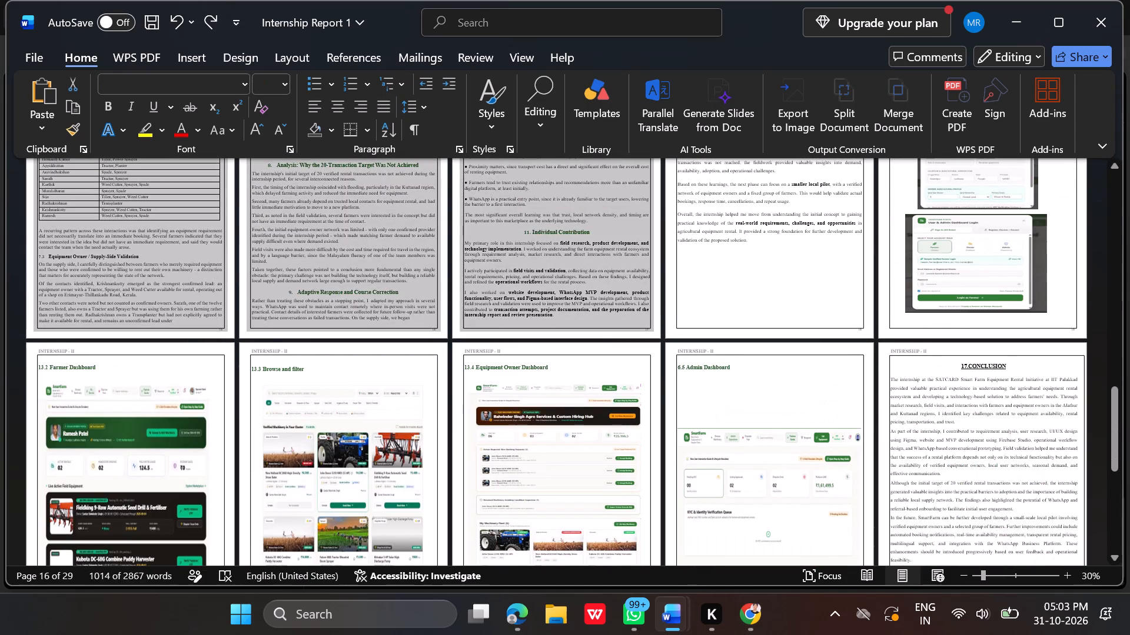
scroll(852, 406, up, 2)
Set the line spacing of the Field Validation page, from heading 7.1 Approach through section 7.3's text, to 1.15.
click(796, 484)
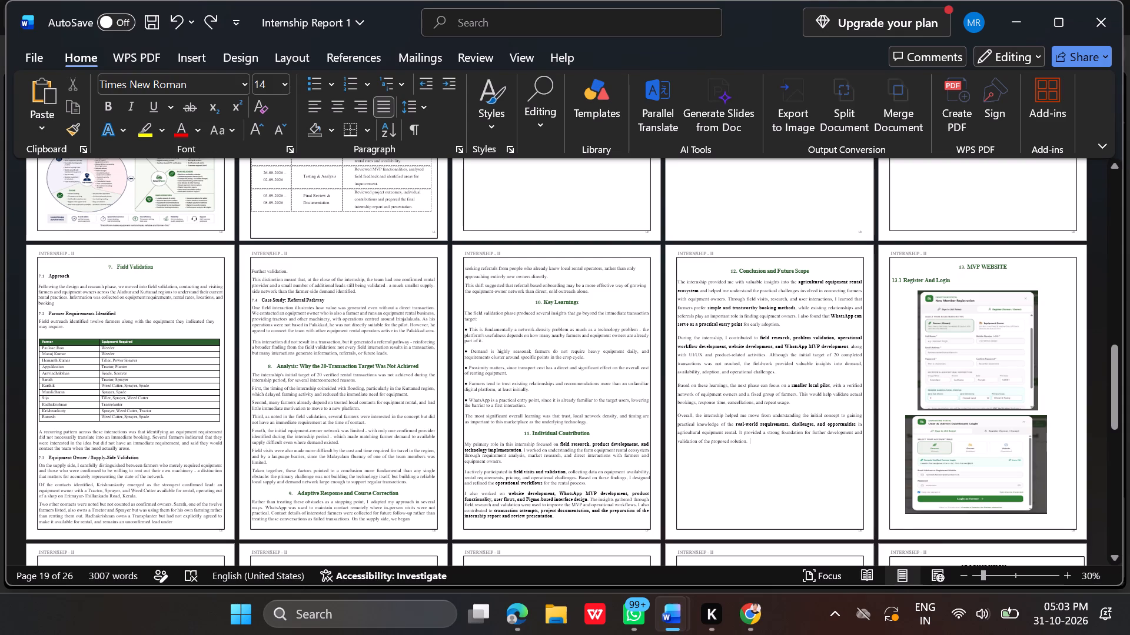
drag(36, 270, 92, 306)
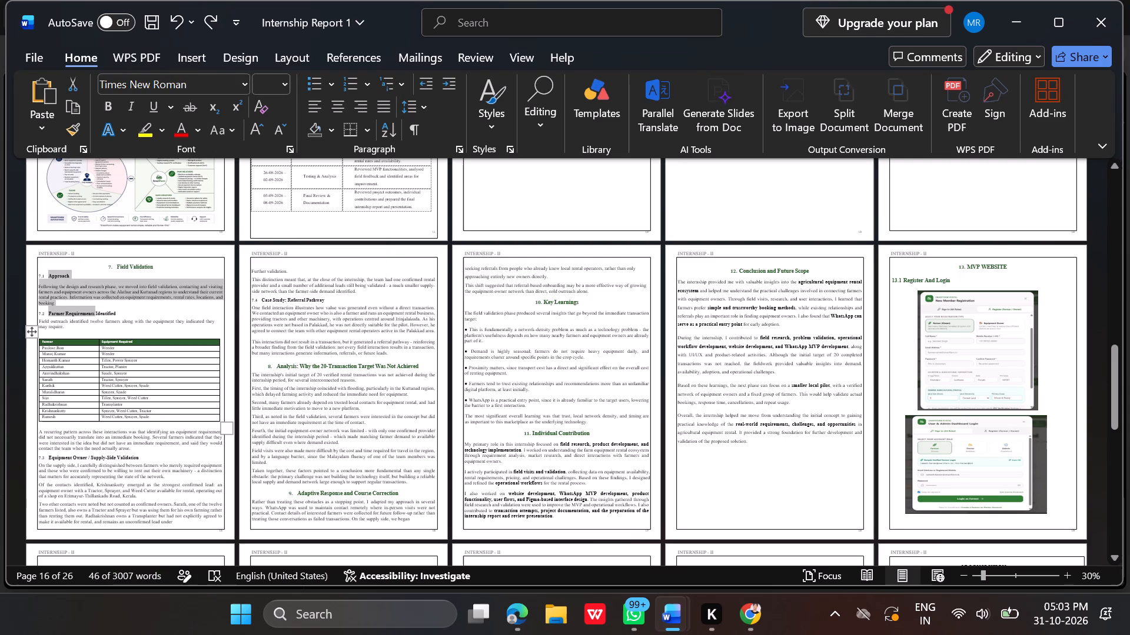
drag(184, 519, 48, 288)
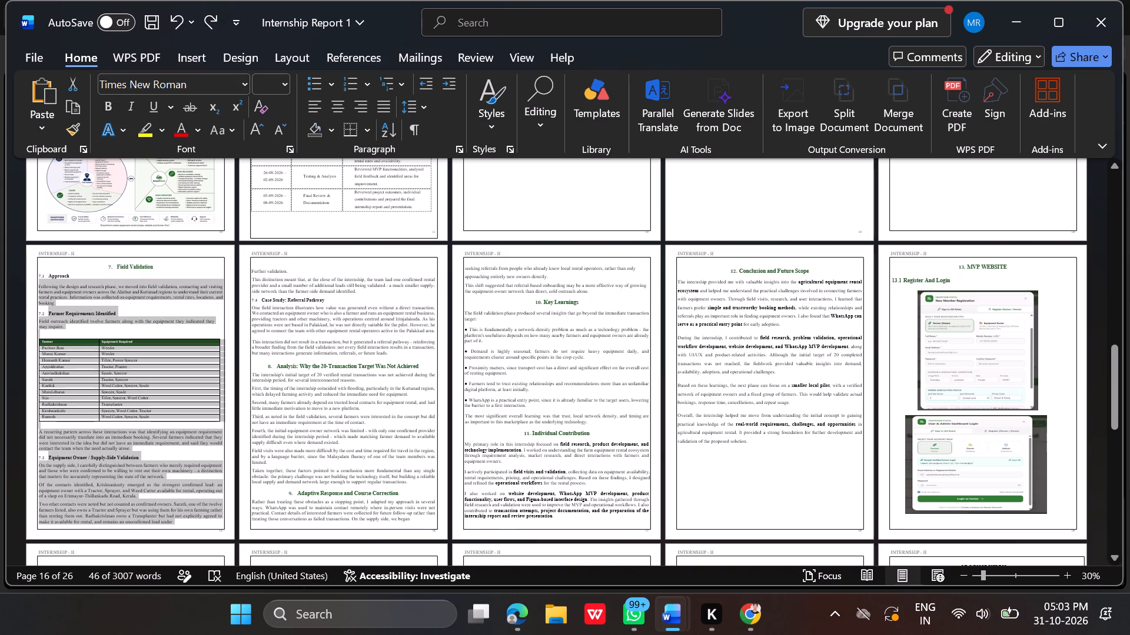
drag(48, 288, 36, 276)
drag(36, 276, 36, 277)
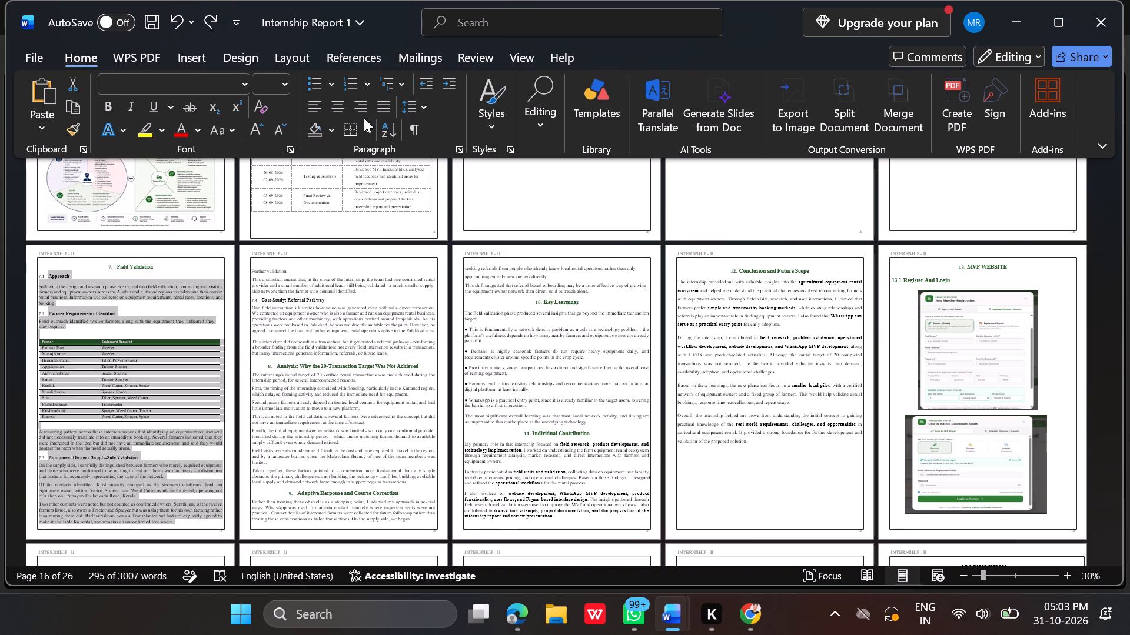
click(427, 105)
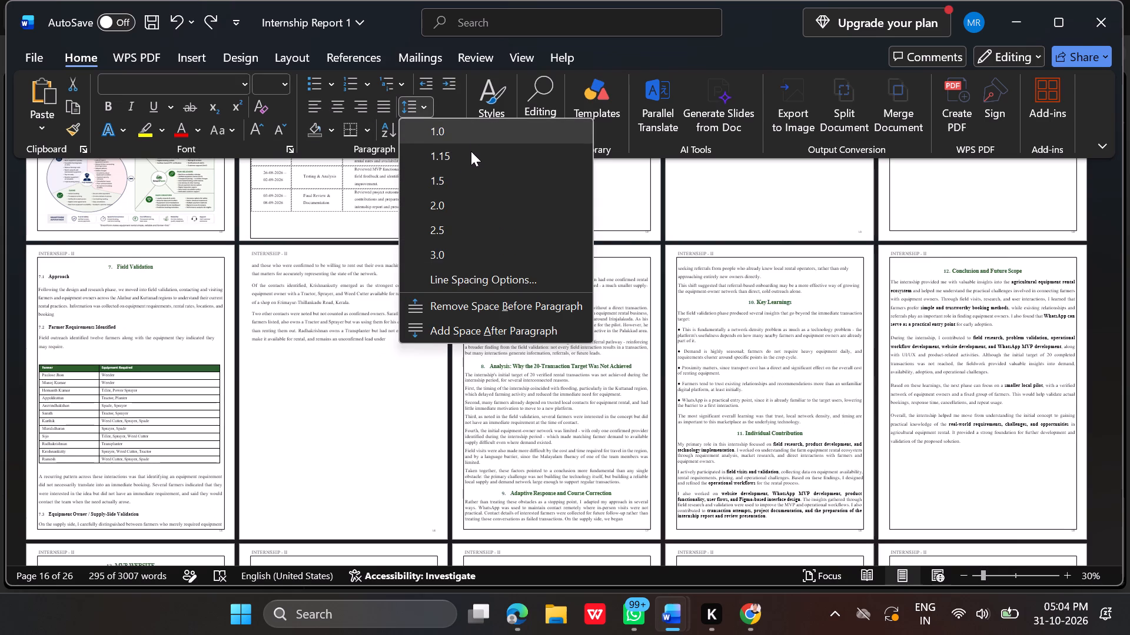
click(471, 151)
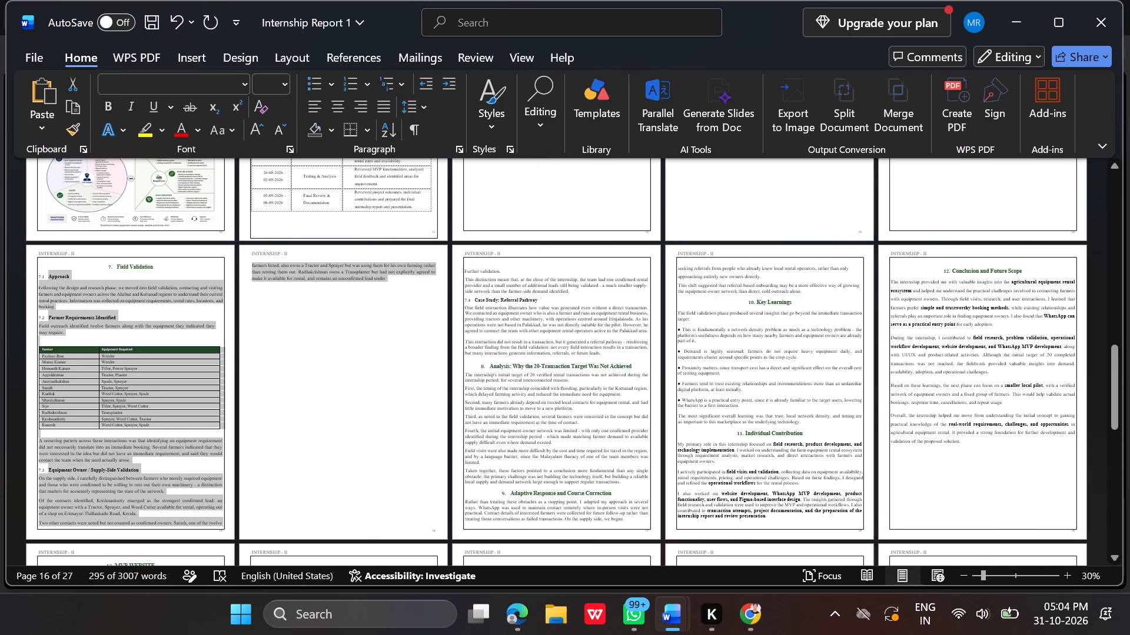
key(BackSpace)
key(ctrl+z)
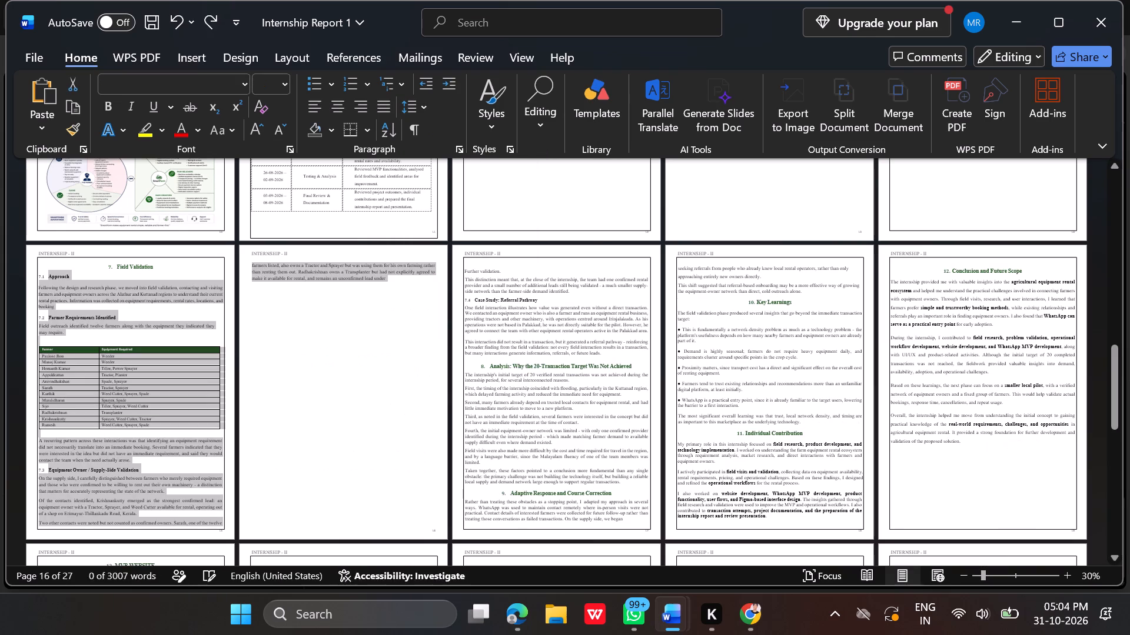
Delete the overflowing section 7.3 text, from "farmers listed, also owns a Tractor" to "unconfirmed lead under", on the page after Field Validation.
click(399, 298)
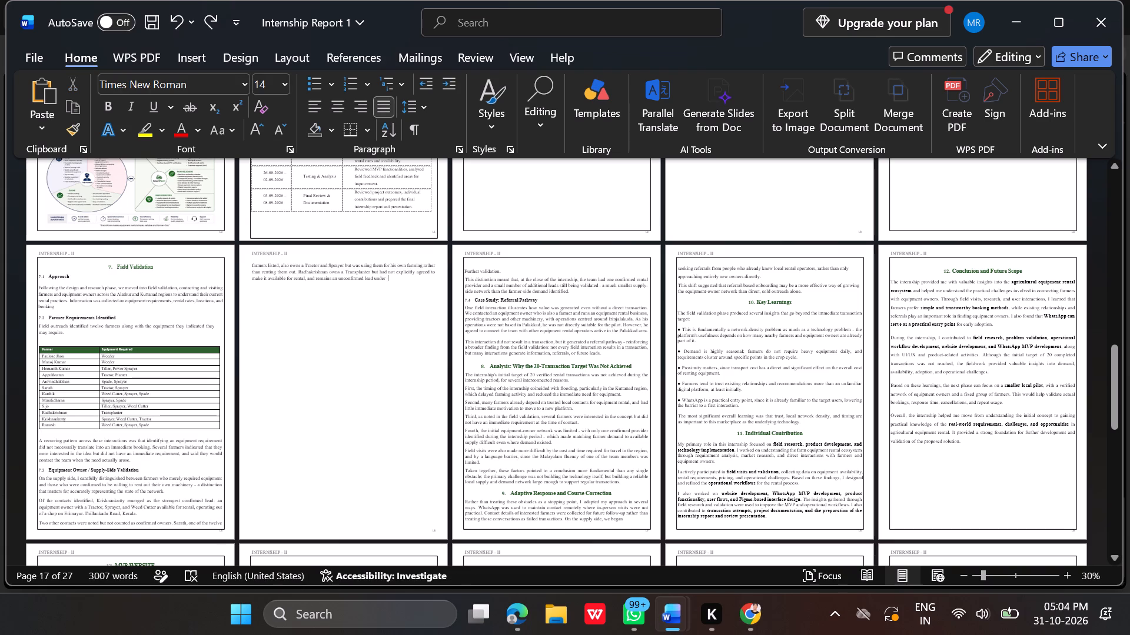
drag(395, 282, 245, 266)
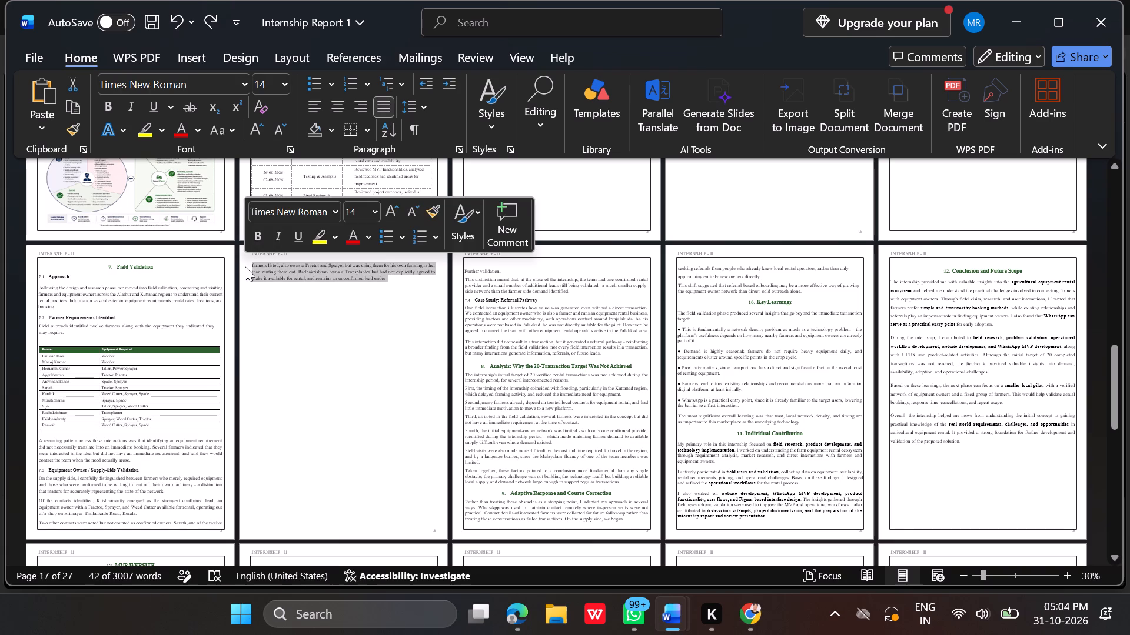
key(BackSpace)
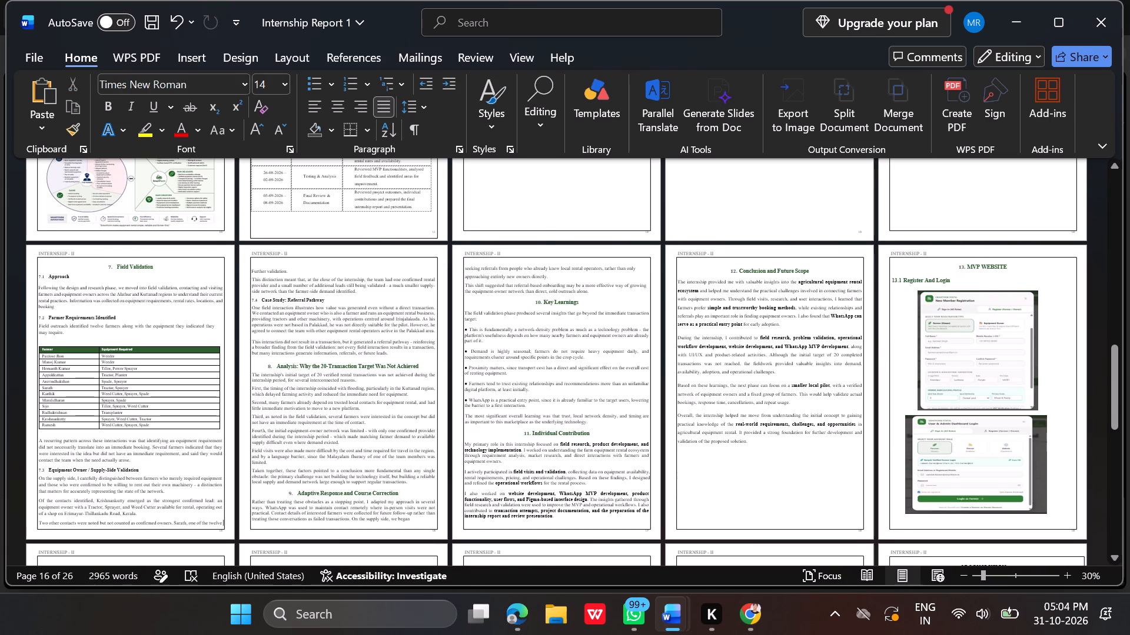
Delete the leftover line "Further validation." above the paragraph starting "This distinction meant that".
scroll(225, 519, down, 1)
ctrl+scroll(207, 486, up, 3)
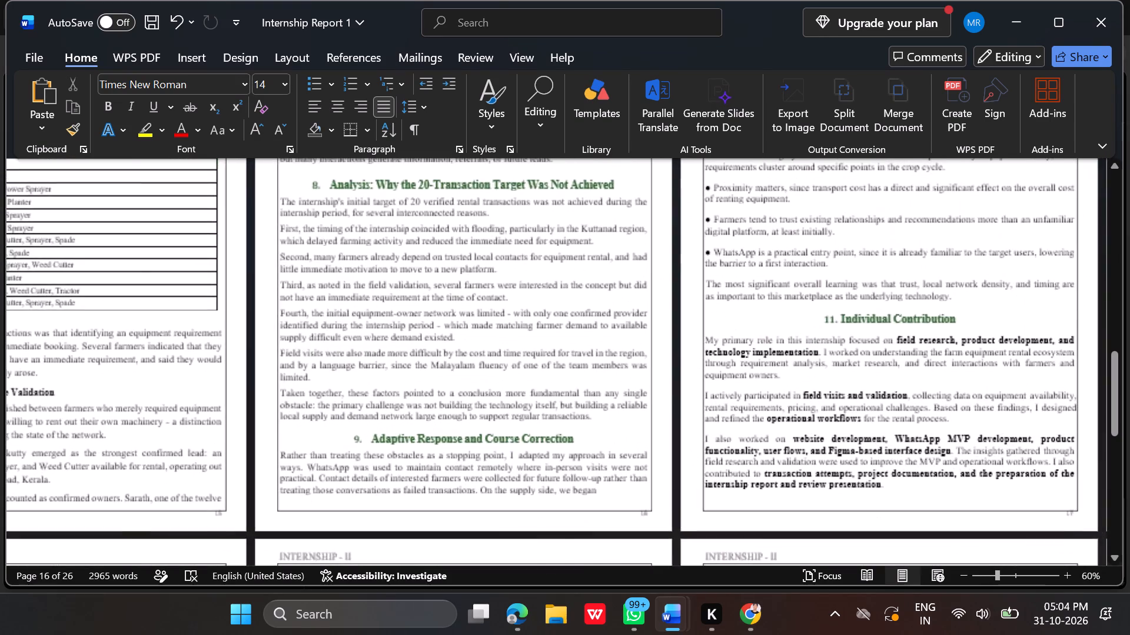
scroll(207, 486, down, 3)
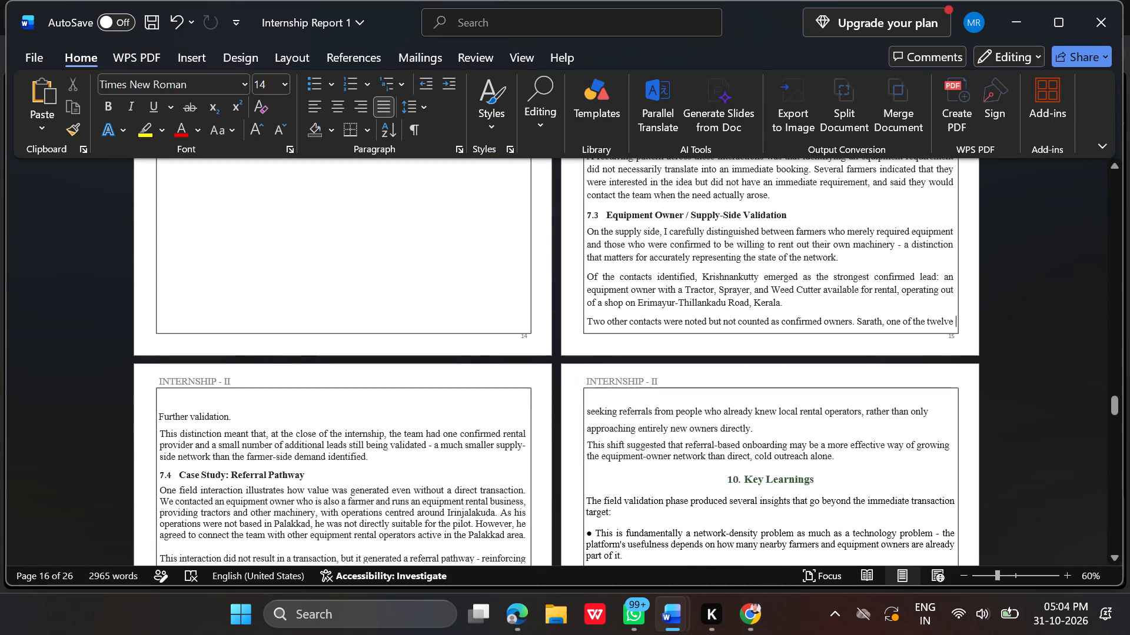
scroll(207, 486, down, 1)
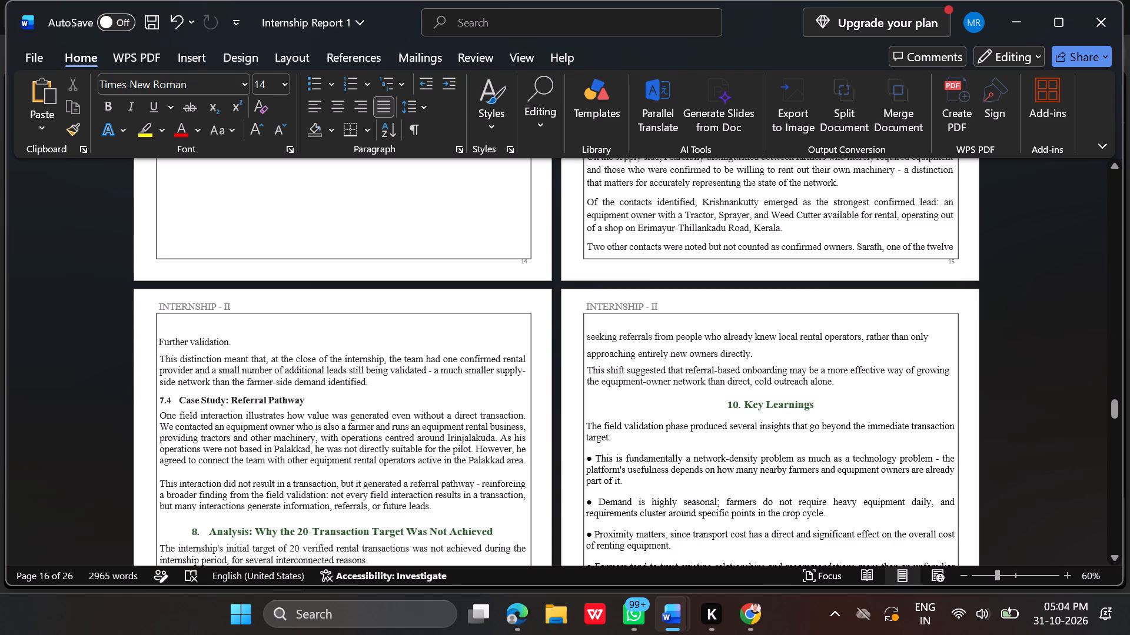
drag(238, 336, 228, 341)
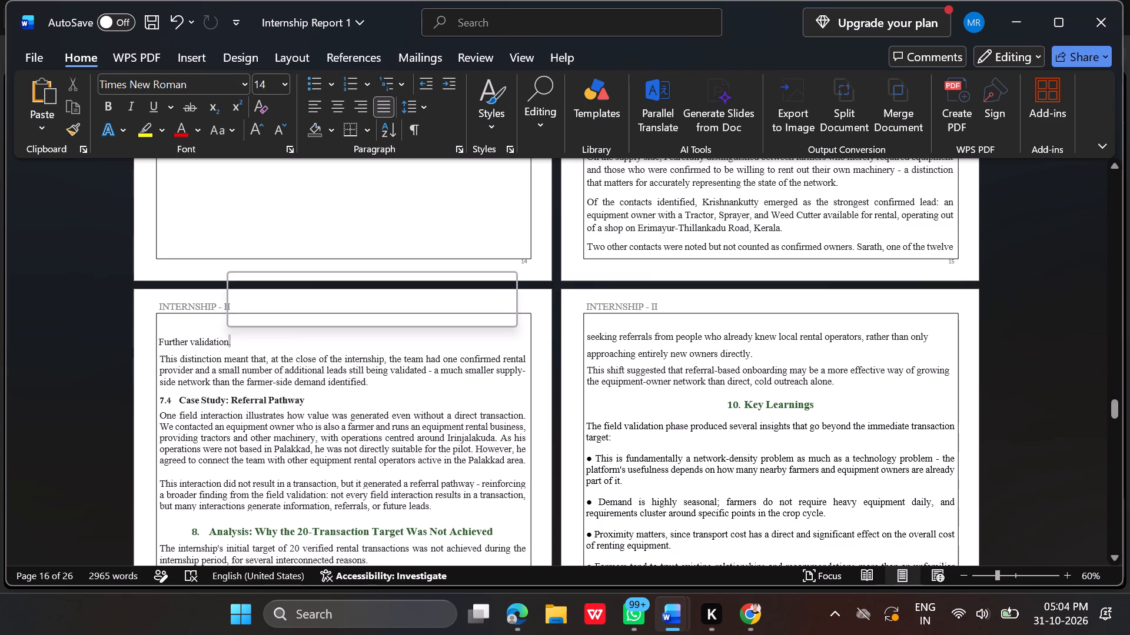
click(228, 341)
key(Right)
key(BackSpace)
key(BackSpace)
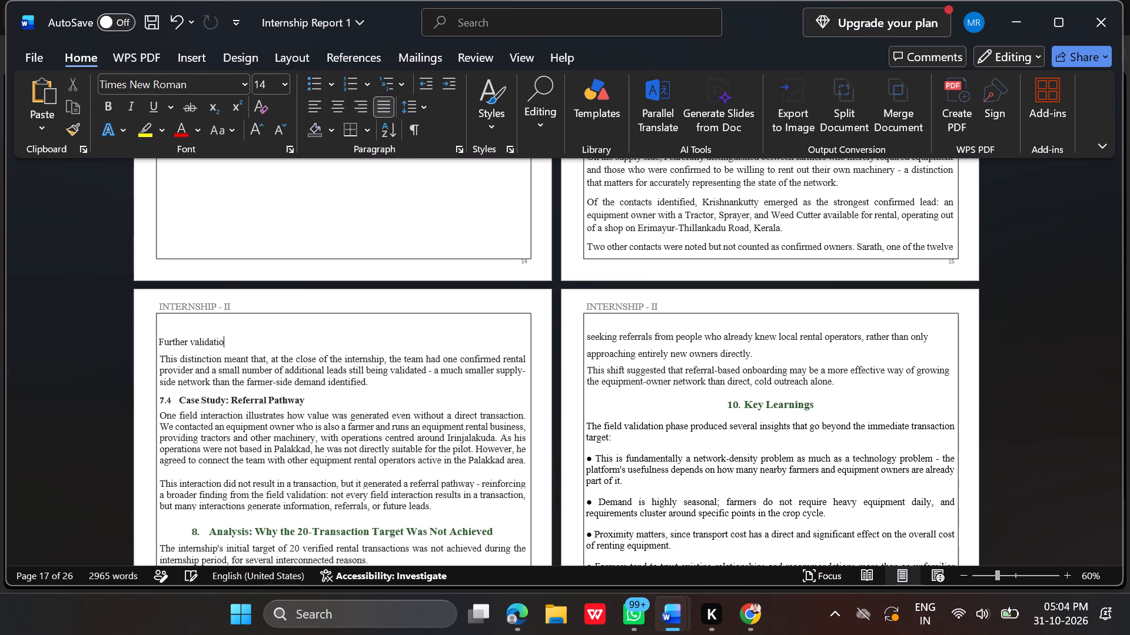
key(BackSpace)
key(BackSpace)
key(BackSpace)
key(BackSpace)
key(BackSpace)
key(BackSpace)
key(BackSpace)
key(BackSpace)
key(BackSpace)
key(BackSpace)
key(BackSpace)
key(BackSpace)
key(BackSpace)
key(BackSpace)
key(BackSpace)
key(BackSpace)
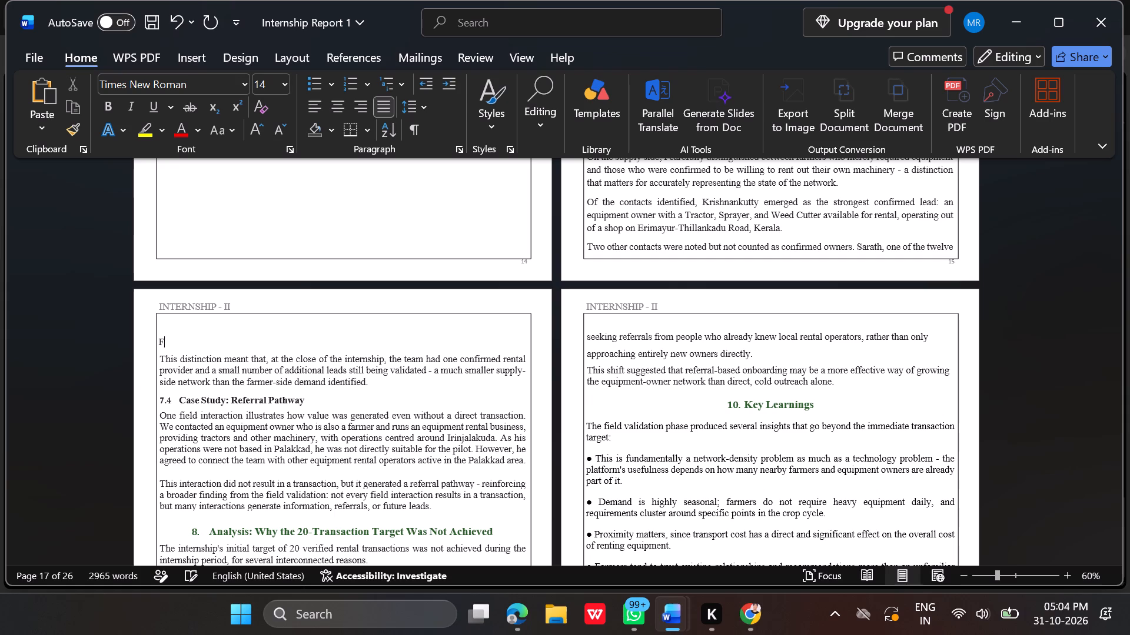
key(BackSpace)
key(BackSpace)
key(BackSpace)
key(BackSpace)
Delete the remaining incomplete paragraph starting "Two other contacts were noted" at the end of section 7.3 on the Field Validation page.
key(BackSpace)
key(BackSpace)
key(BackSpace)
key(BackSpace)
key(BackSpace)
key(BackSpace)
key(BackSpace)
key(BackSpace)
key(BackSpace)
key(BackSpace)
key(BackSpace)
key(BackSpace)
key(BackSpace)
key(BackSpace)
key(BackSpace)
key(BackSpace)
key(BackSpace)
key(BackSpace)
key(BackSpace)
key(BackSpace)
key(BackSpace)
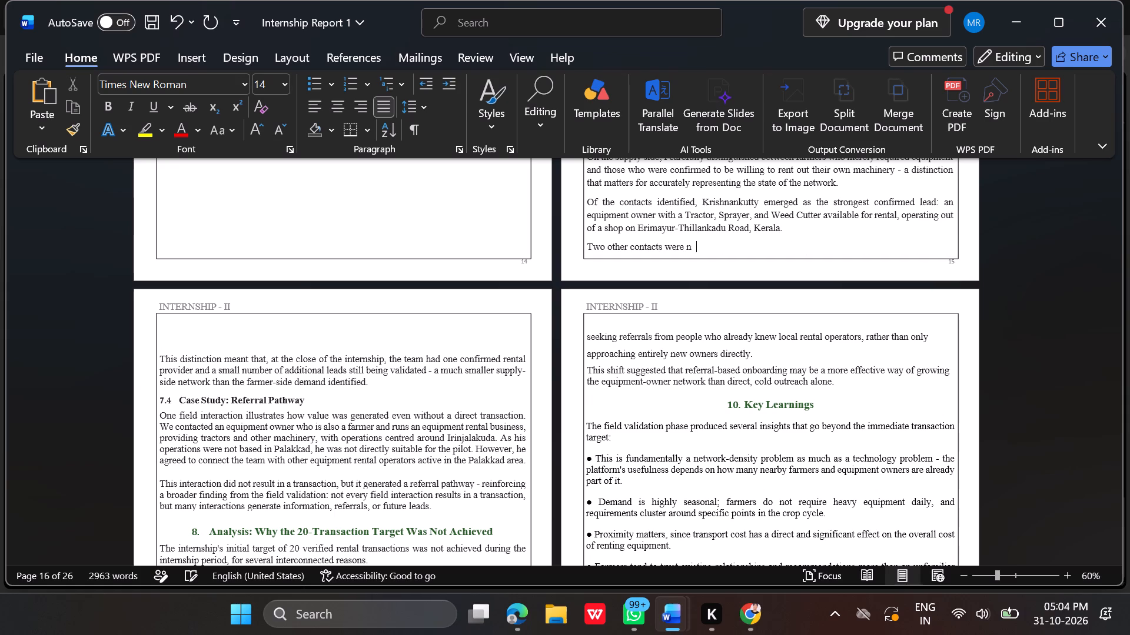
key(BackSpace)
key(BackSpace)
key(BackSpace)
Set the line spacing from the blank line above "This distinction meant that" through section 9's text ending "we began" to 1.5.
scroll(228, 341, down, 1)
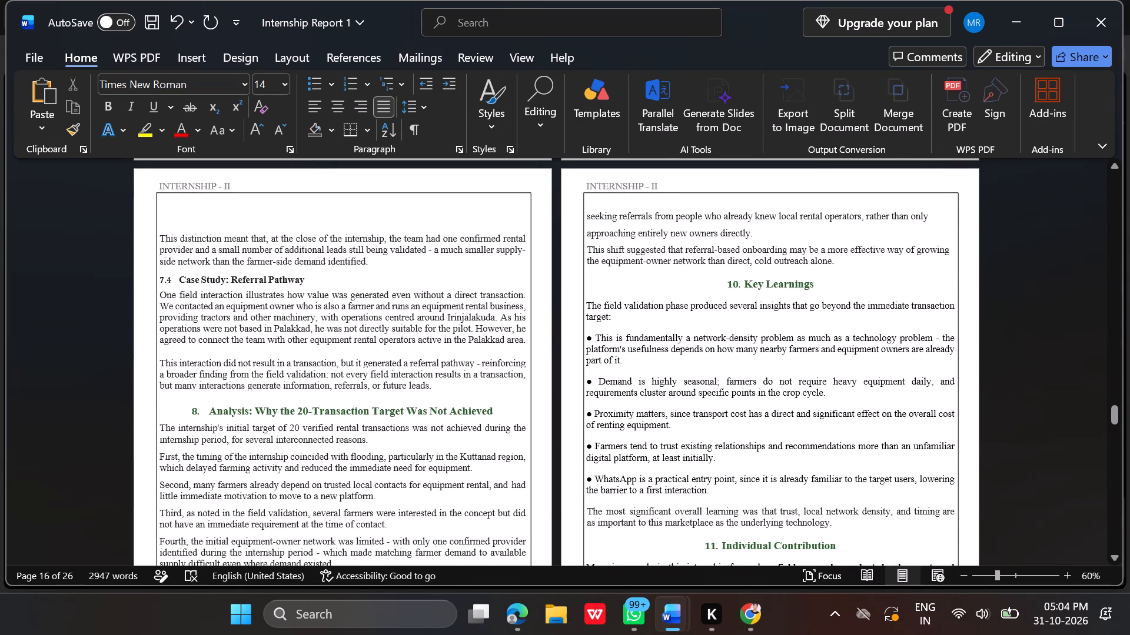
click(192, 223)
scroll(192, 223, down, 2)
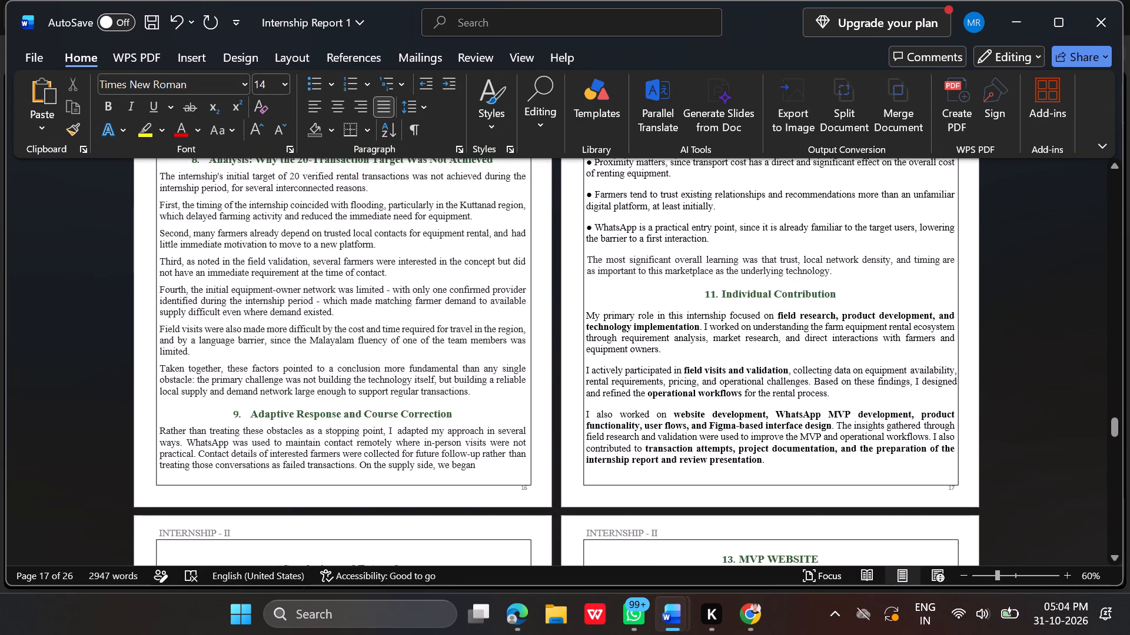
scroll(192, 223, up, 1)
ctrl+scroll(192, 223, down, 2)
scroll(192, 223, up, 1)
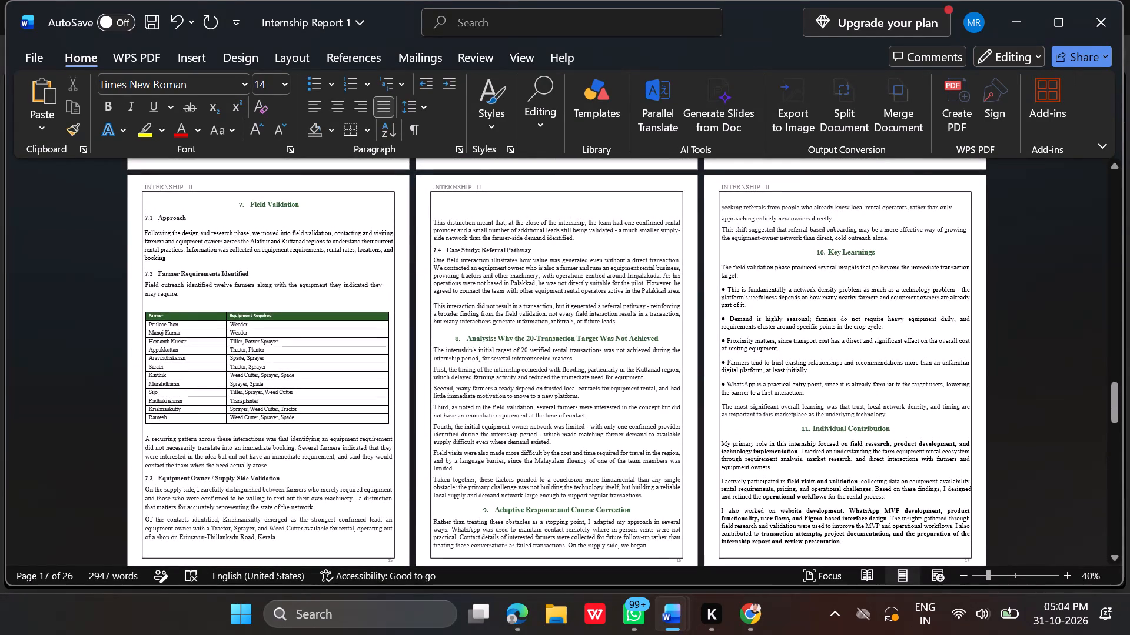
drag(437, 212, 655, 544)
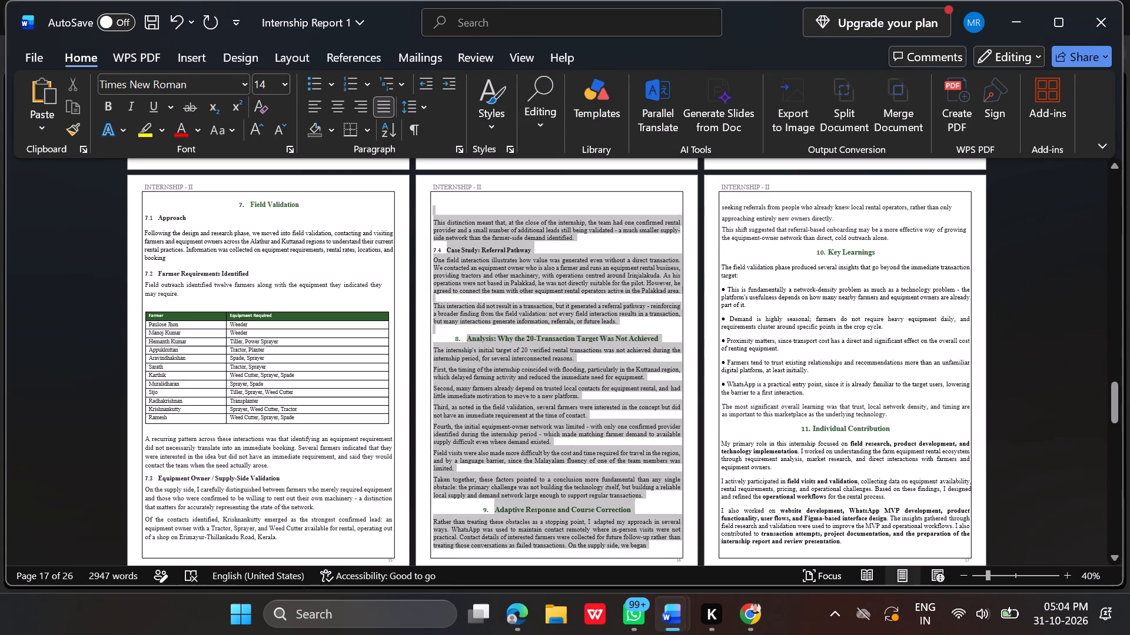
drag(655, 544, 665, 544)
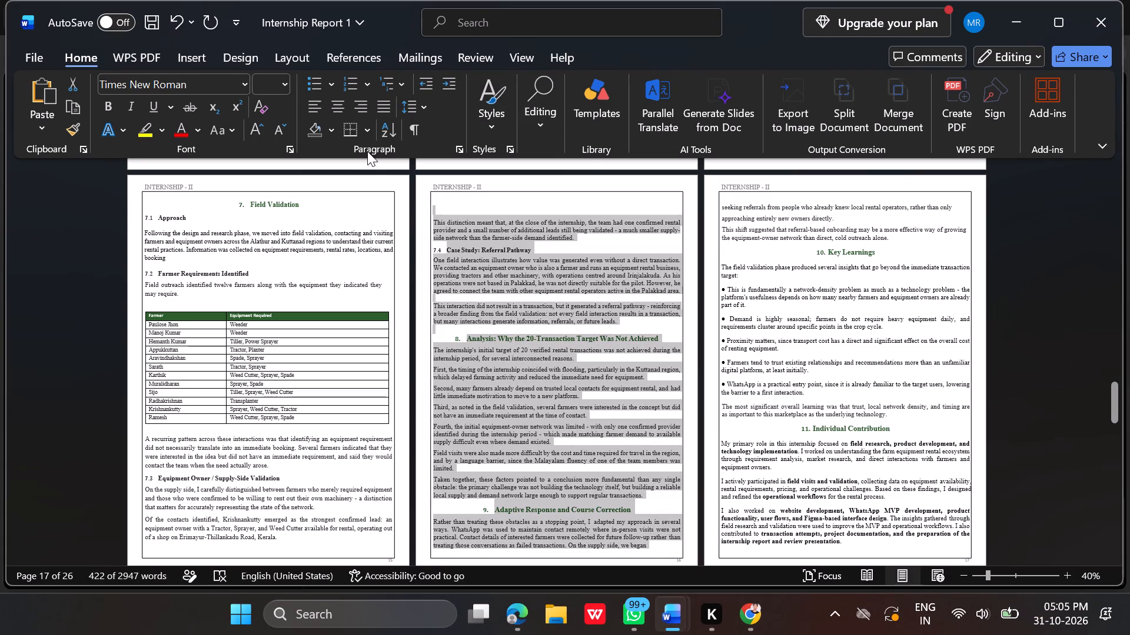
click(424, 106)
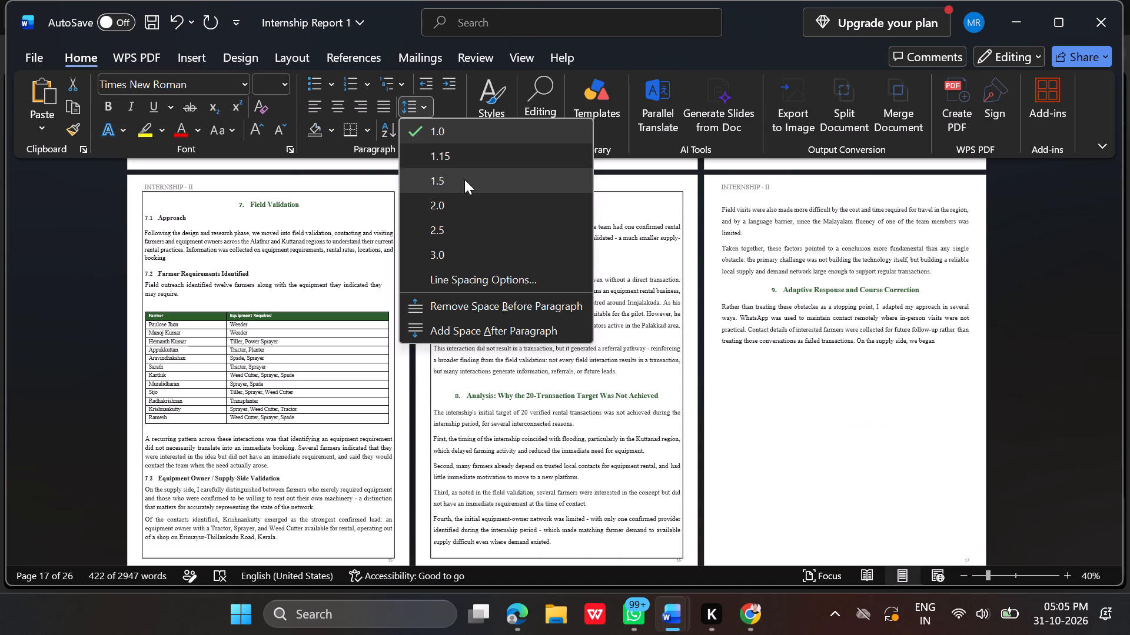
click(464, 179)
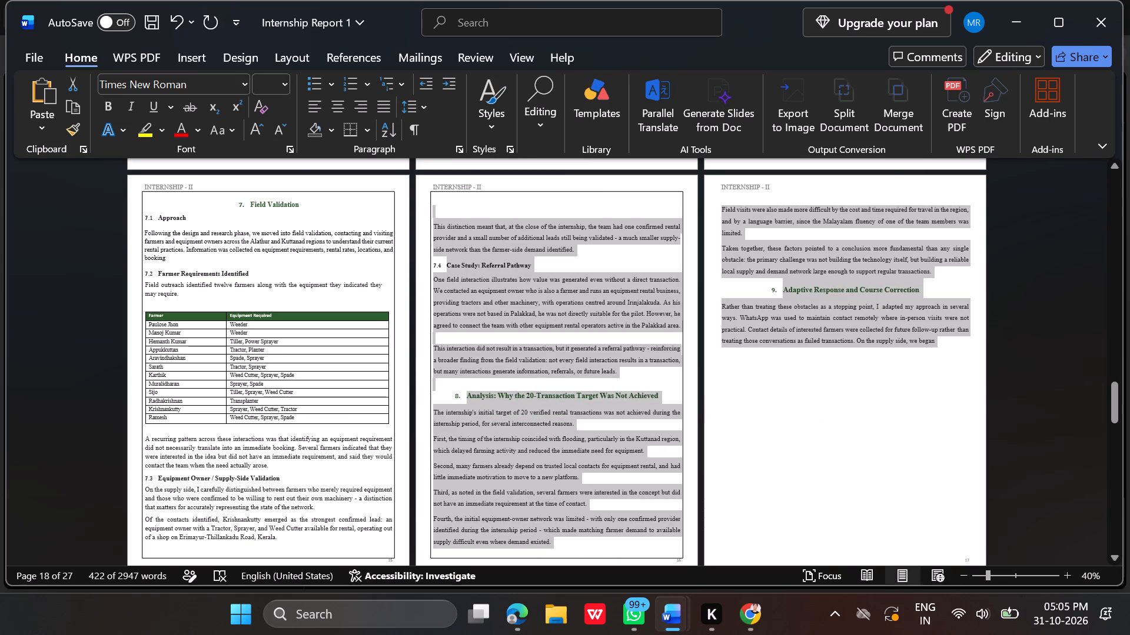
Cut the section 9 carry-over text above the Key Learnings heading, from "seeking referrals from people" to "cold outreach alone.", leaving no stray letter.
scroll(783, 442, down, 2)
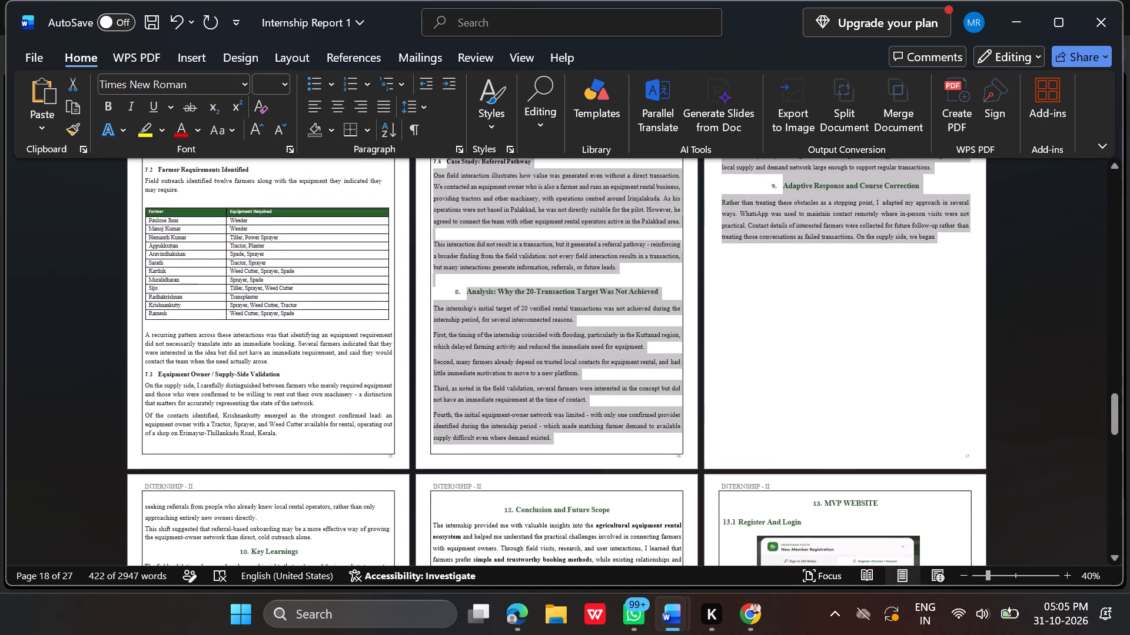
scroll(783, 442, down, 1)
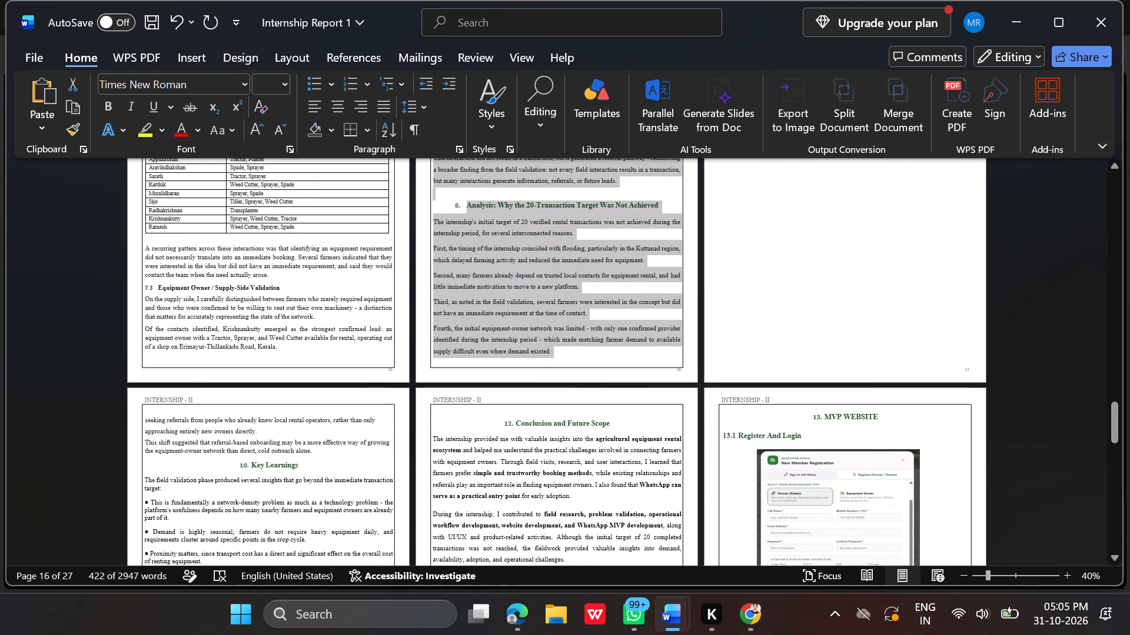
drag(334, 453, 162, 427)
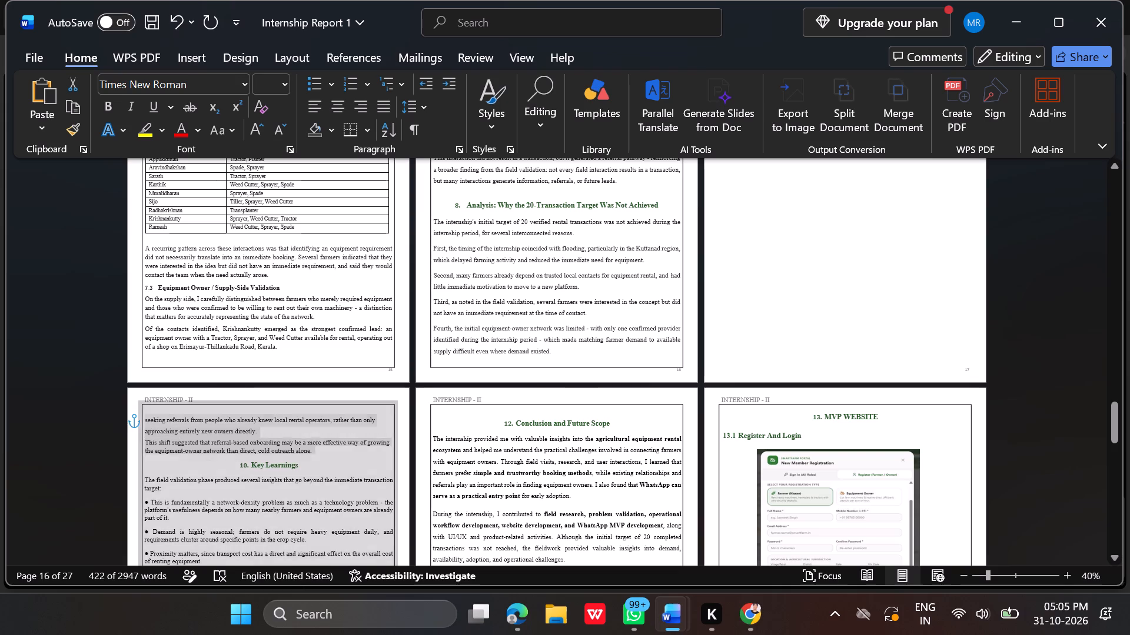
drag(162, 427, 152, 421)
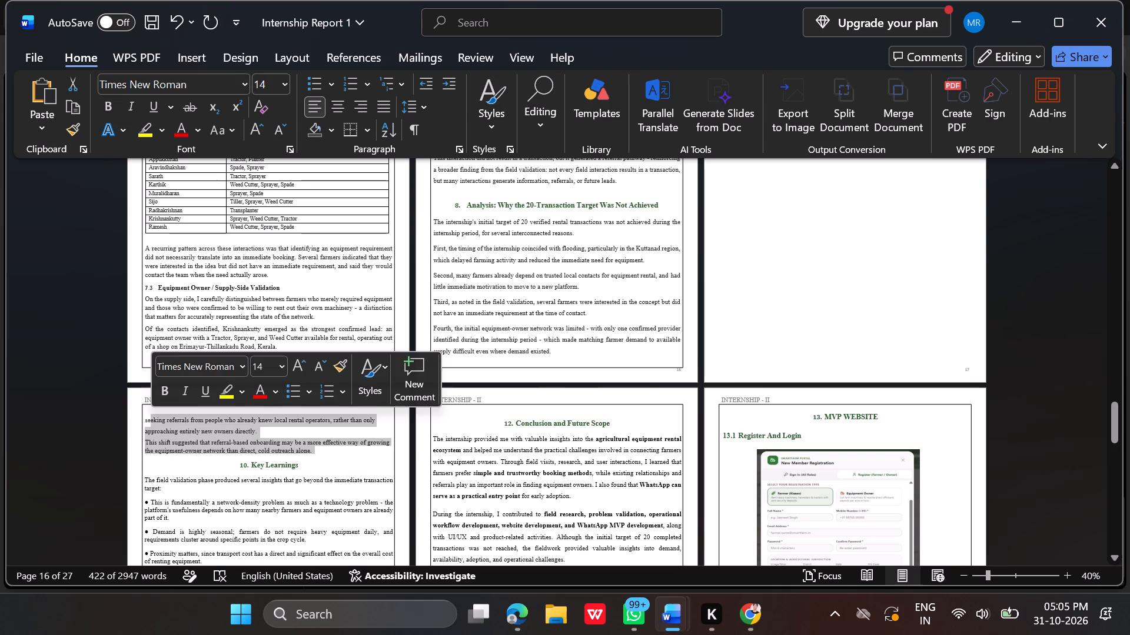
key(shift+Left)
key(shift+Left)
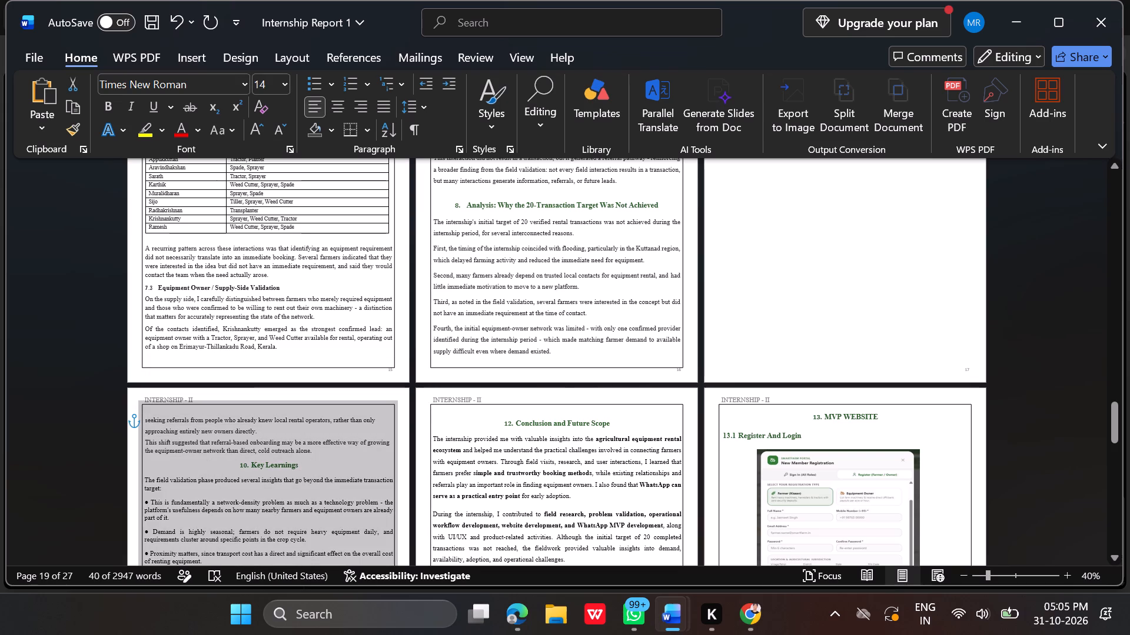
key(shift+Down)
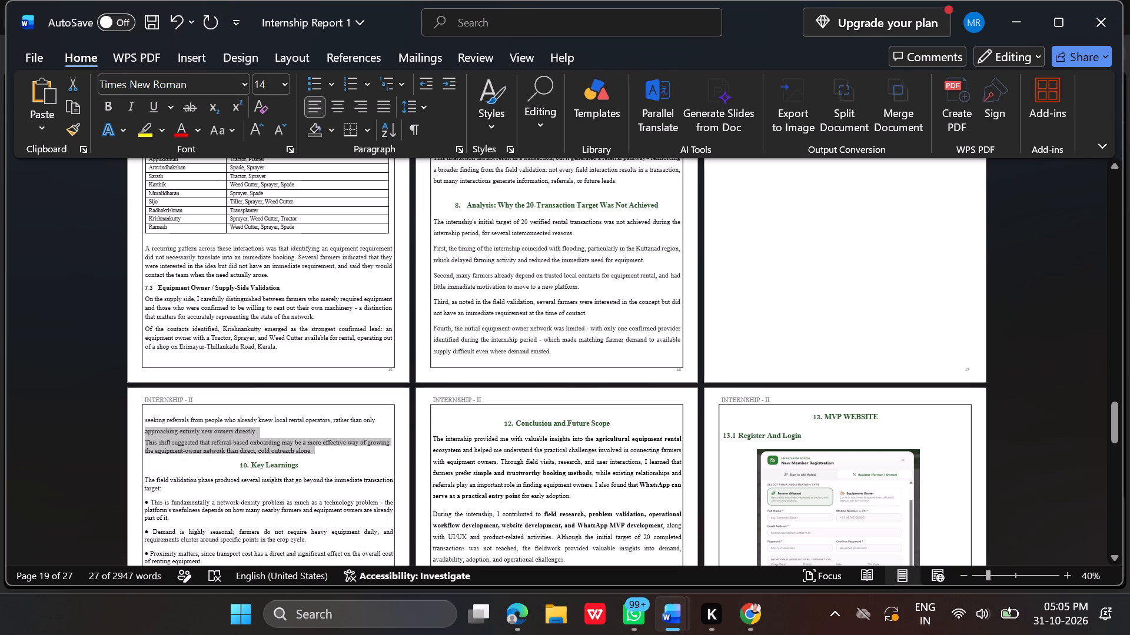
key(shift+Up)
key(shift+Right)
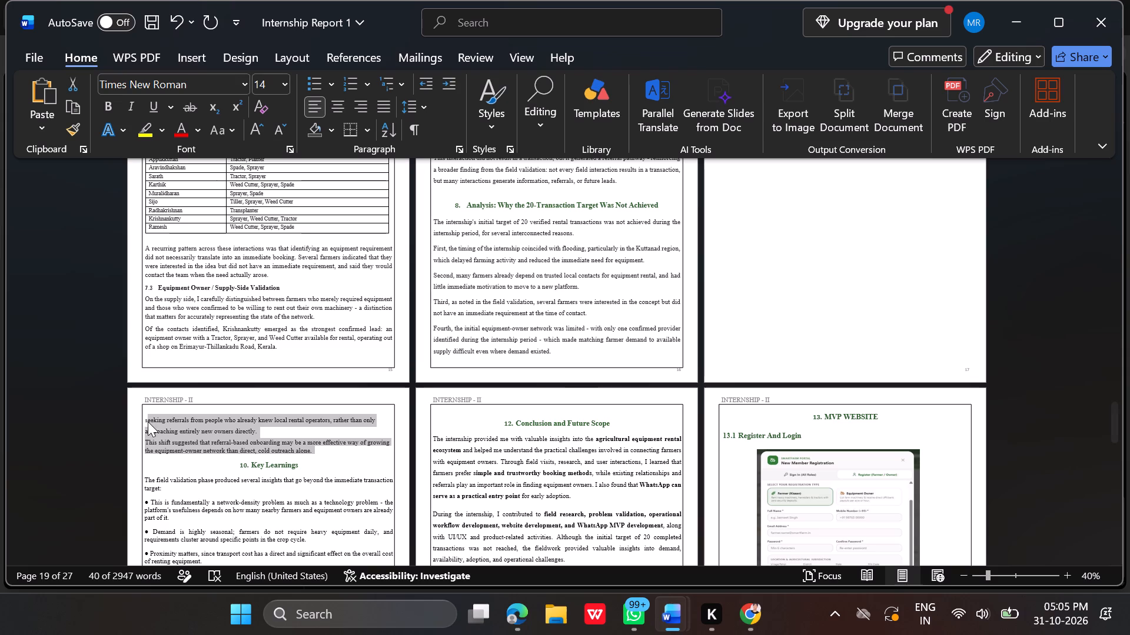
key(ctrl+x)
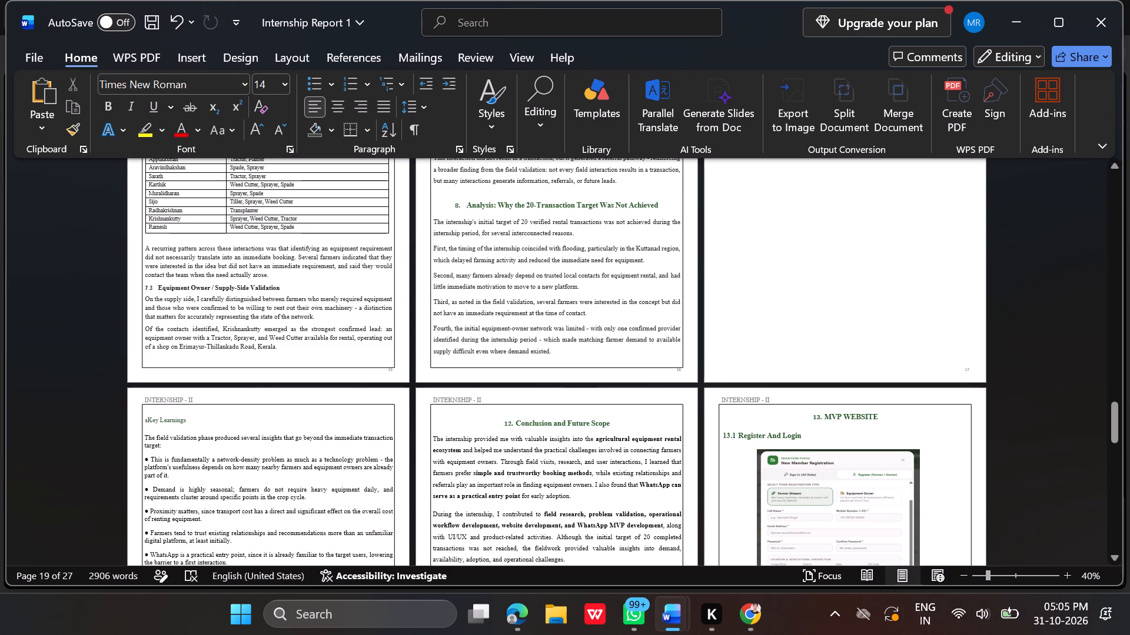
key(BackSpace)
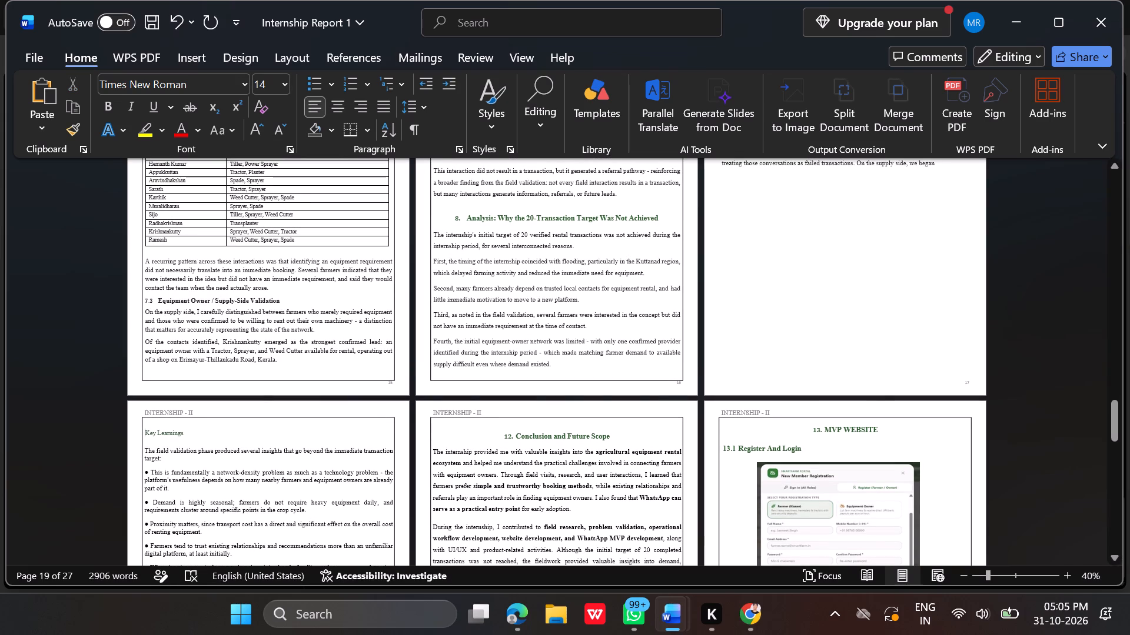
Center the "Key Learnings" heading on its page.
drag(218, 431, 158, 432)
drag(158, 432, 146, 432)
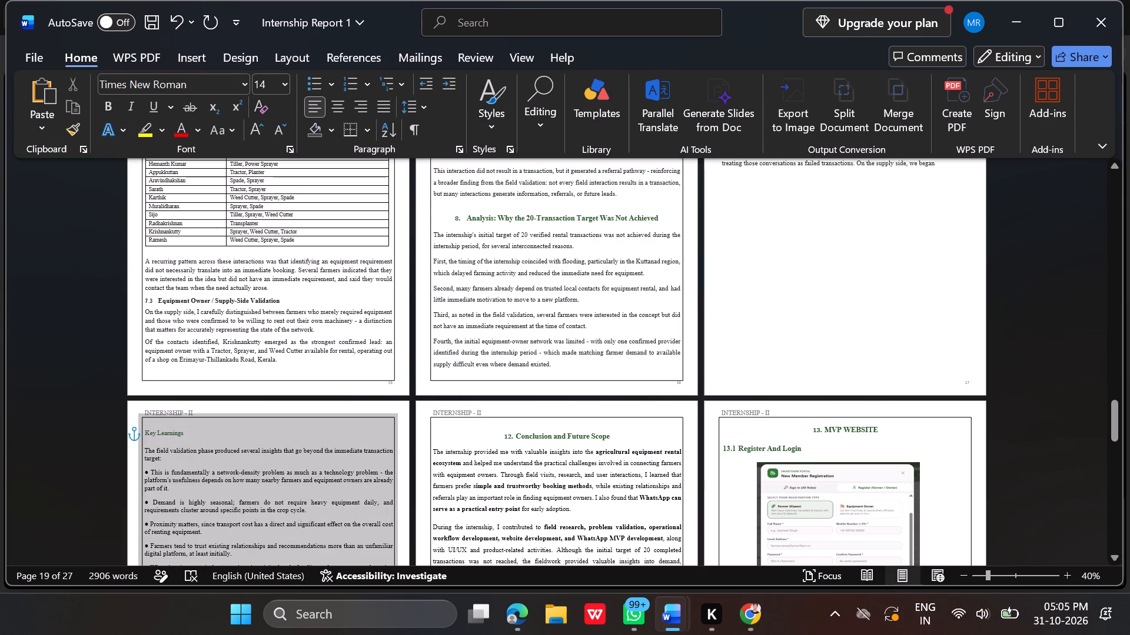
drag(146, 432, 148, 431)
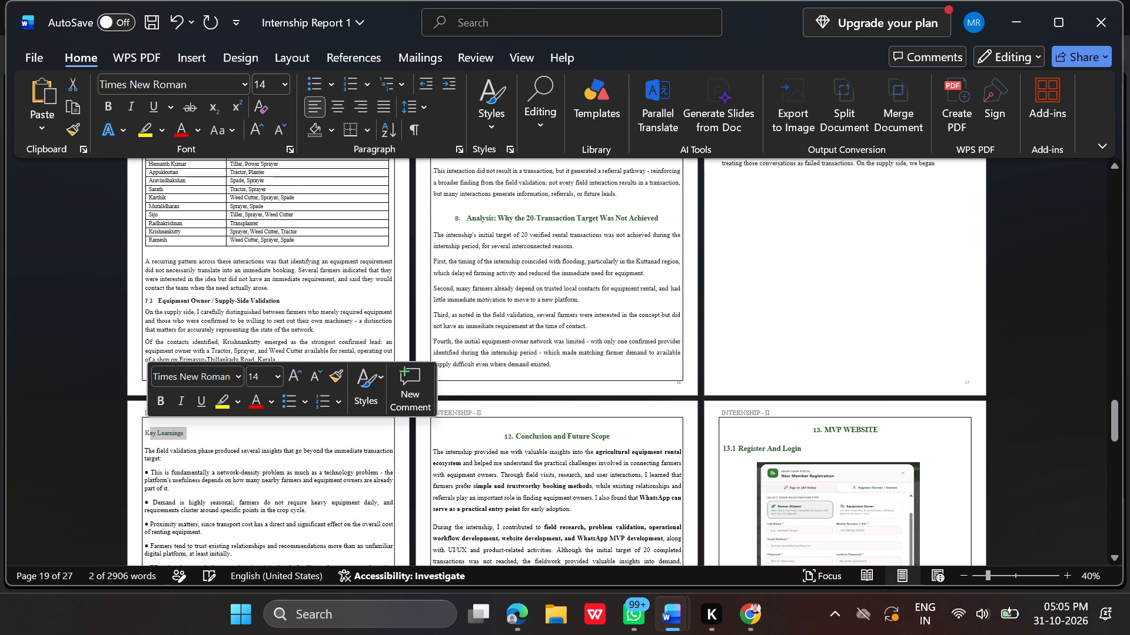
click(340, 108)
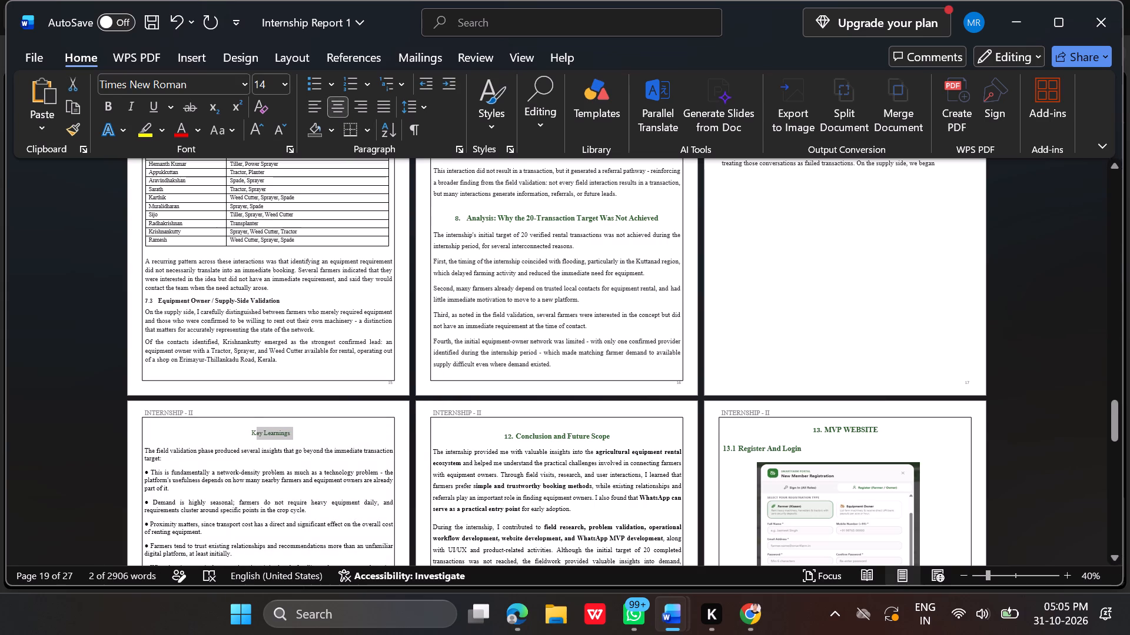
Paste the cut text directly below section 9's line ending "we began", restoring the missing "s" in "seeking" and removing the blank line between.
scroll(827, 287, up, 1)
click(949, 208)
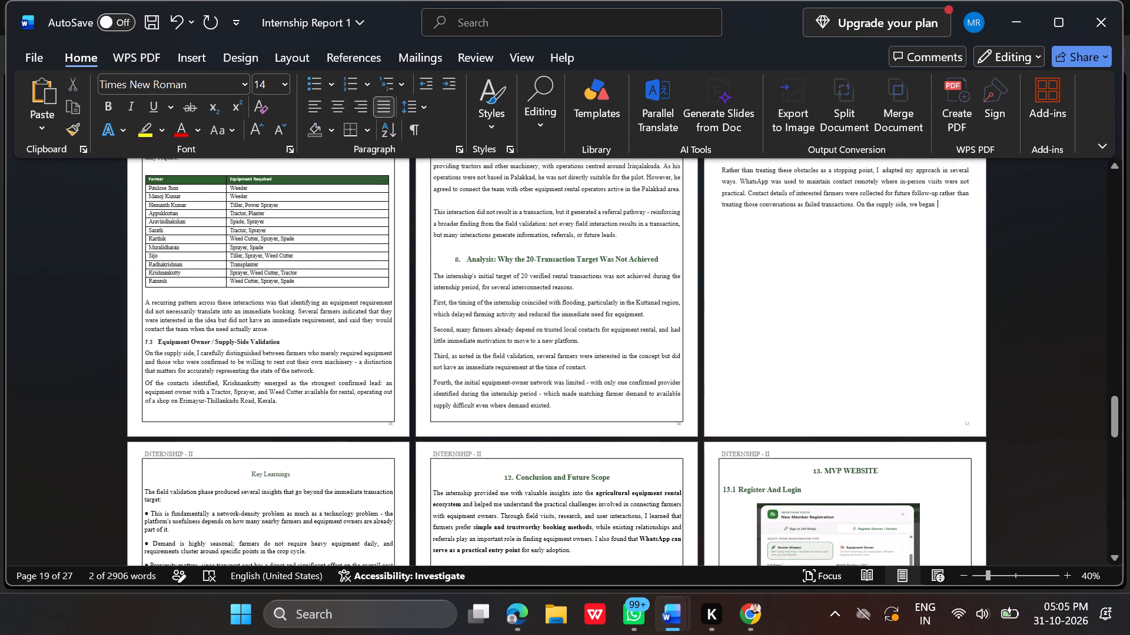
key(Return)
key(ctrl+v)
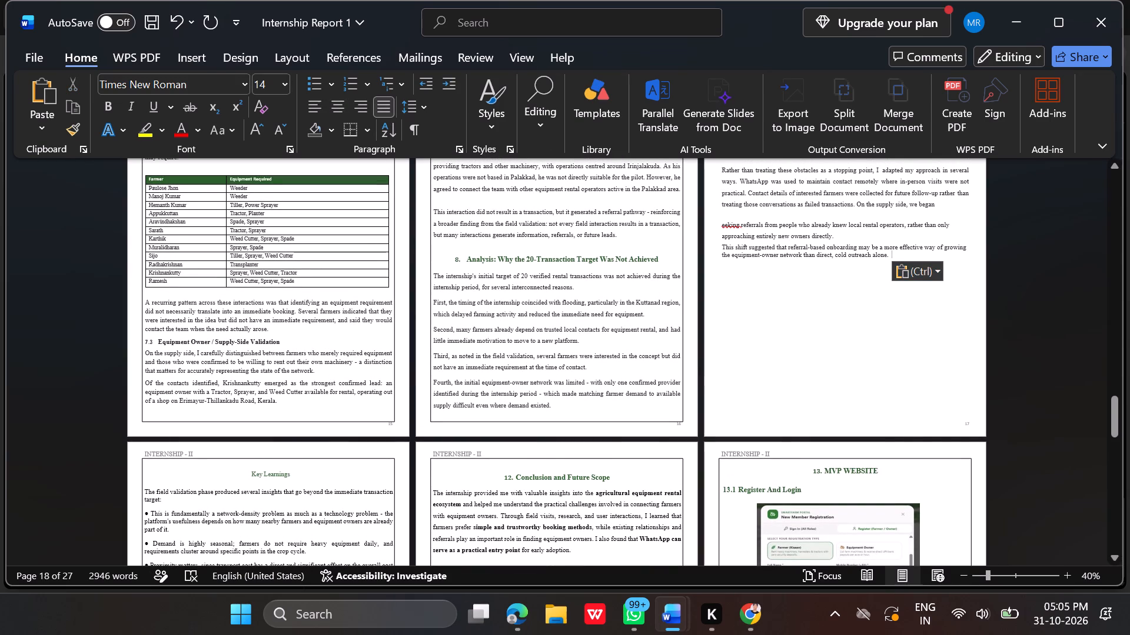
click(723, 222)
key(s)
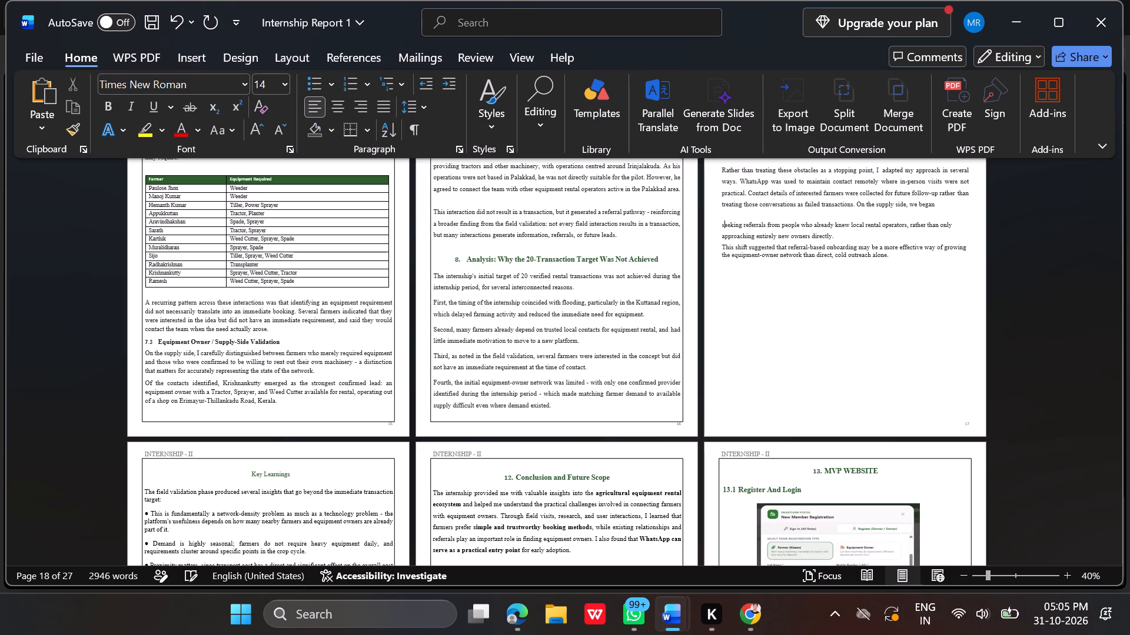
click(946, 209)
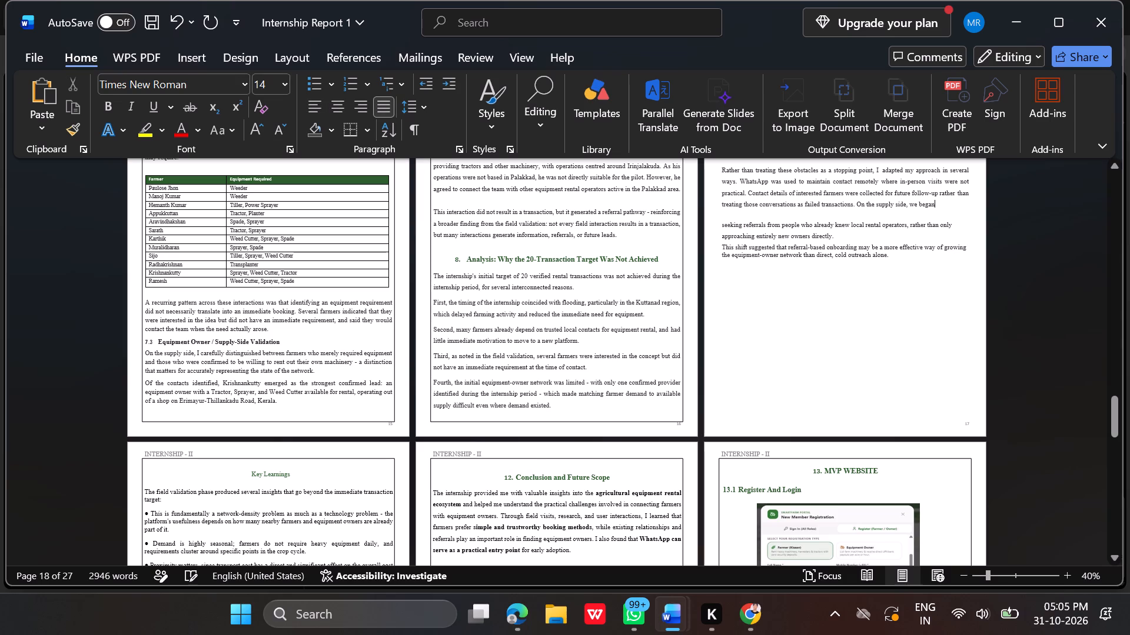
key(Return)
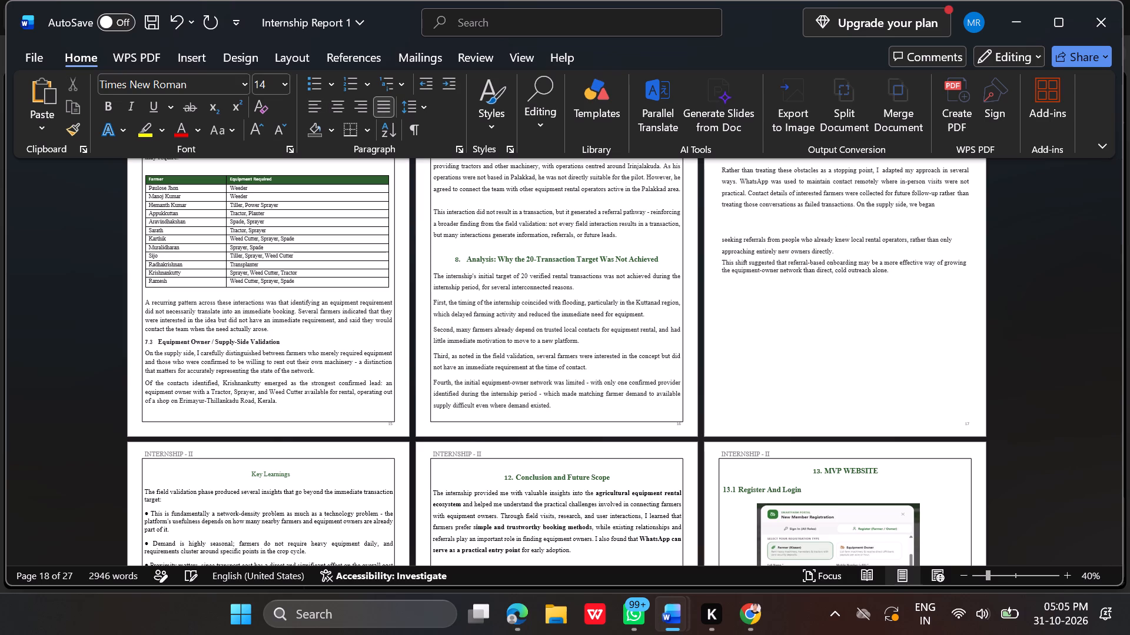
key(BackSpace)
key(BackSpace)
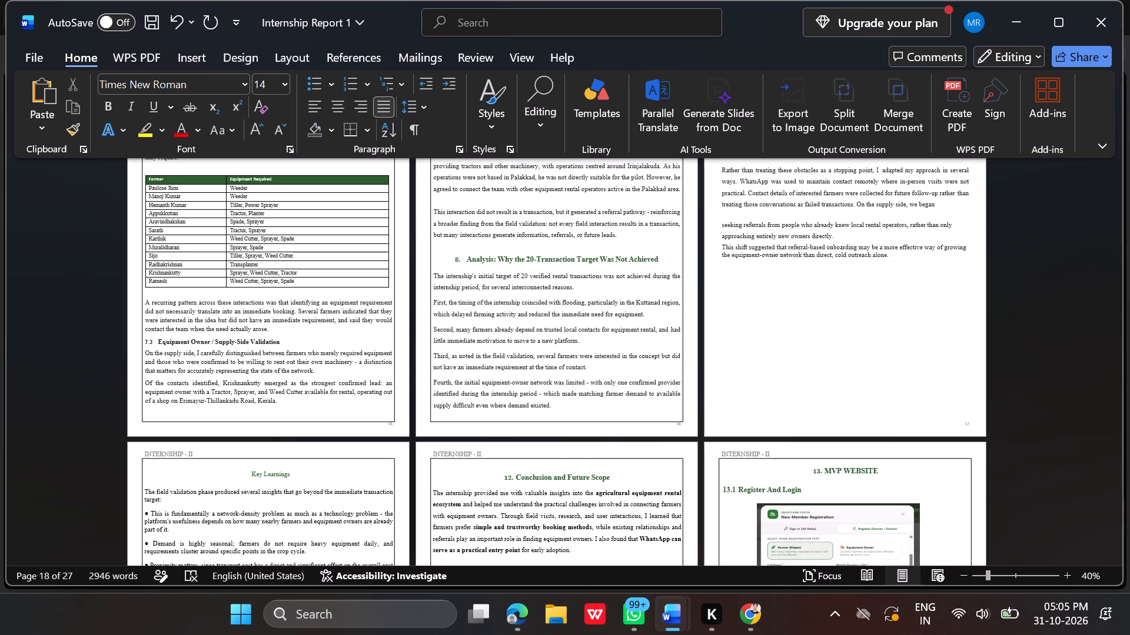
key(Down)
key(BackSpace)
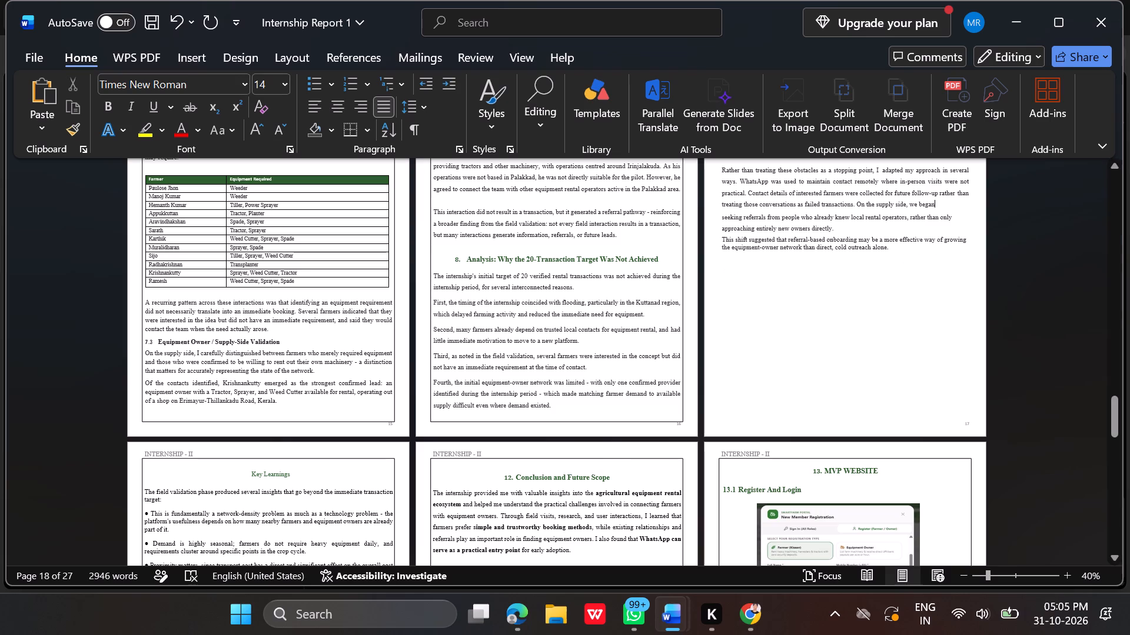
Justify section 9's body text, from "Rather than treating these obstacles" to "cold outreach alone.".
scroll(915, 326, up, 1)
drag(900, 316, 866, 302)
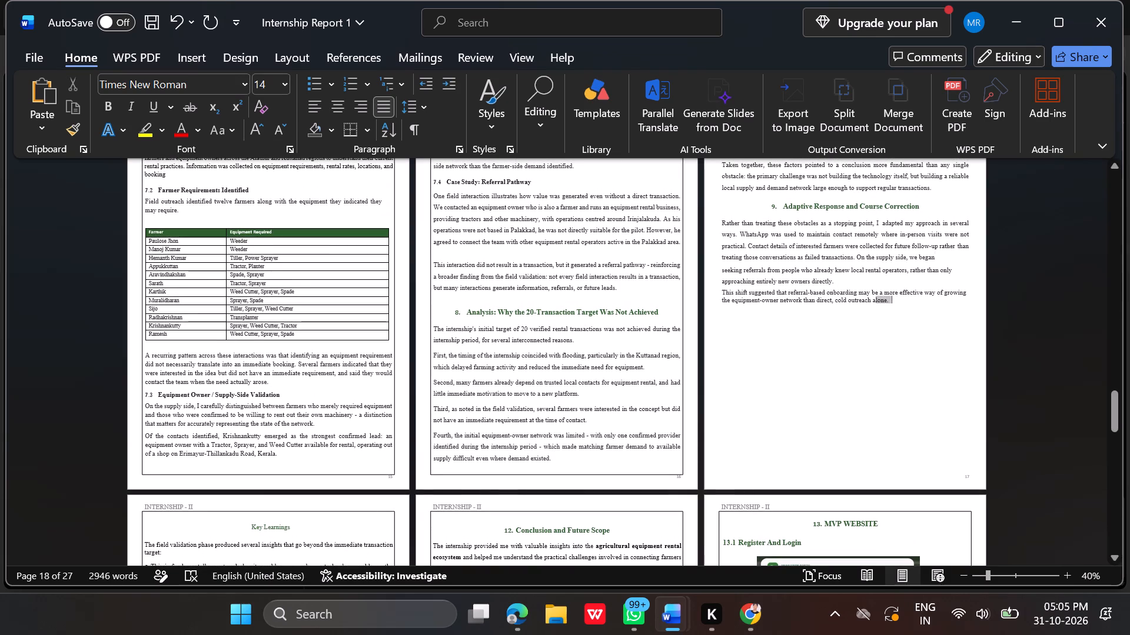
drag(866, 302, 713, 222)
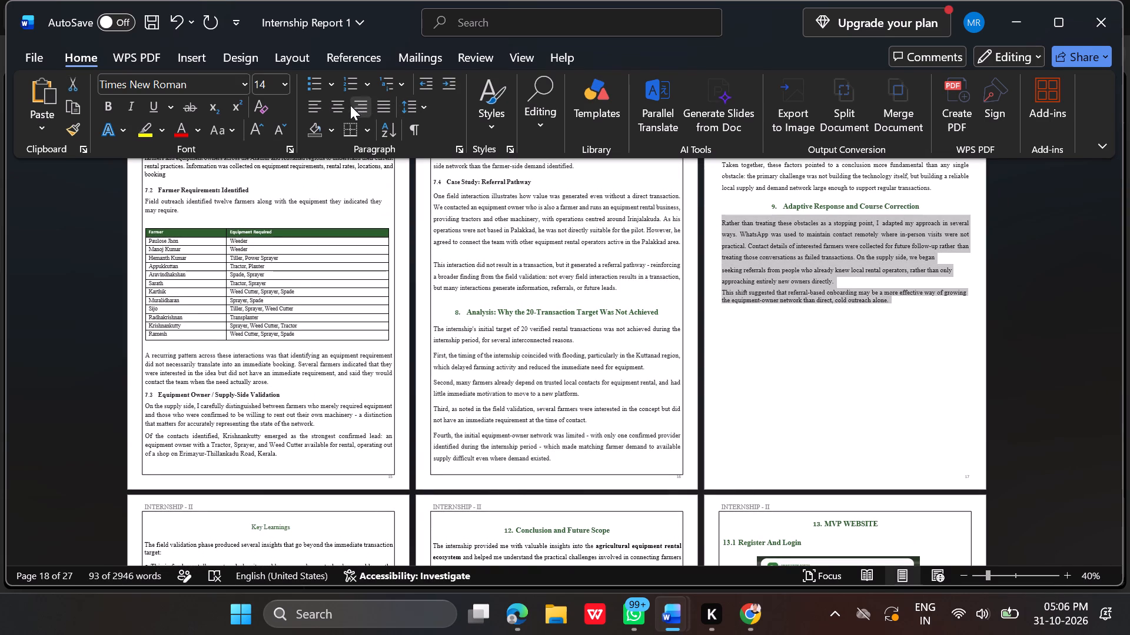
click(340, 105)
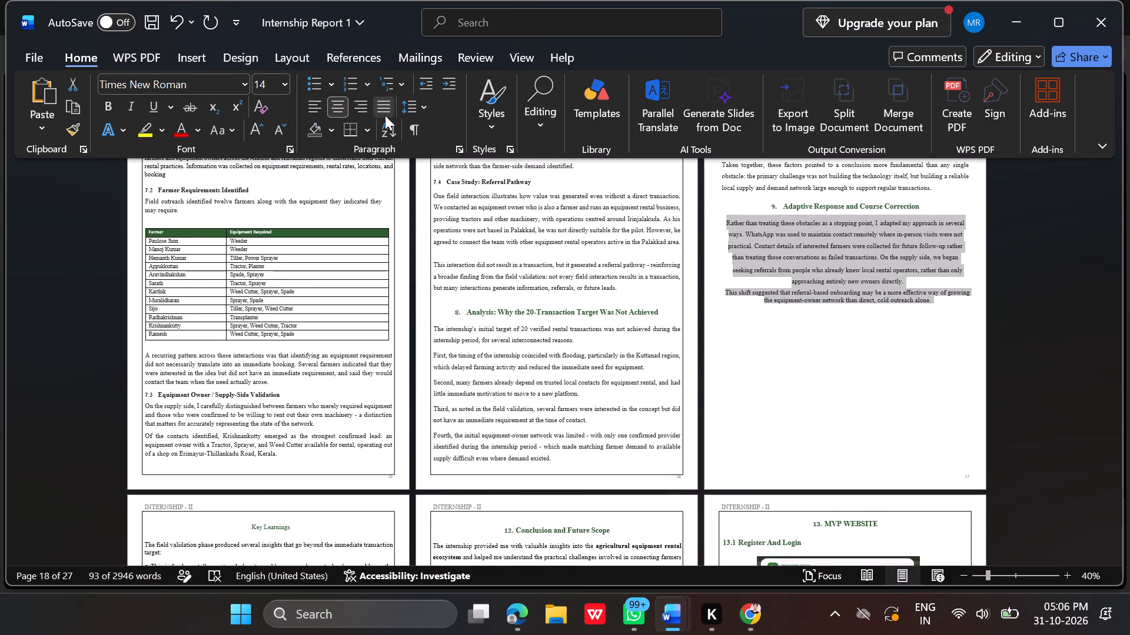
click(385, 115)
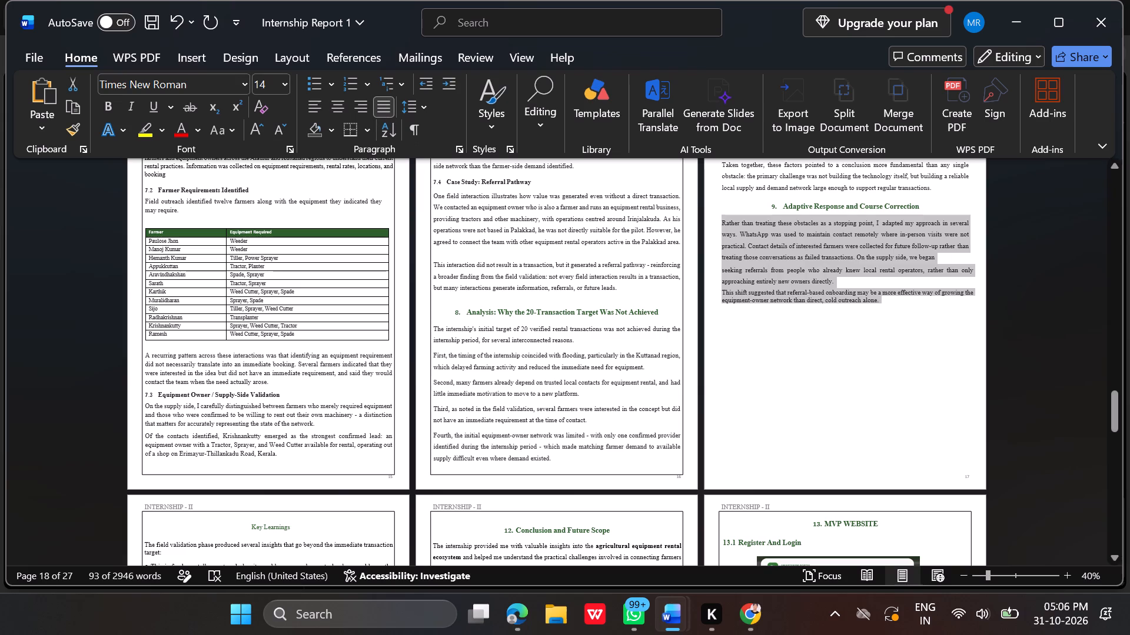
click(865, 406)
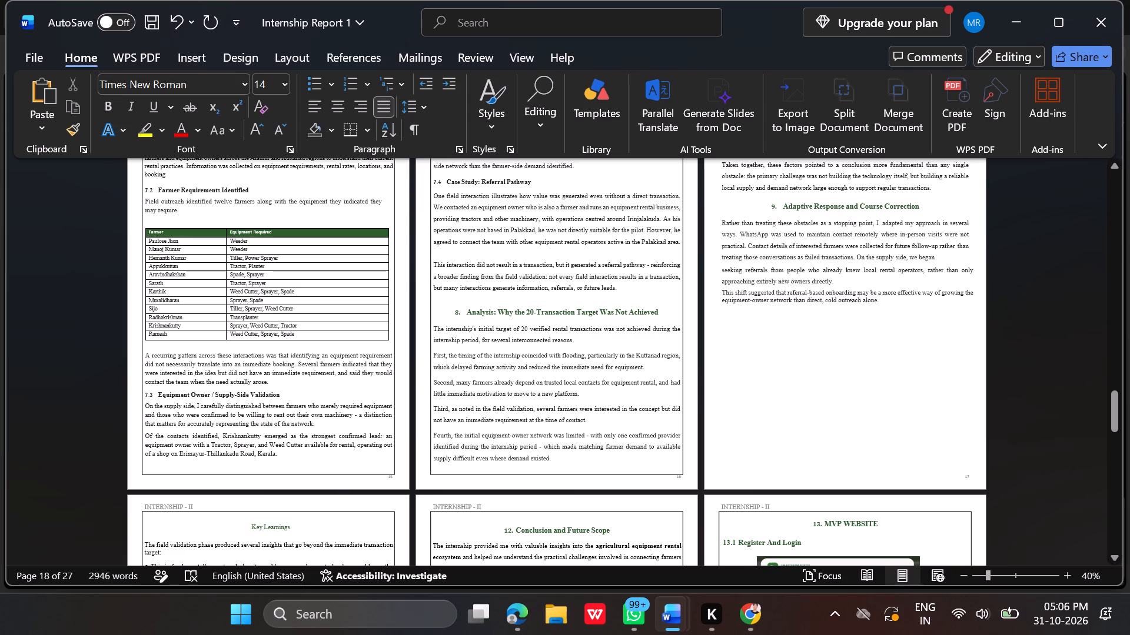
Add "seeking from" after "On the supply side, we began" in section 9.
click(940, 256)
key(space)
text(seeking)
key(space)
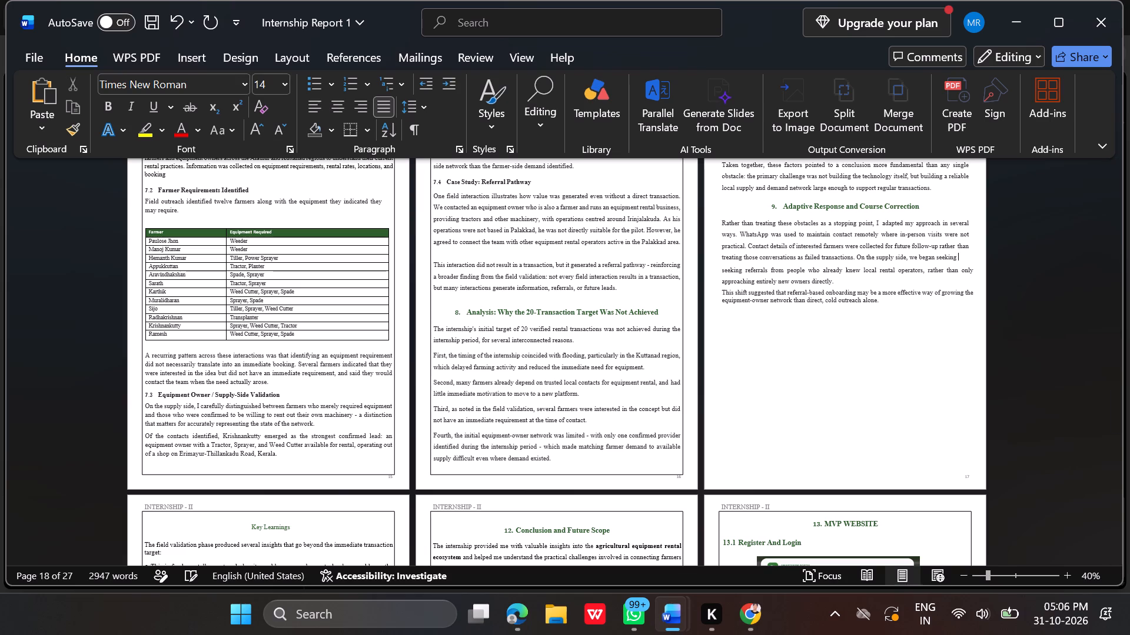
text(from)
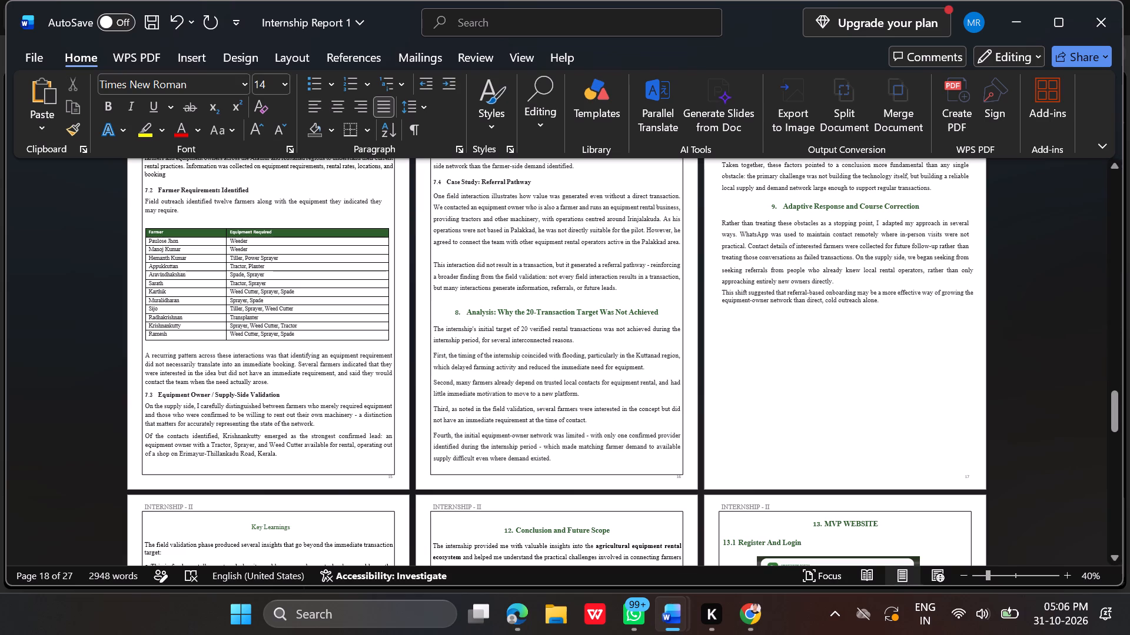
Delete "seeking referrals from" and its leftover space from the following line of section 9, so the line starts with "people who already knew".
click(785, 271)
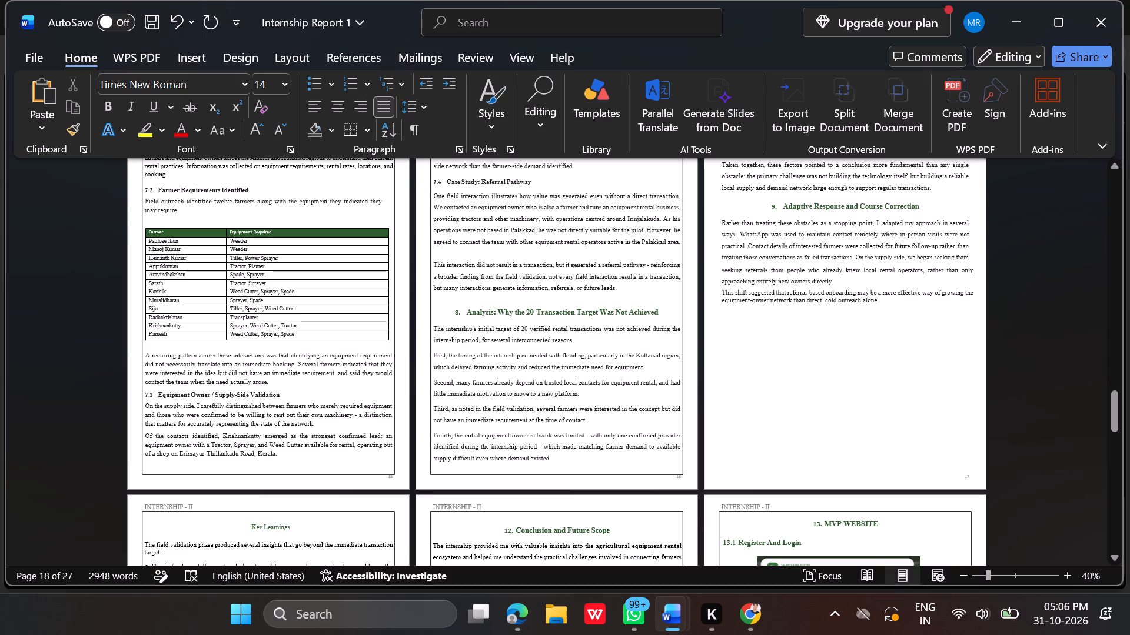
key(BackSpace)
key(BackSpace)
key(BackSpace)
key(BackSpace)
key(BackSpace)
key(BackSpace)
key(BackSpace)
key(BackSpace)
key(BackSpace)
key(BackSpace)
key(BackSpace)
key(BackSpace)
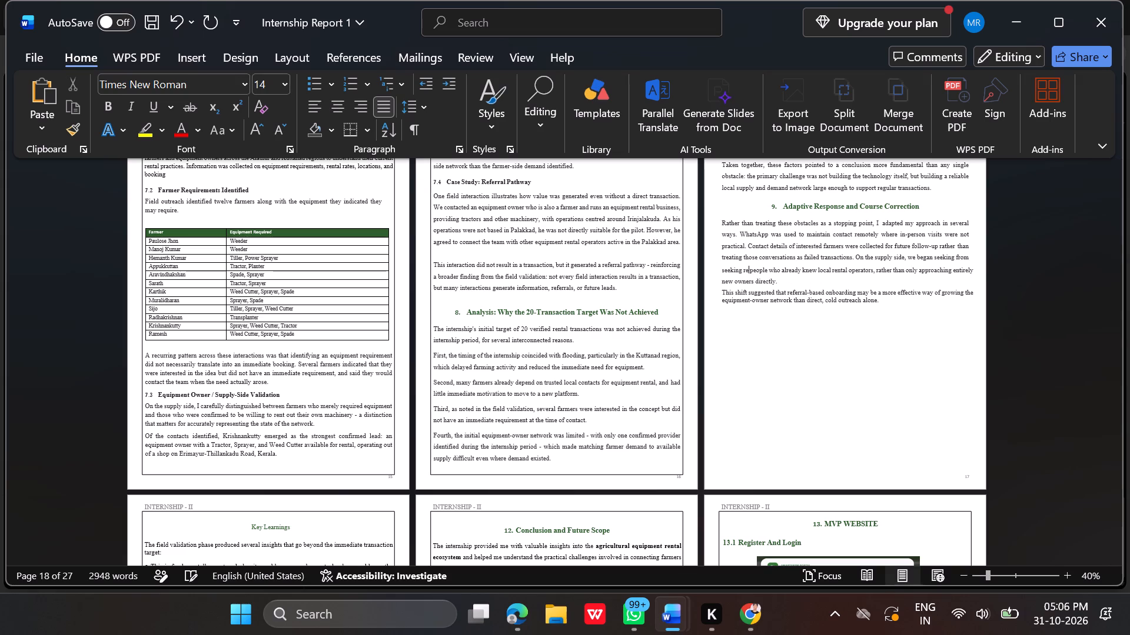
key(BackSpace)
key(BackSpace)
key(BackSpace)
key(BackSpace)
key(BackSpace)
key(BackSpace)
key(BackSpace)
key(BackSpace)
key(BackSpace)
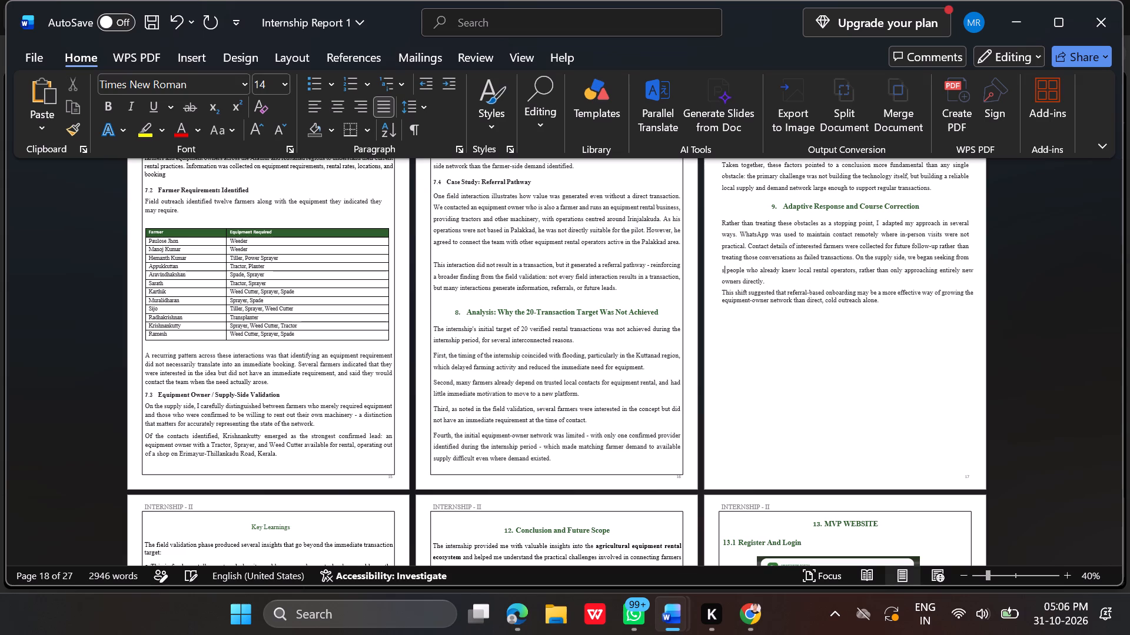
key(BackSpace)
key(End)
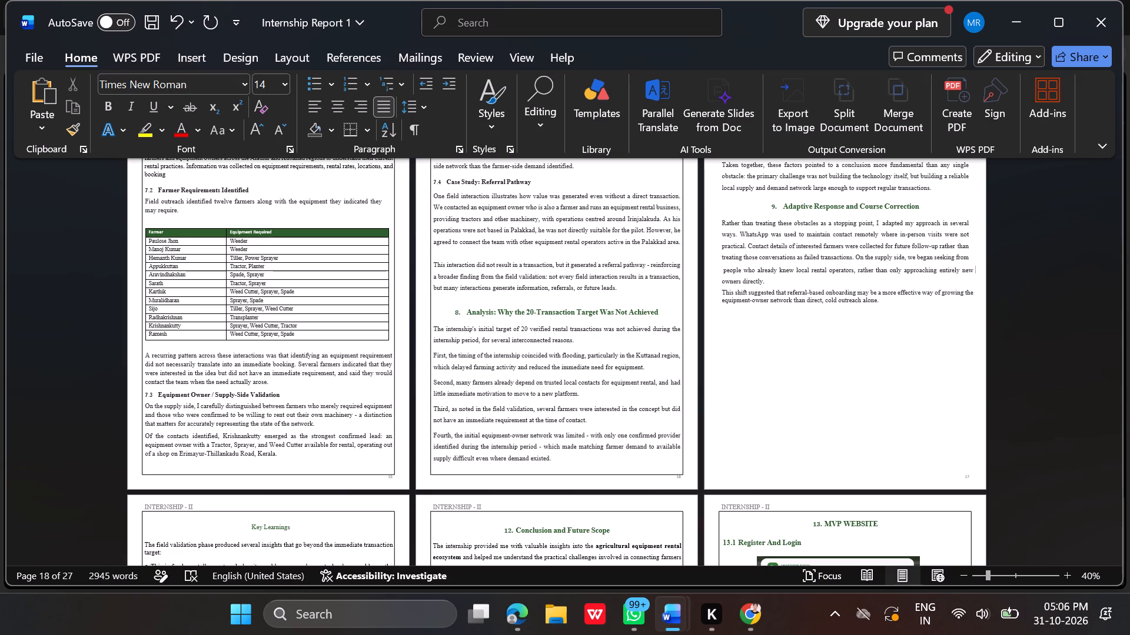
key(Down)
key(Up)
key(Home)
key(Right)
key(BackSpace)
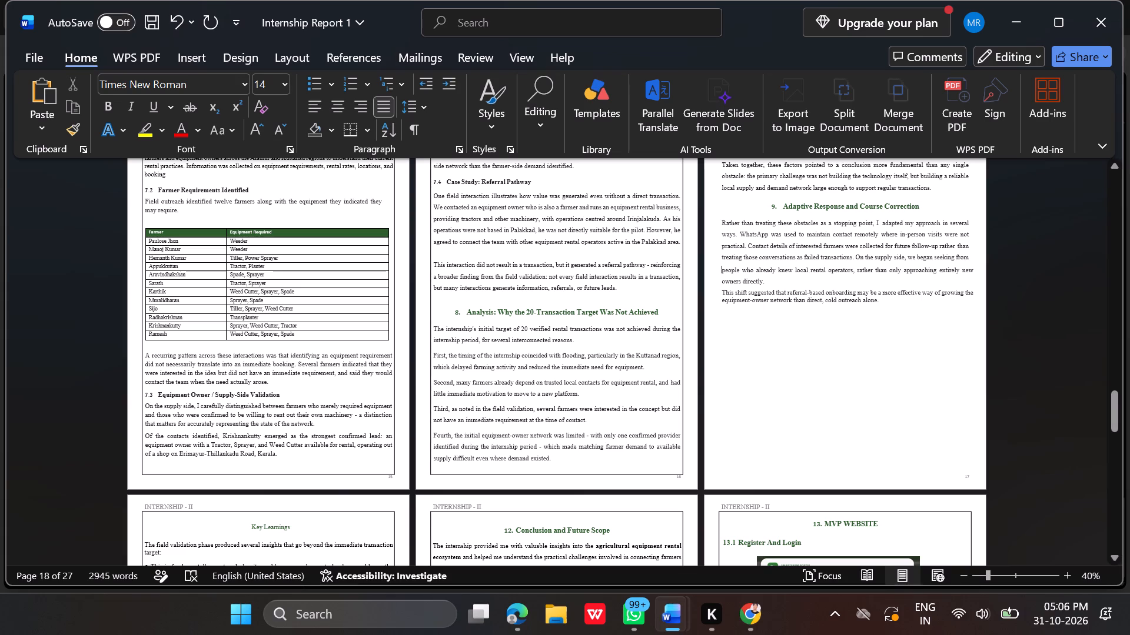
Set 1.5 line spacing on section 9, from its heading through the closing paragraph ending "cold outreach alone.".
scroll(882, 310, up, 2)
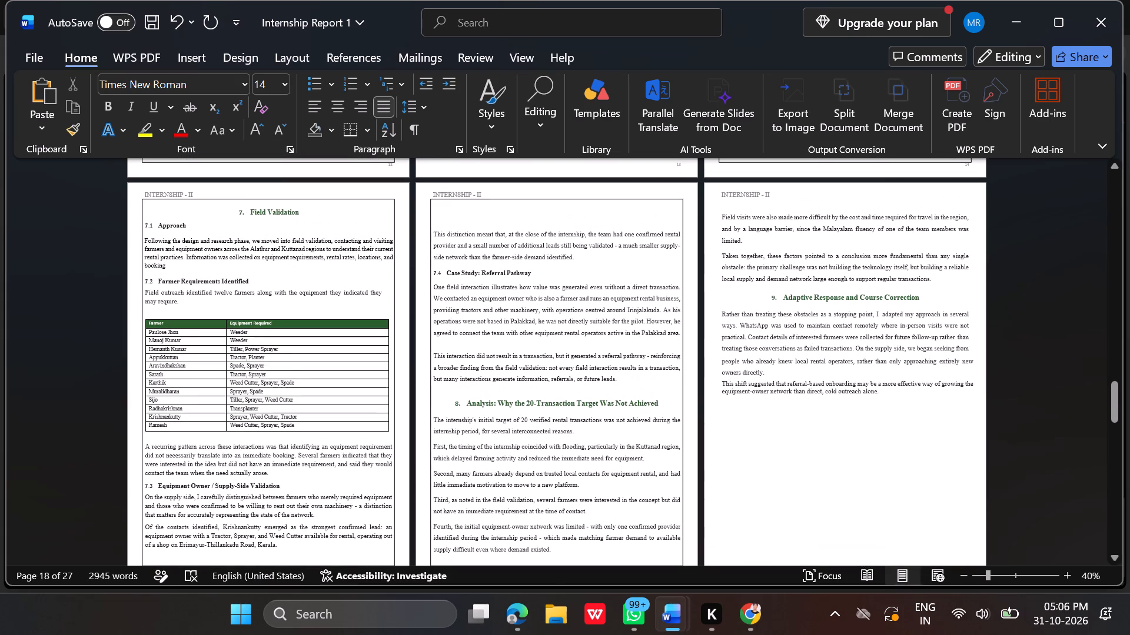
drag(896, 397, 764, 303)
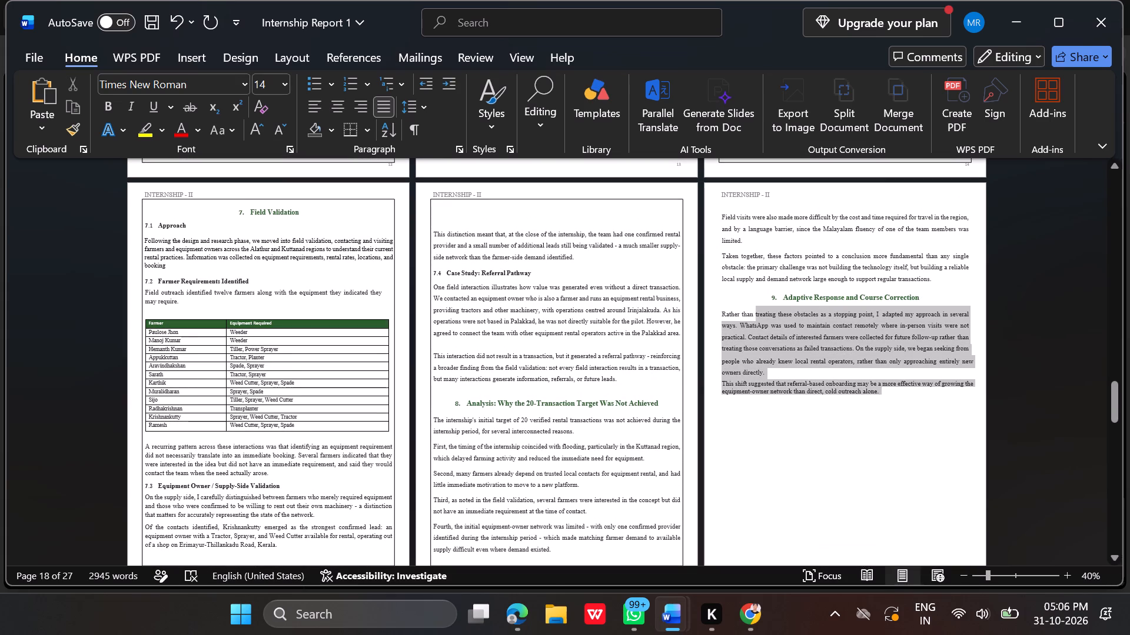
drag(764, 303, 764, 303)
click(425, 101)
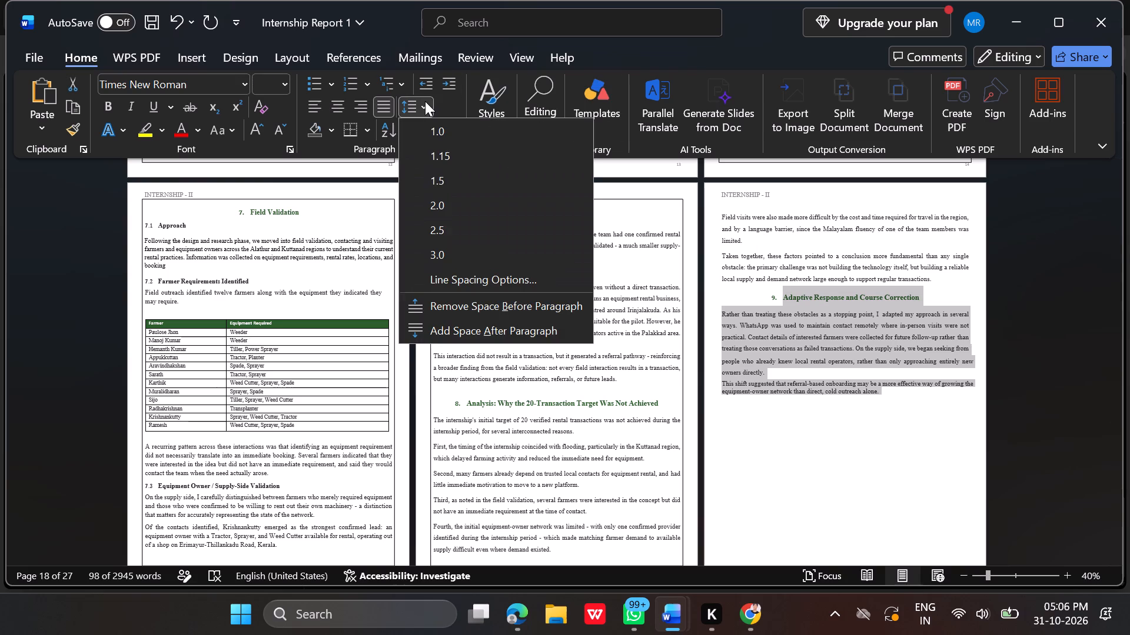
click(440, 179)
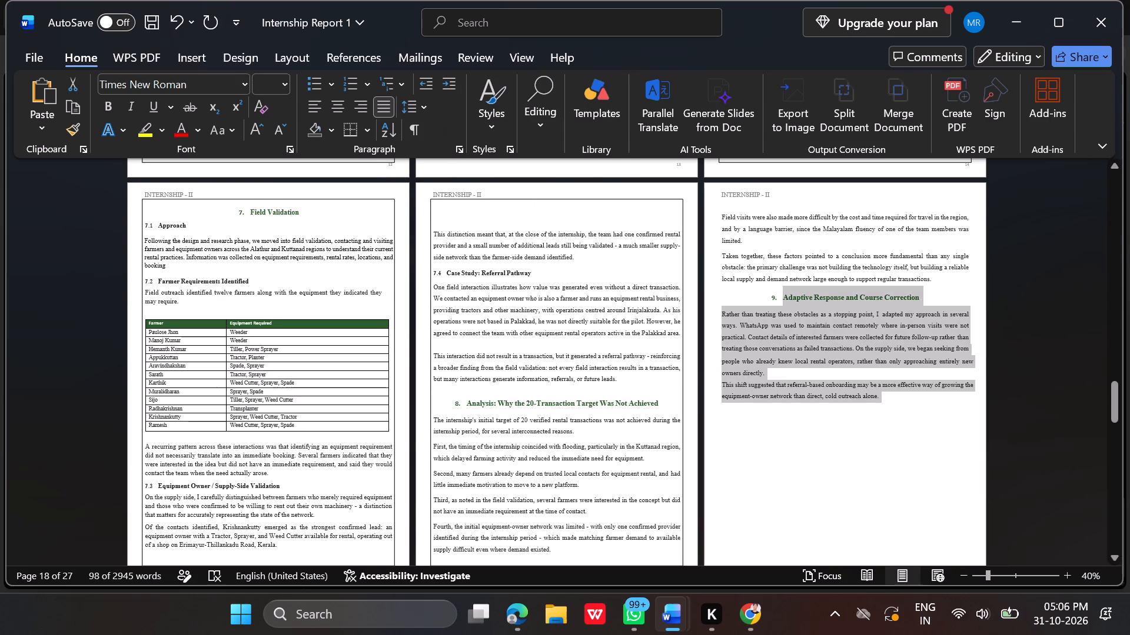
Set 1.15 line spacing on the text from "The field validation phase" under Key Learnings through the end of section 10, Individual Contribution.
scroll(519, 347, down, 3)
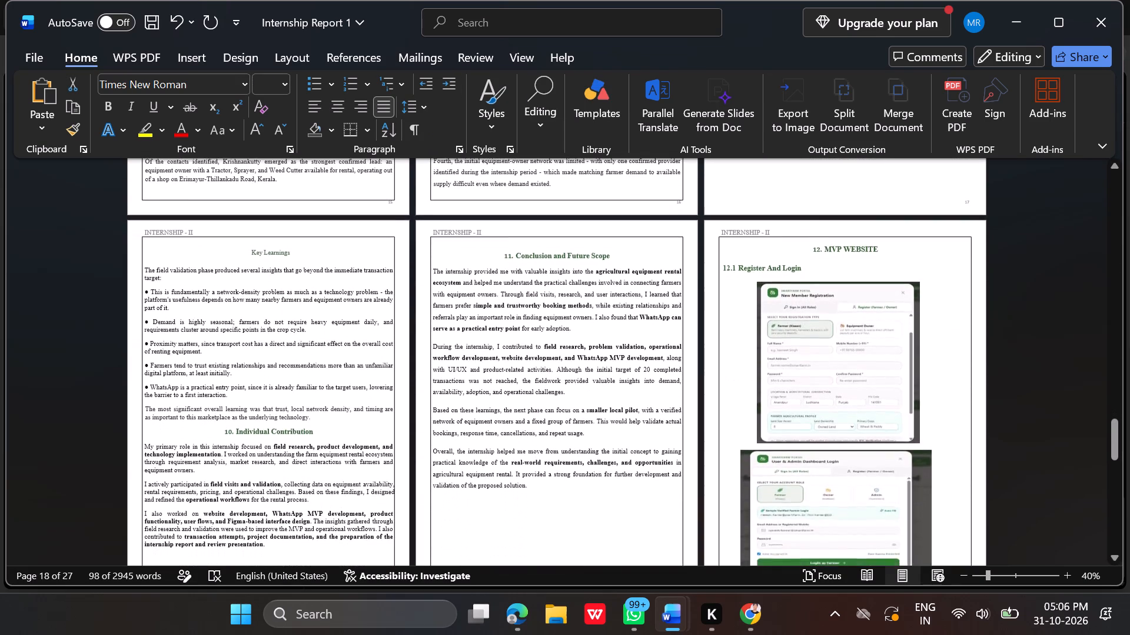
scroll(519, 347, down, 1)
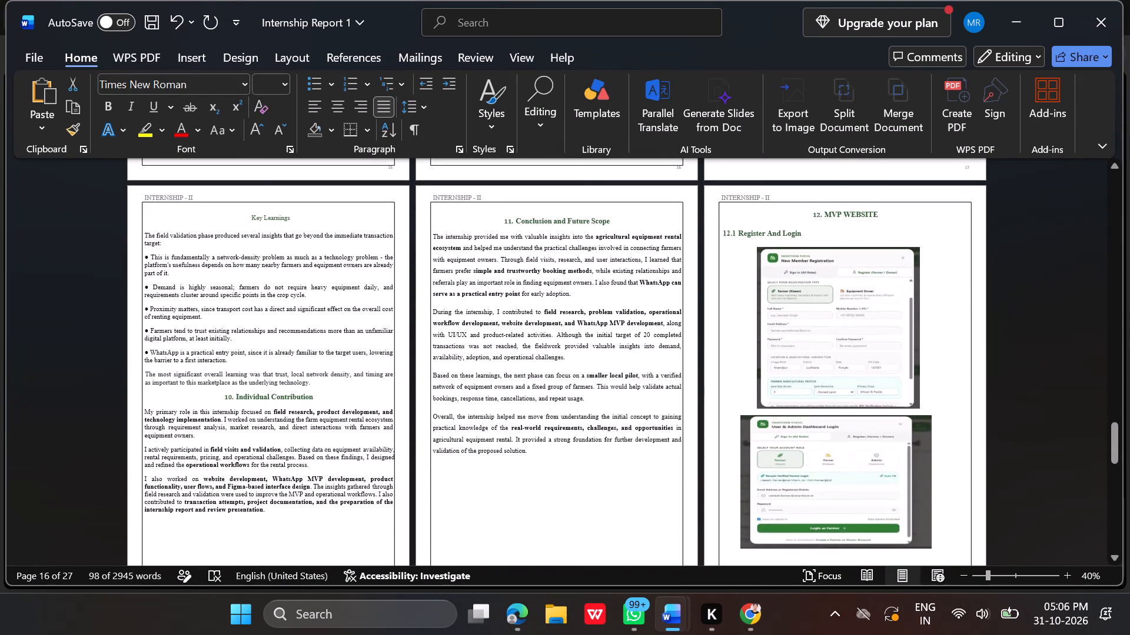
drag(293, 516, 142, 234)
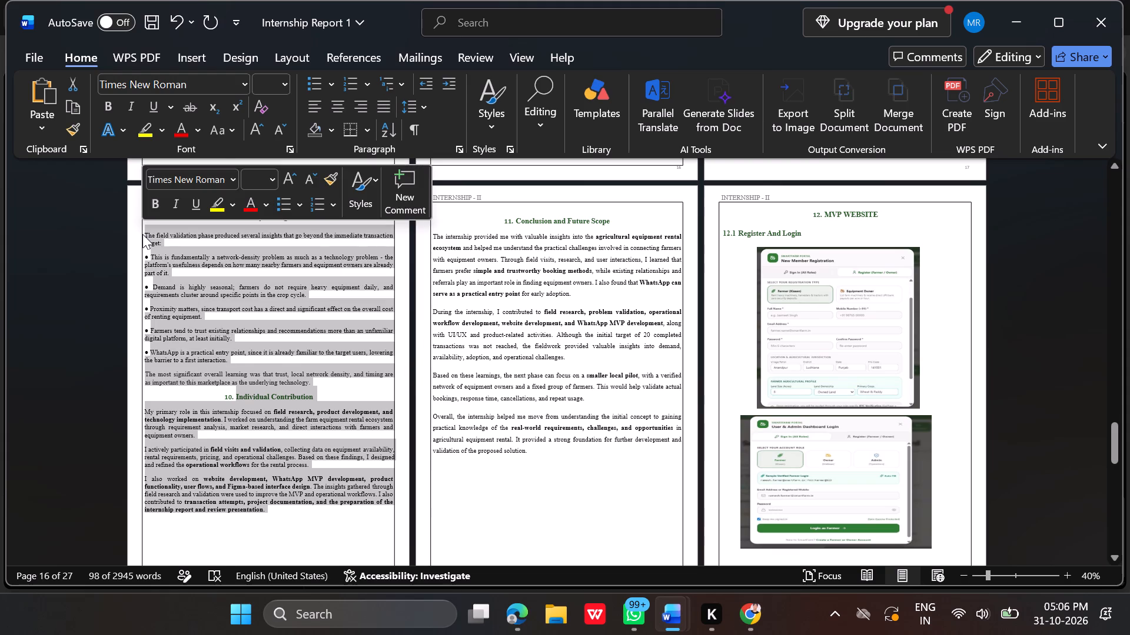
click(418, 111)
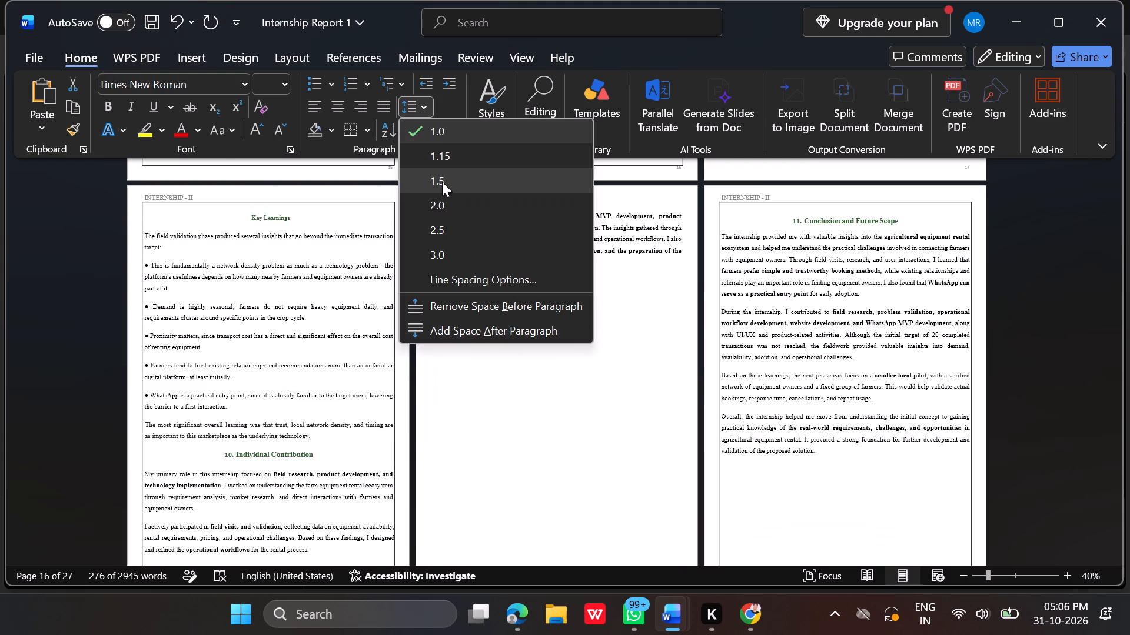
click(461, 158)
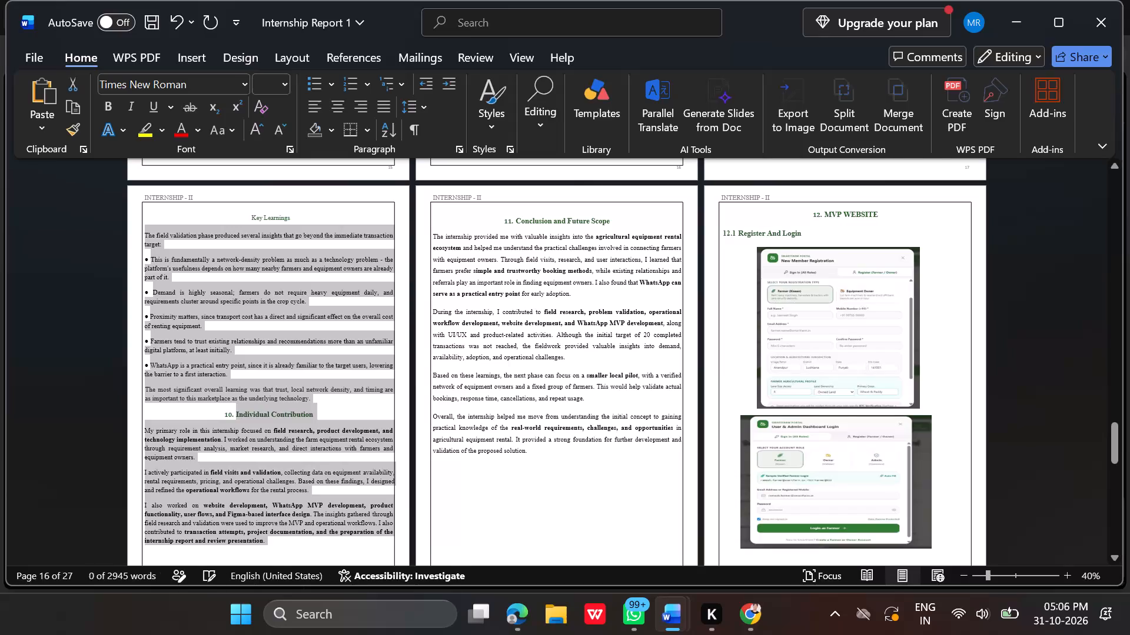
click(512, 501)
Look through the report's pages to the References and back to the front pages, checking line spacing and page layout.
scroll(512, 501, down, 8)
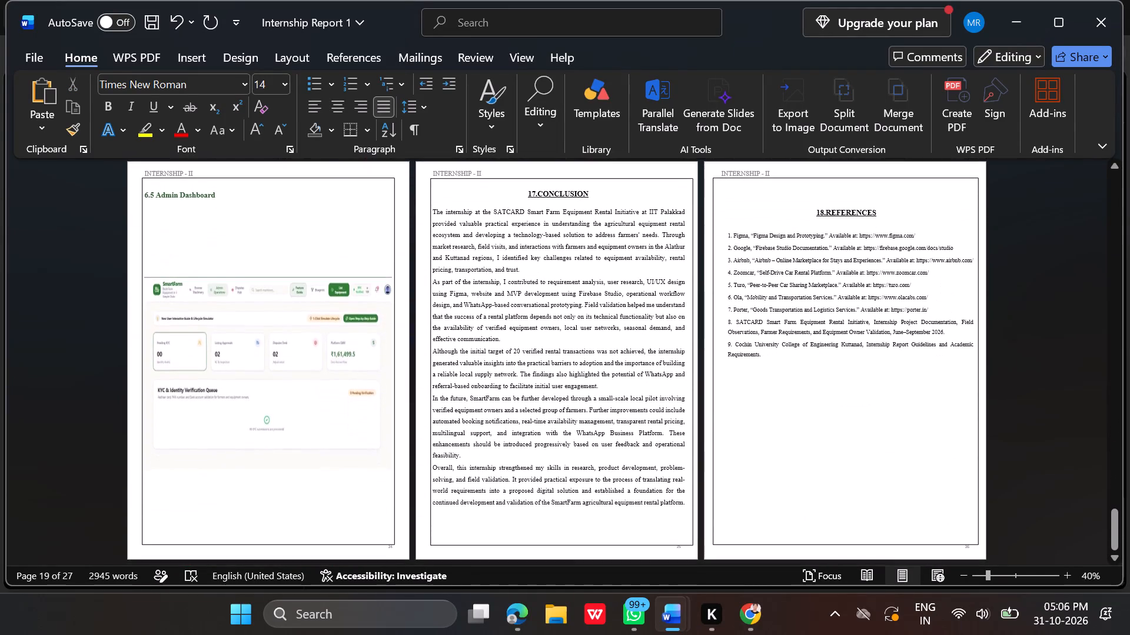
scroll(512, 501, down, 1)
scroll(512, 501, up, 5)
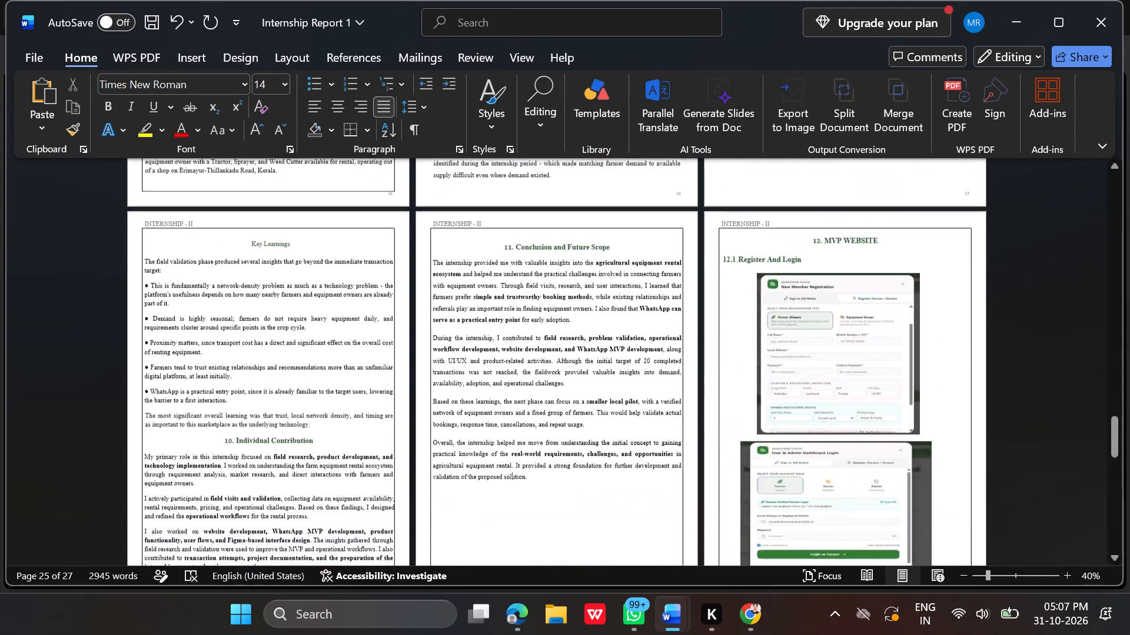
scroll(512, 501, up, 8)
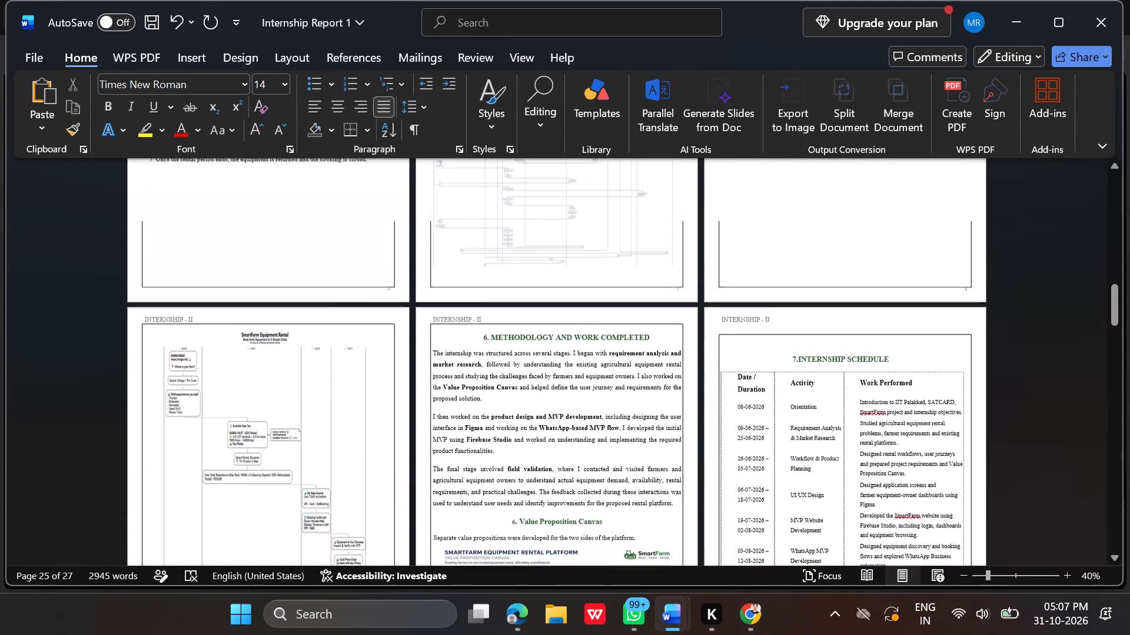
scroll(512, 501, up, 2)
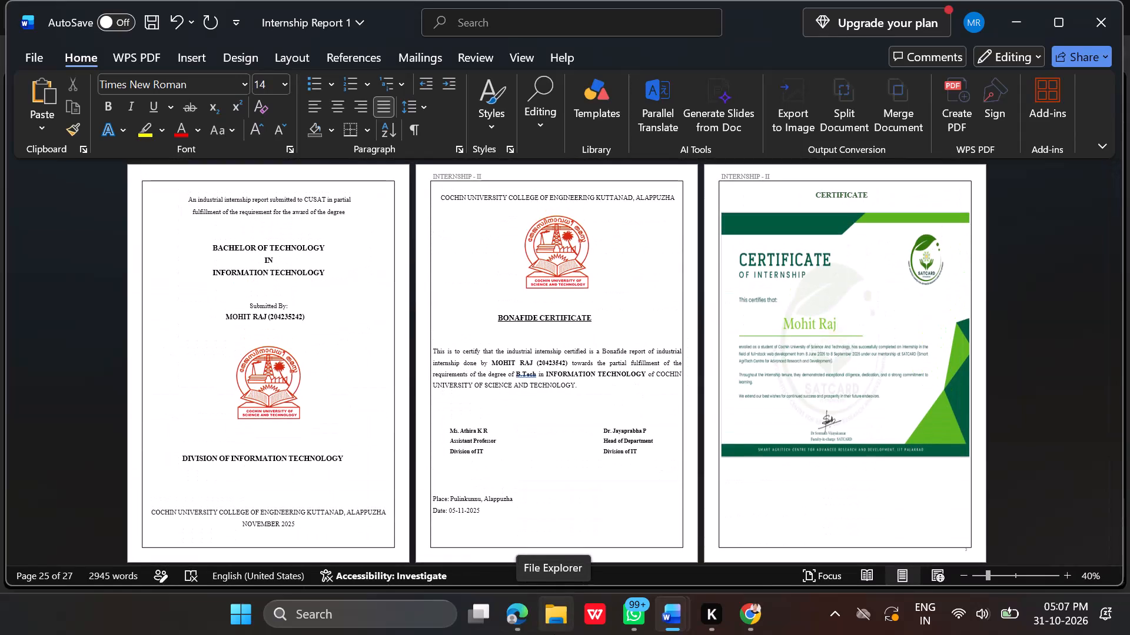